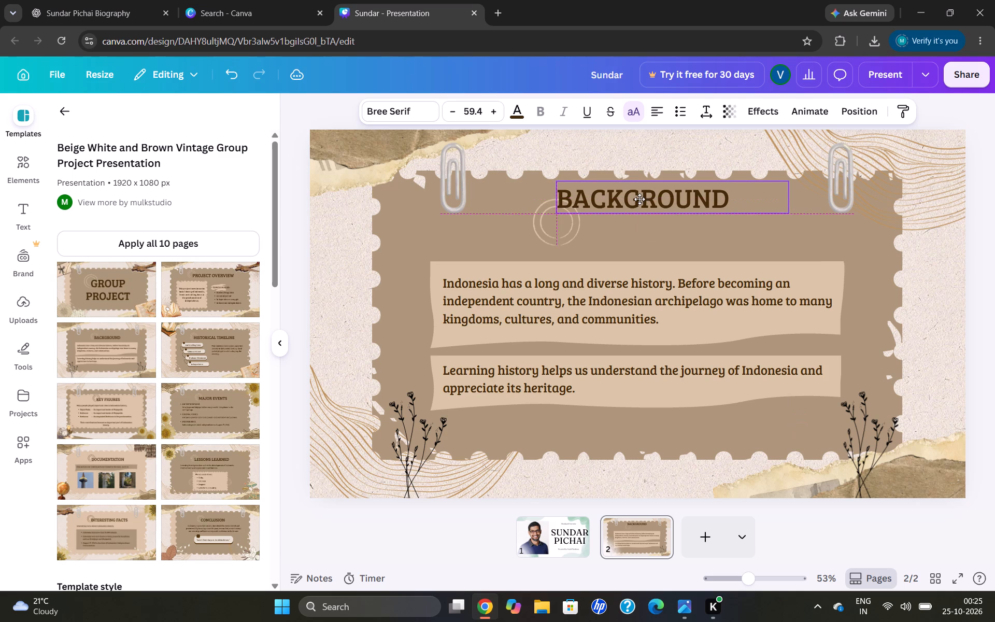
drag(639, 199, 632, 199)
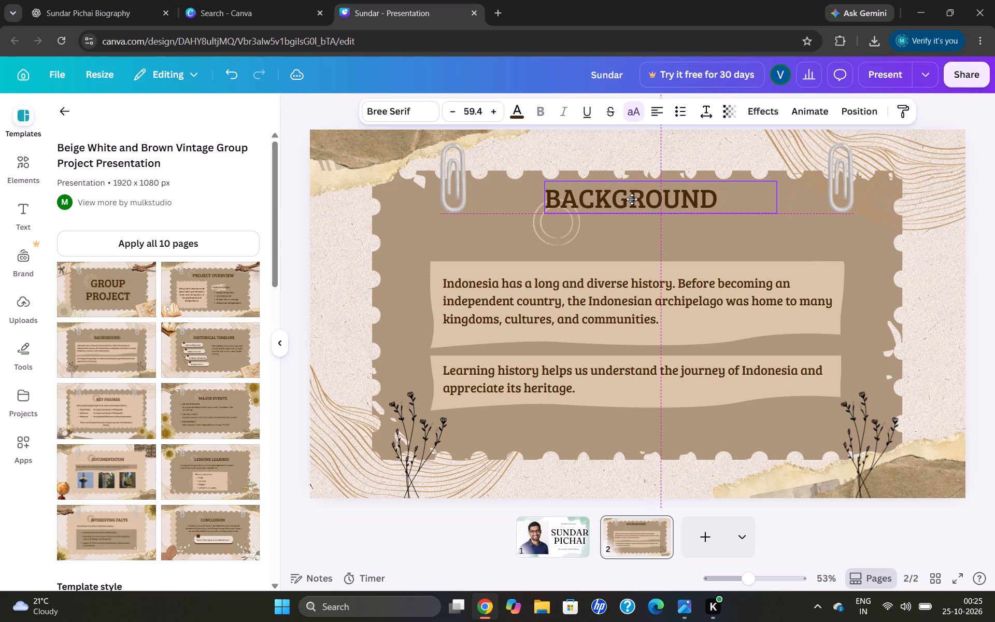
drag(632, 199, 638, 196)
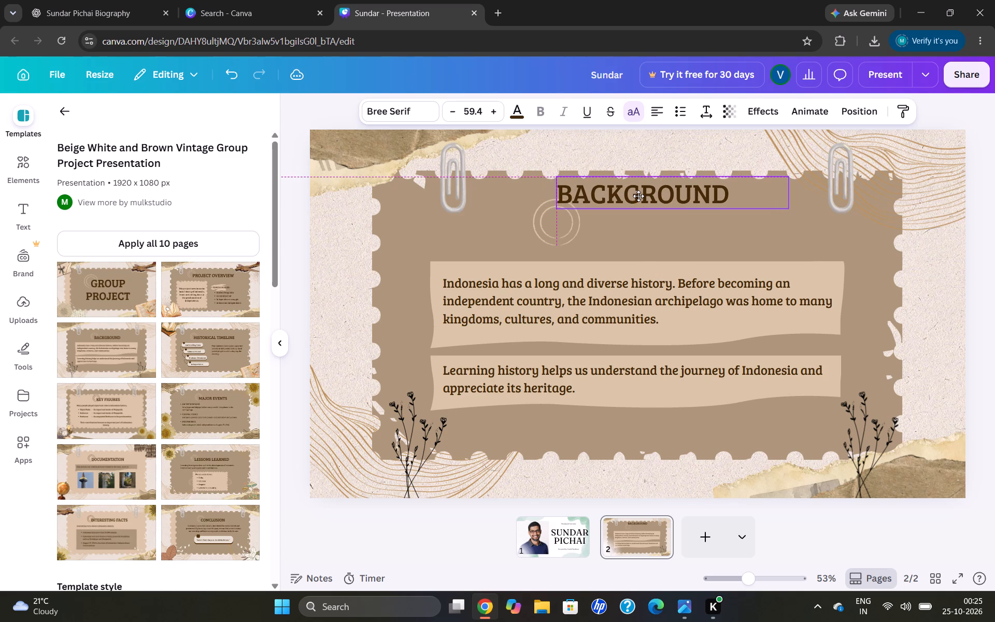
drag(638, 196, 634, 197)
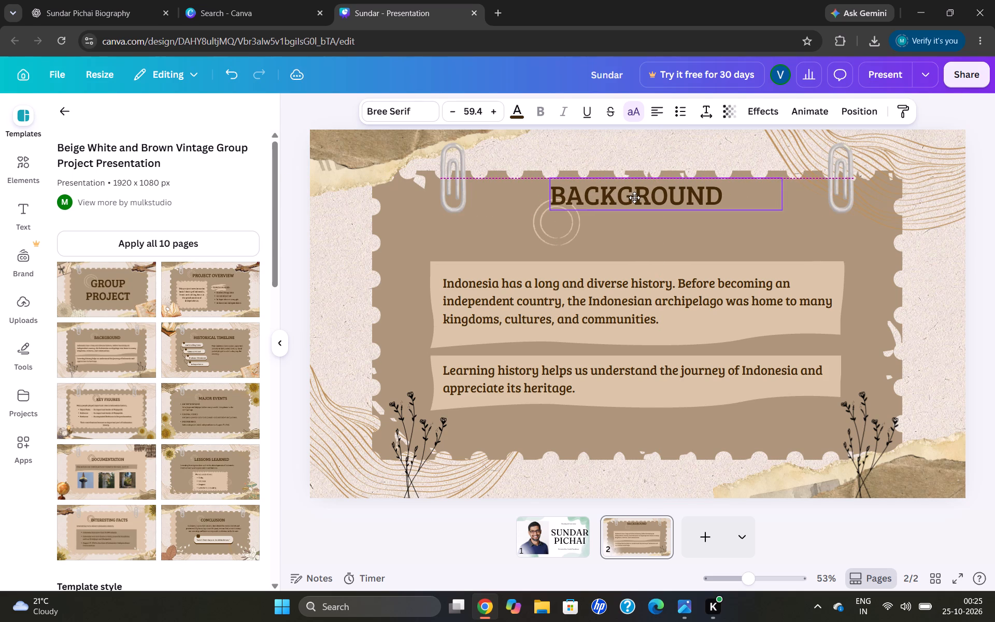
drag(634, 197, 634, 196)
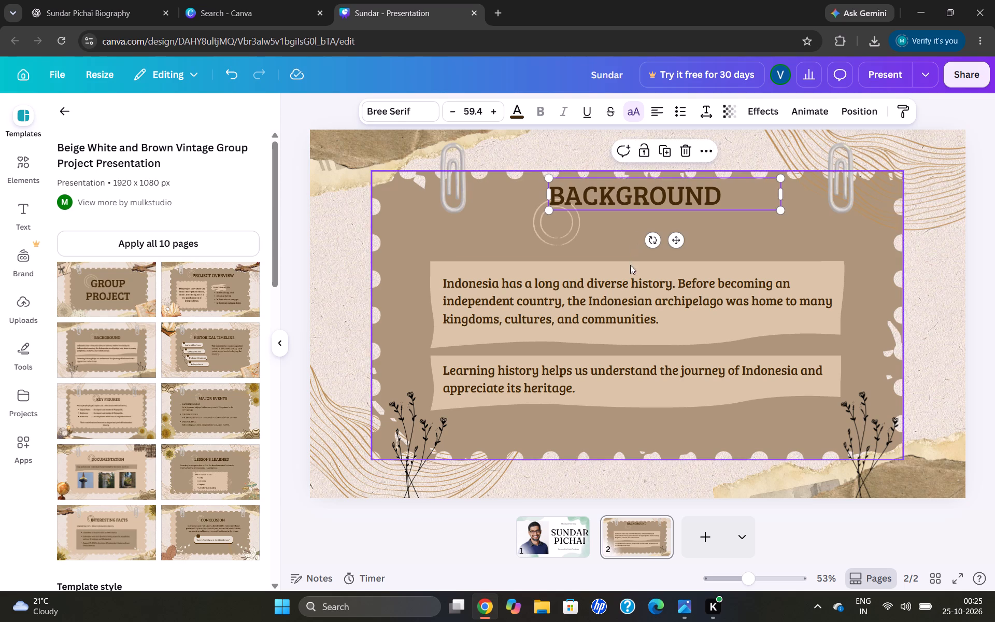
Move the upper beige paper strip up so that it sits just beneath the BACKGROUND heading.
click(629, 279)
click(629, 270)
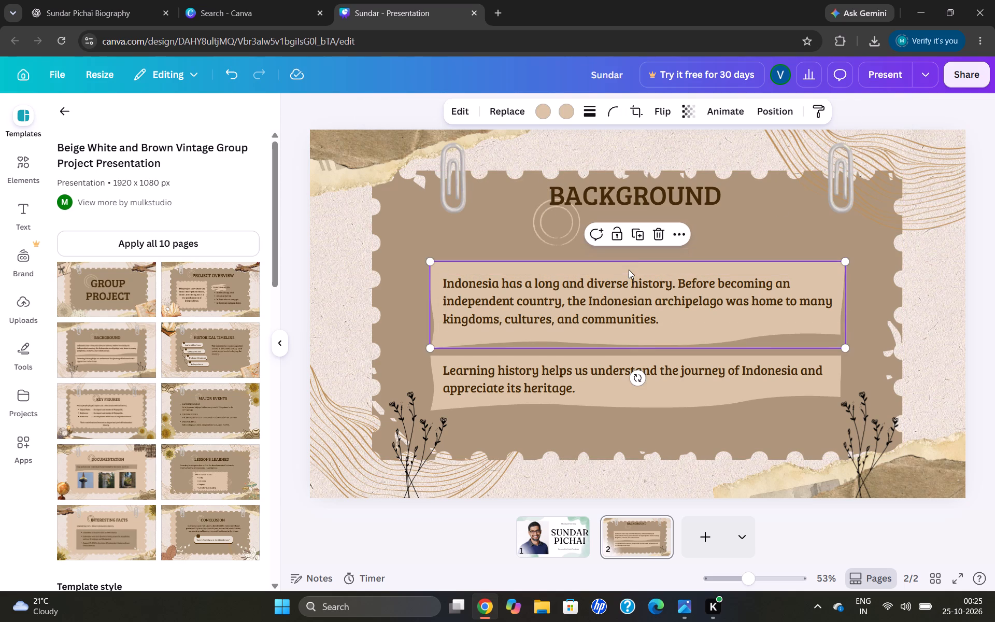
drag(629, 270, 627, 171)
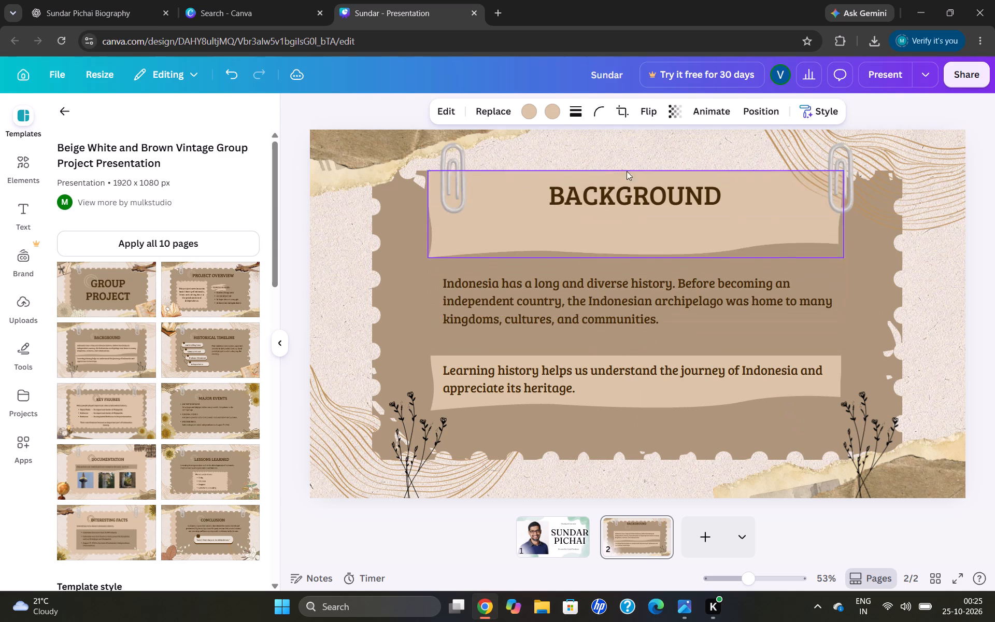
drag(627, 171, 627, 222)
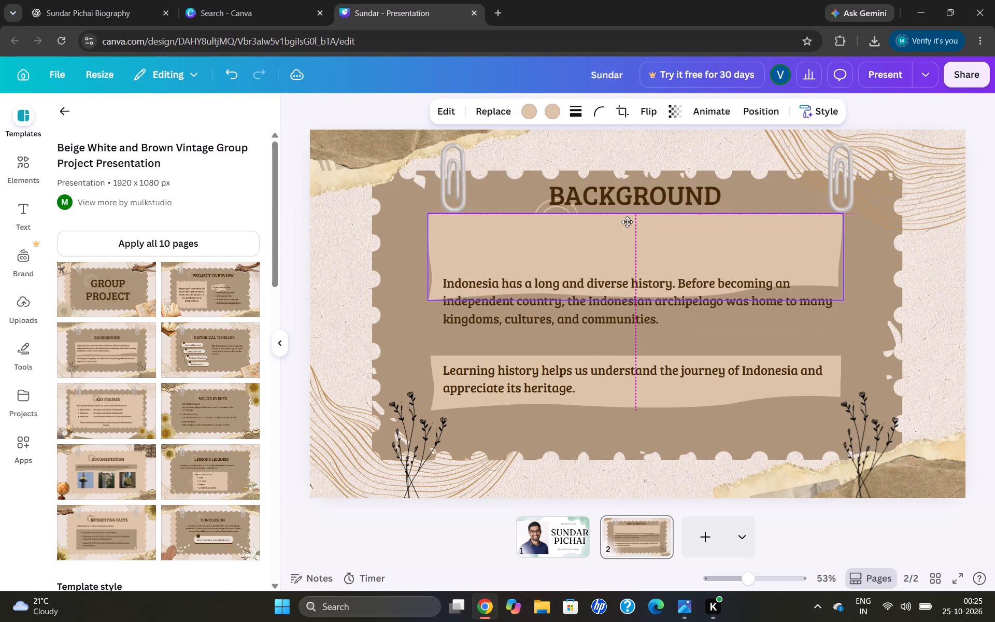
drag(627, 222, 627, 227)
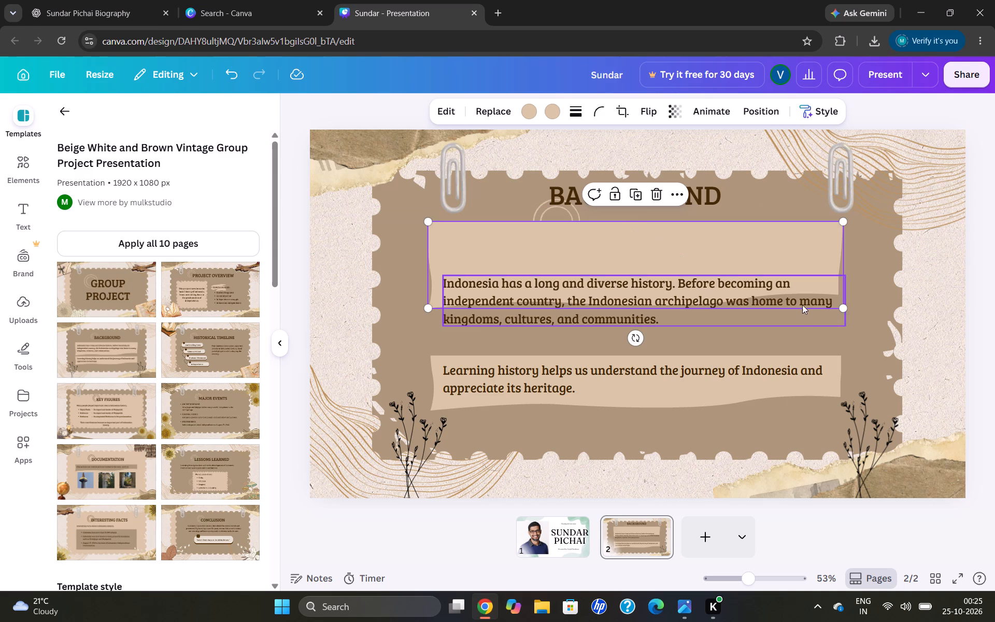
Enlarge the upper beige paper strip to about 1,480 by 310, nearly the brown panel's width, and centre it horizontally on the slide.
drag(839, 309, 854, 334)
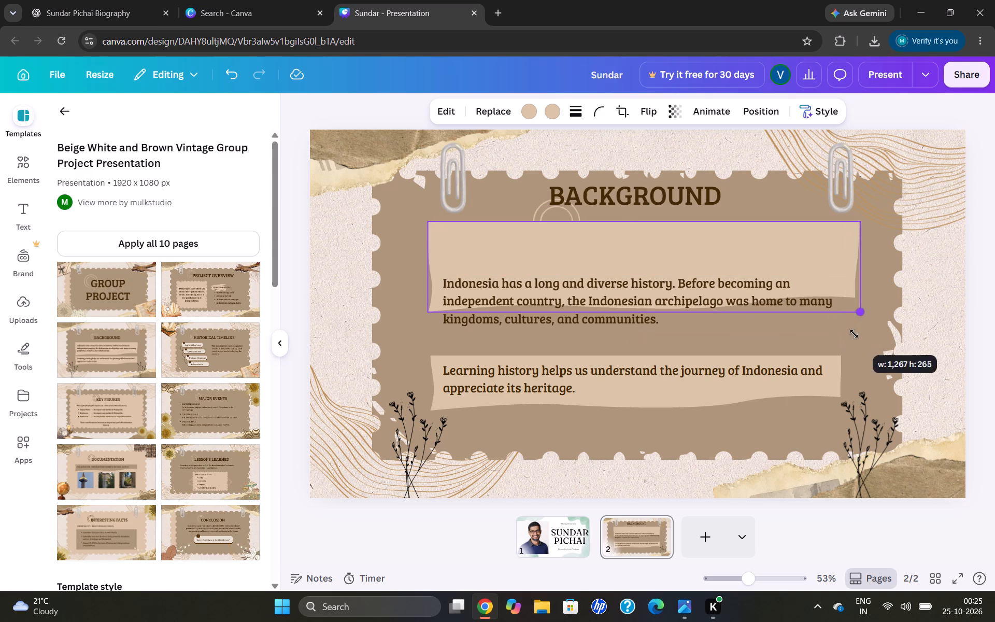
drag(854, 334, 886, 355)
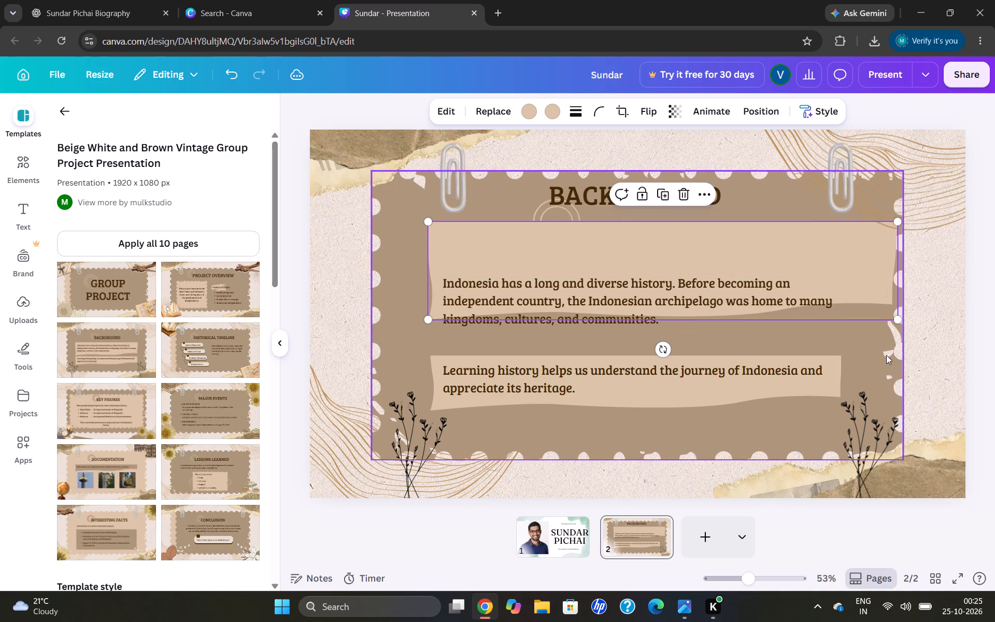
drag(798, 250, 775, 251)
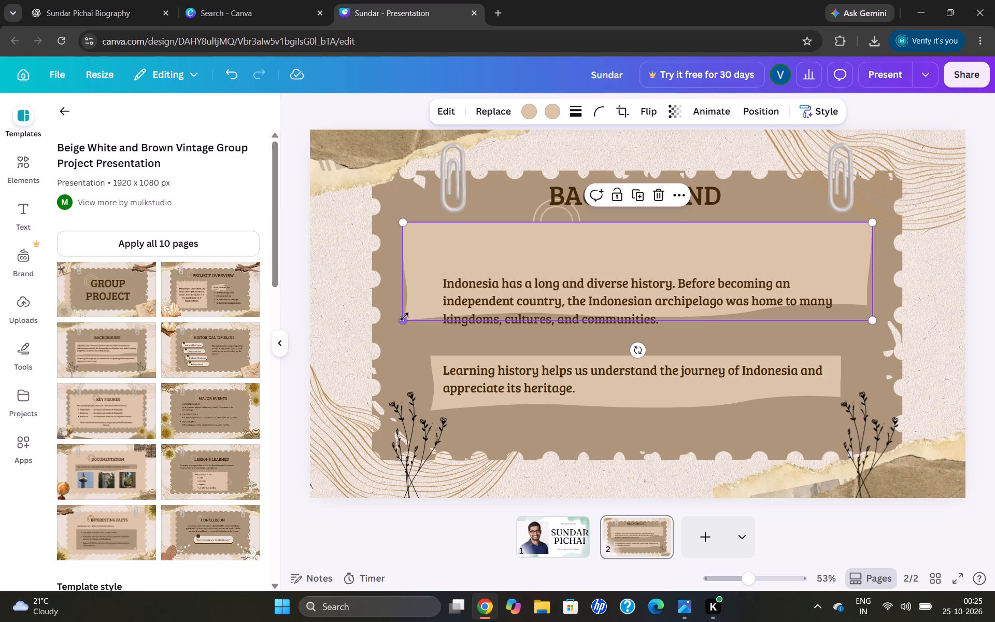
drag(404, 316, 395, 344)
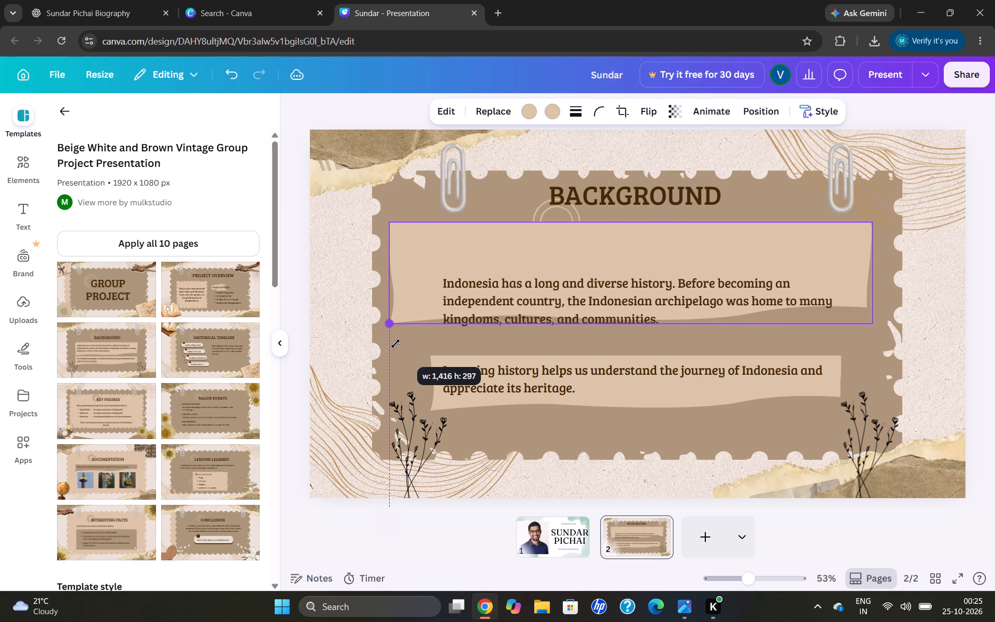
drag(395, 344, 394, 344)
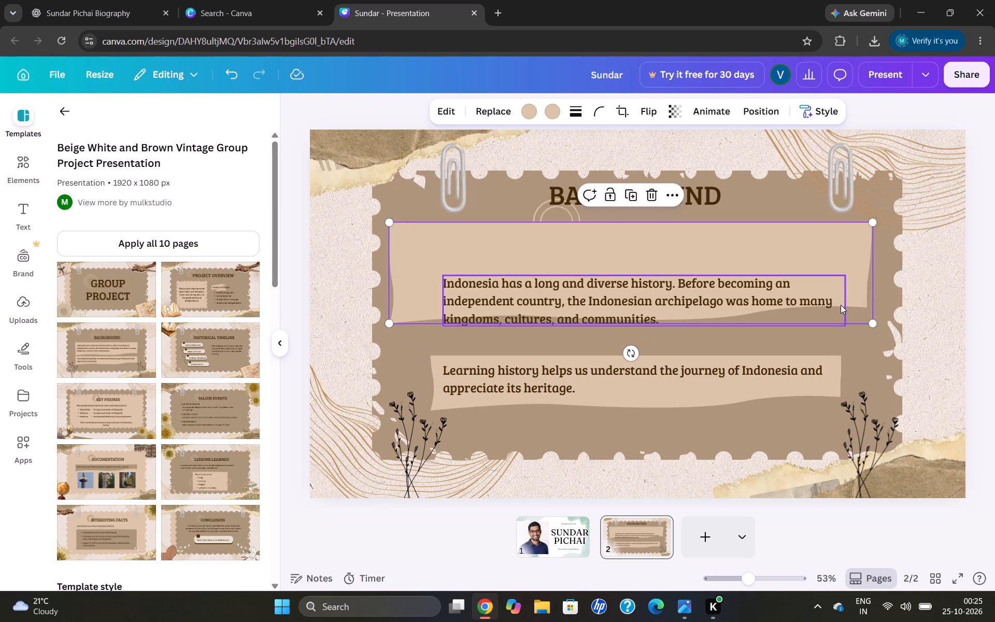
drag(869, 322, 892, 346)
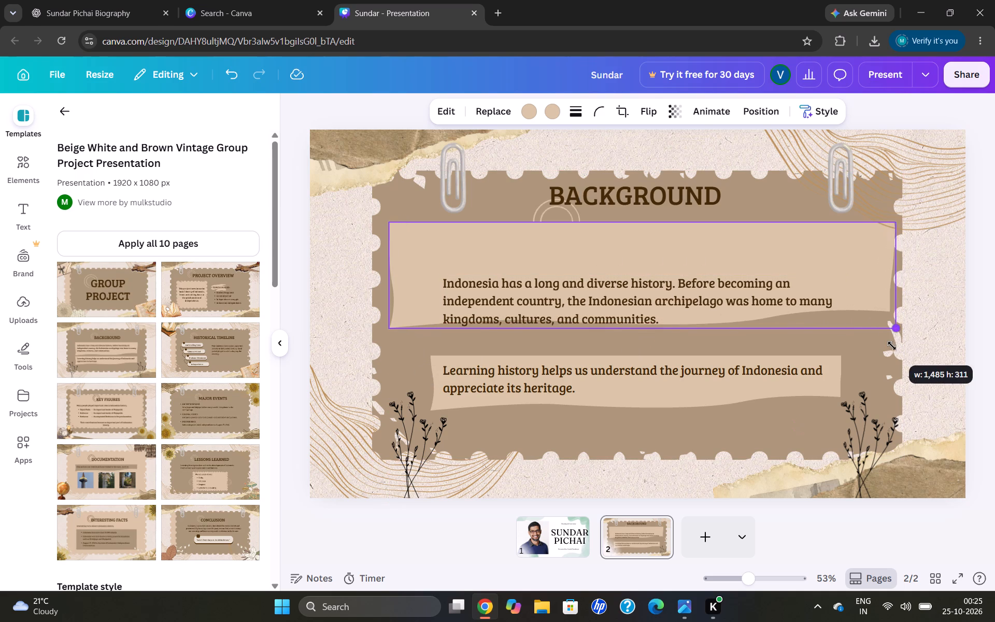
drag(892, 346, 885, 344)
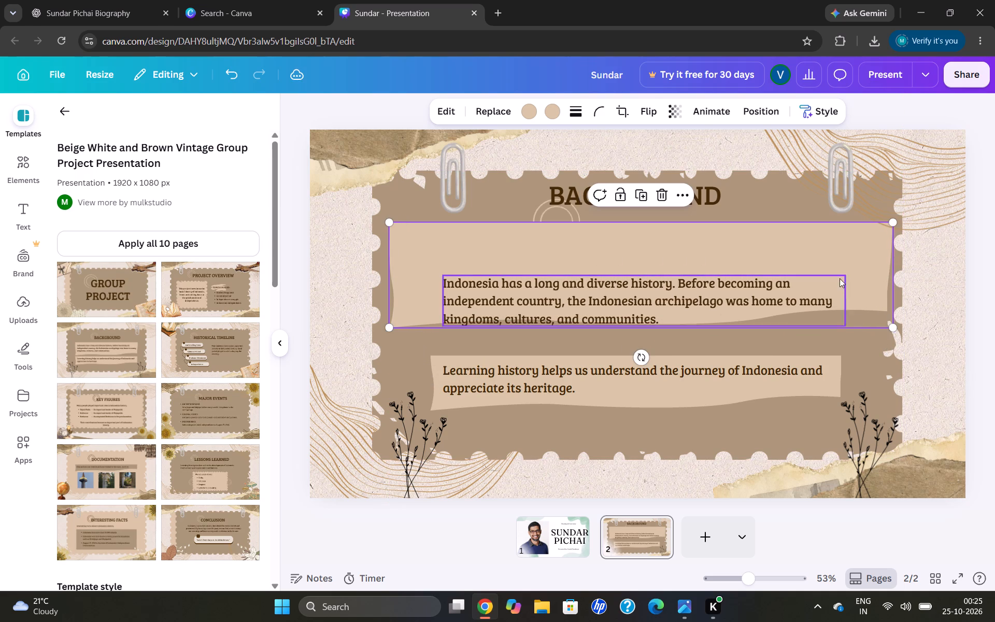
click(836, 272)
click(834, 258)
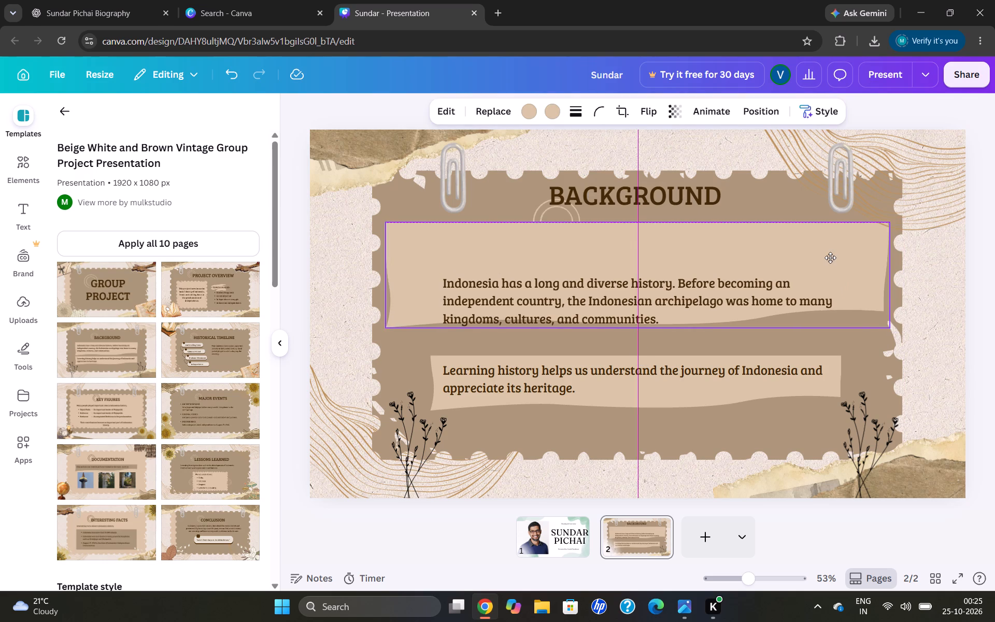
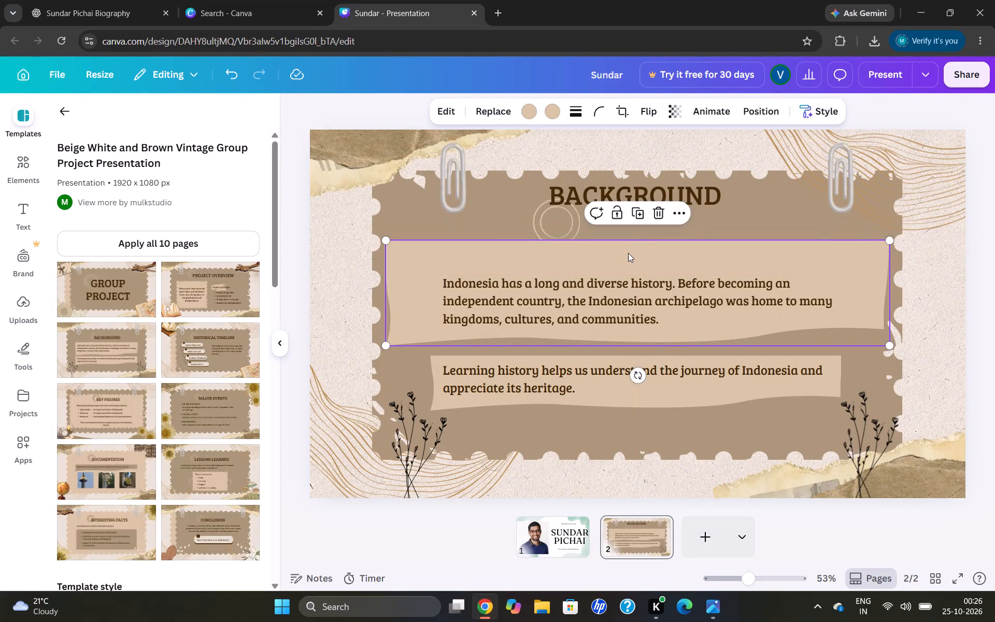
Move the enlarged upper beige paper strip up so its top edge sits directly beneath the BACKGROUND heading.
drag(628, 253, 628, 222)
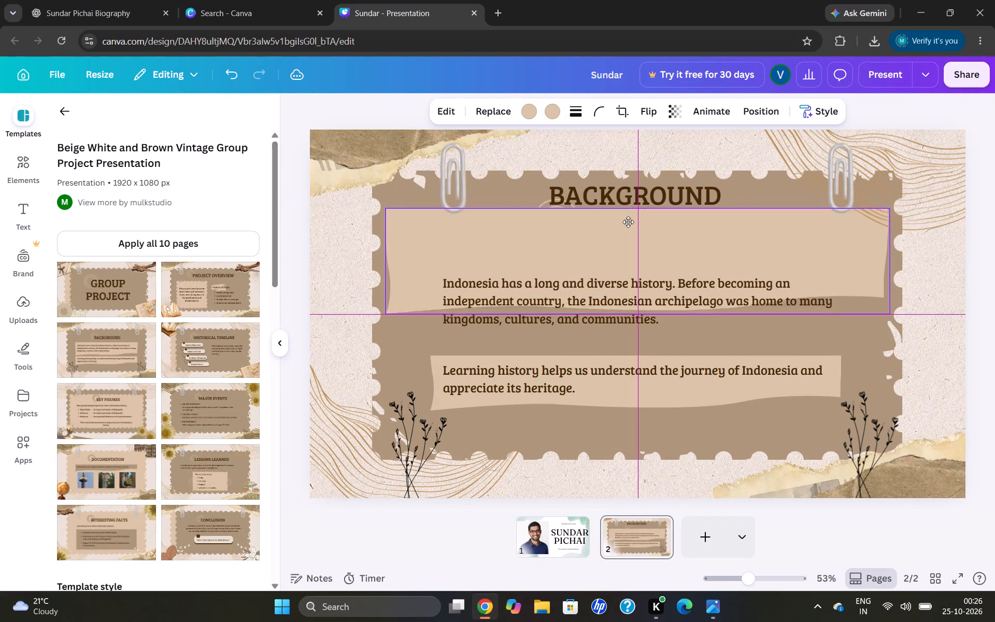
drag(628, 222, 628, 224)
drag(630, 302, 629, 291)
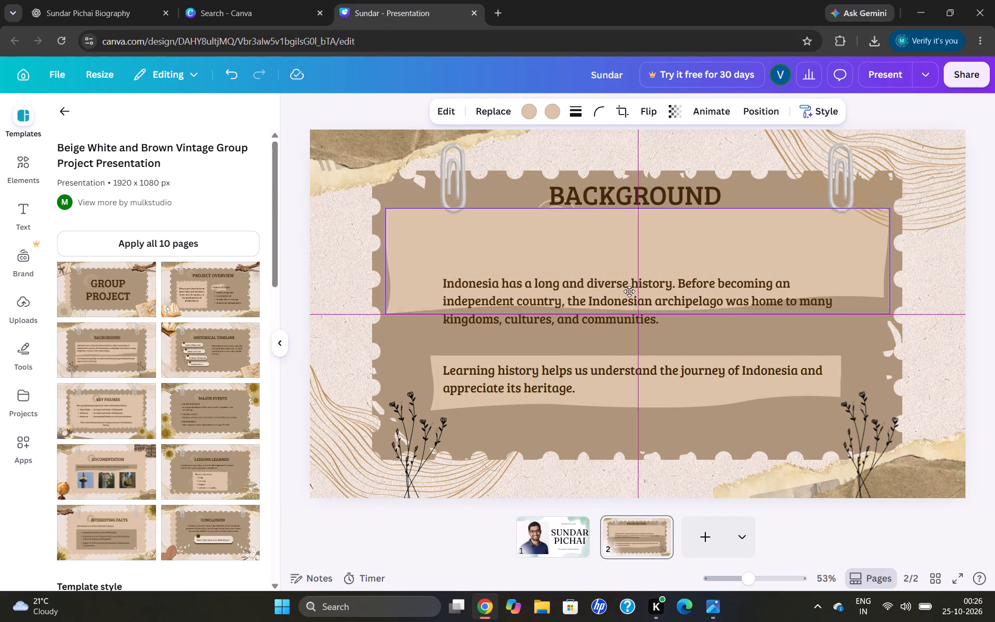
drag(629, 291, 628, 312)
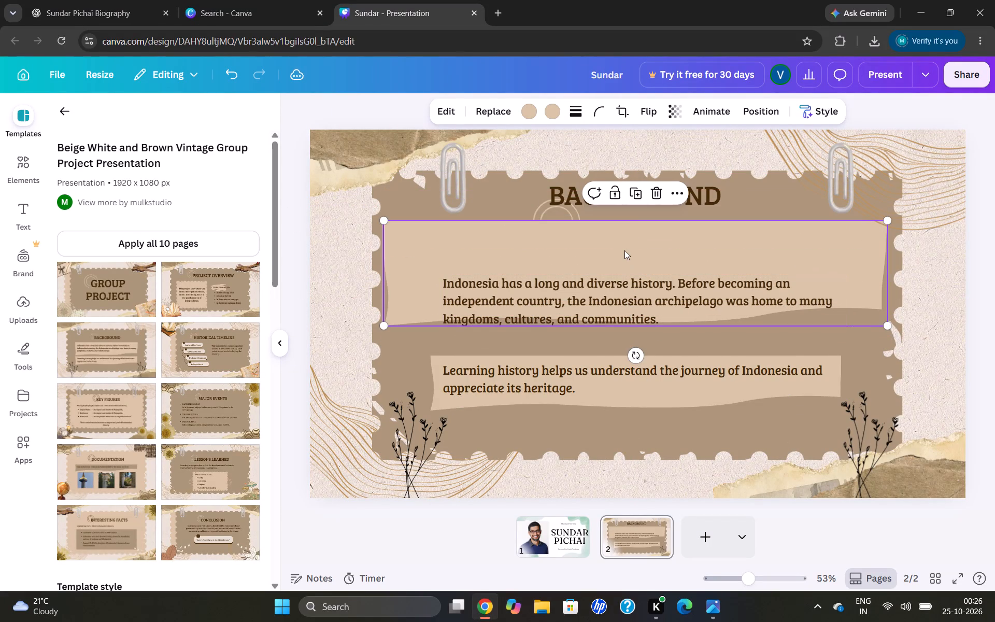
drag(623, 248, 623, 242)
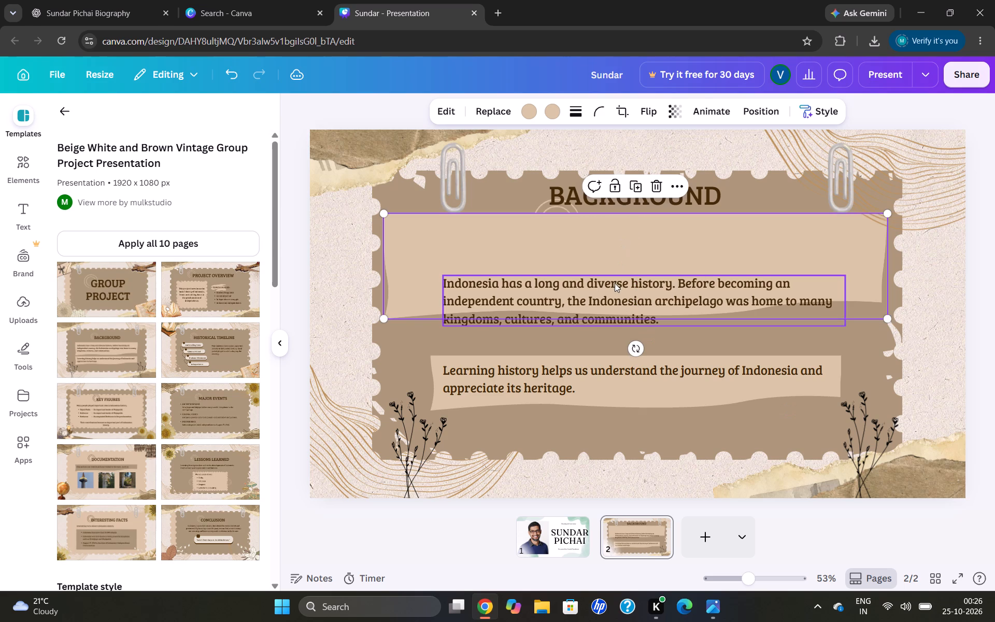
Move the paragraph about Indonesia's long and diverse history up to the top of the enlarged beige strip.
click(614, 287)
drag(614, 287, 614, 265)
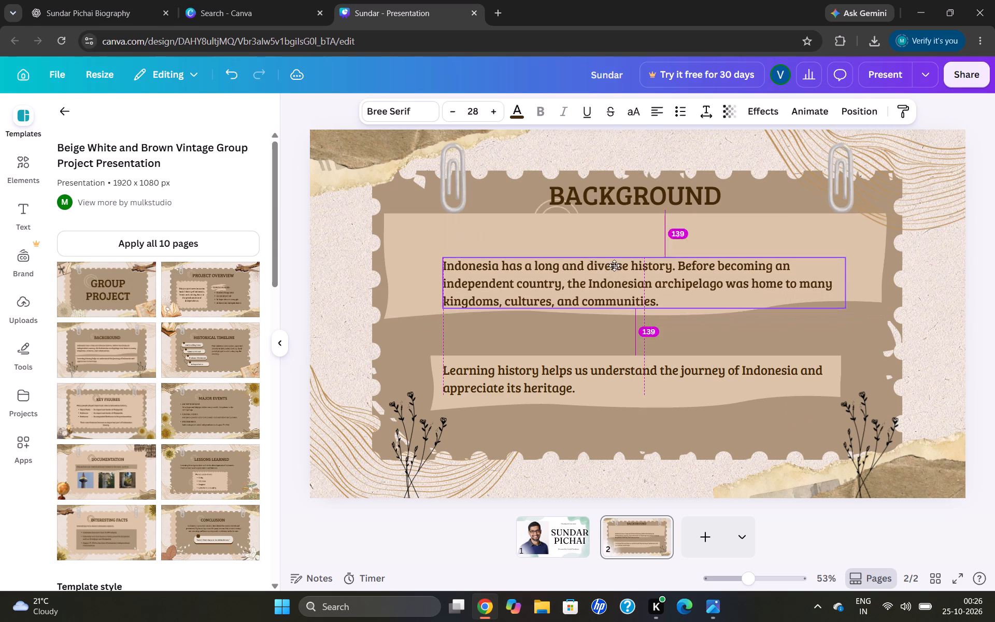
drag(614, 265, 610, 228)
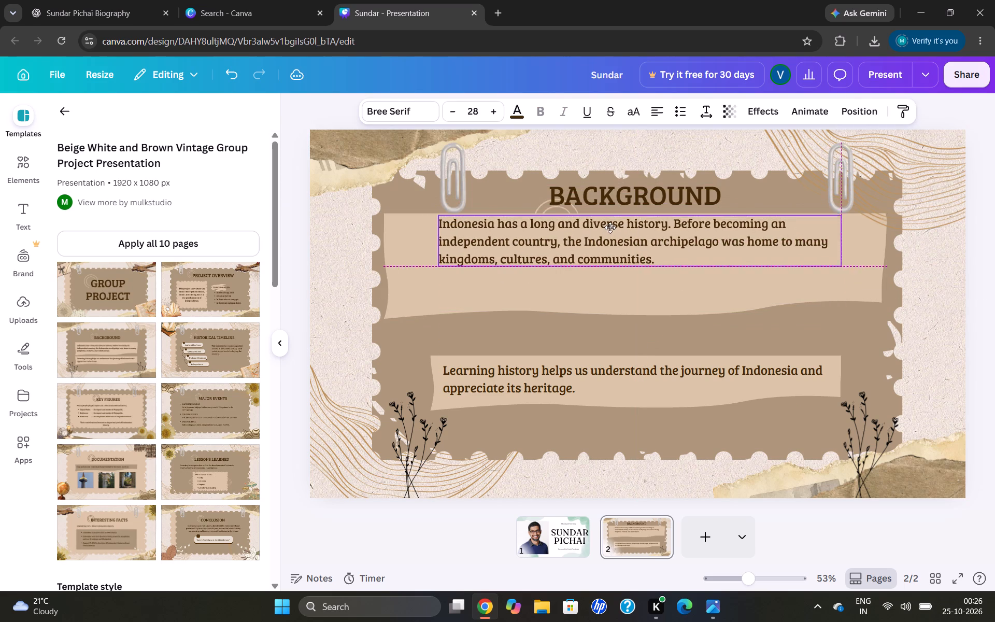
drag(610, 228, 612, 234)
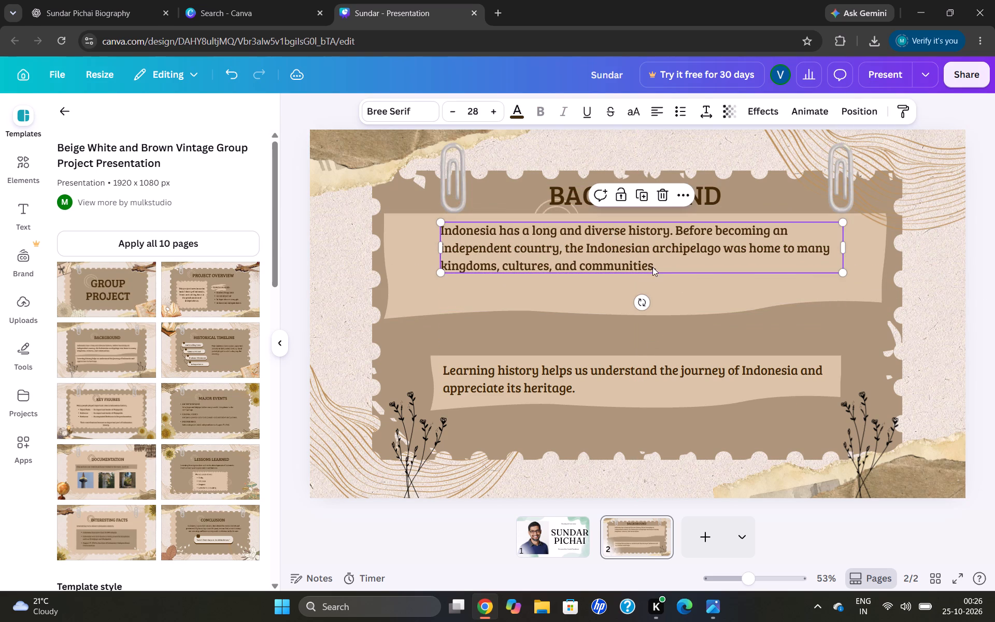
Replace the Indonesia history paragraph with "Sundar Pichai was born on", his date of birth, and "in chennai.".
click(655, 265)
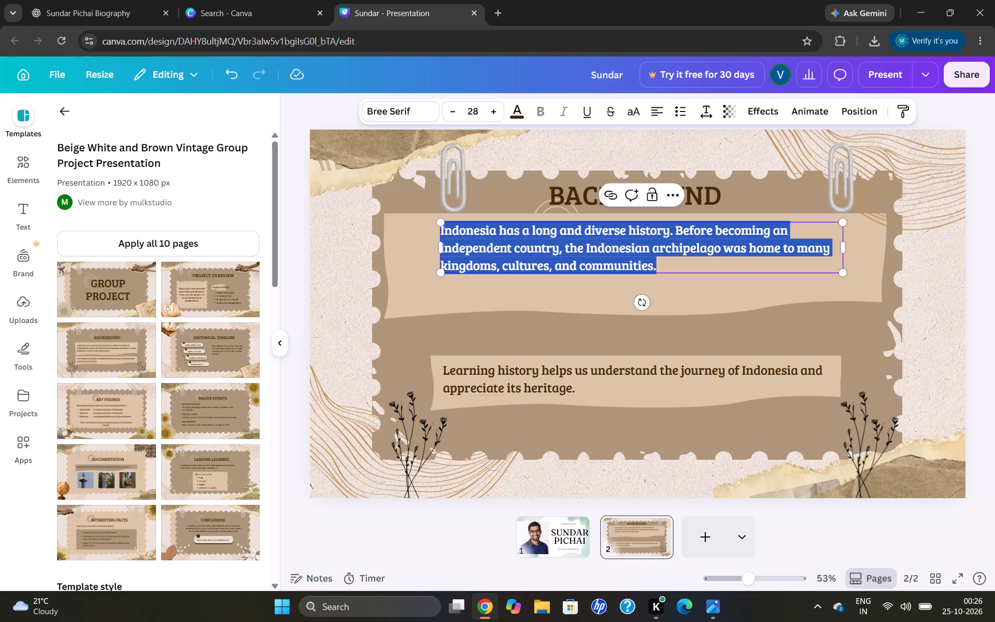
key(BackSpace)
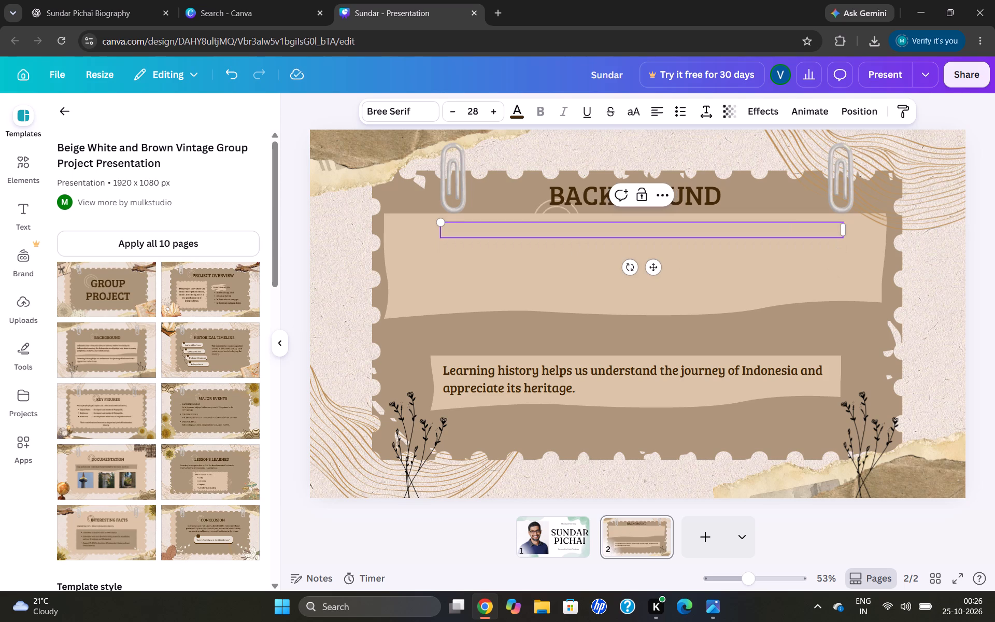
key(s)
text(undar)
key(space)
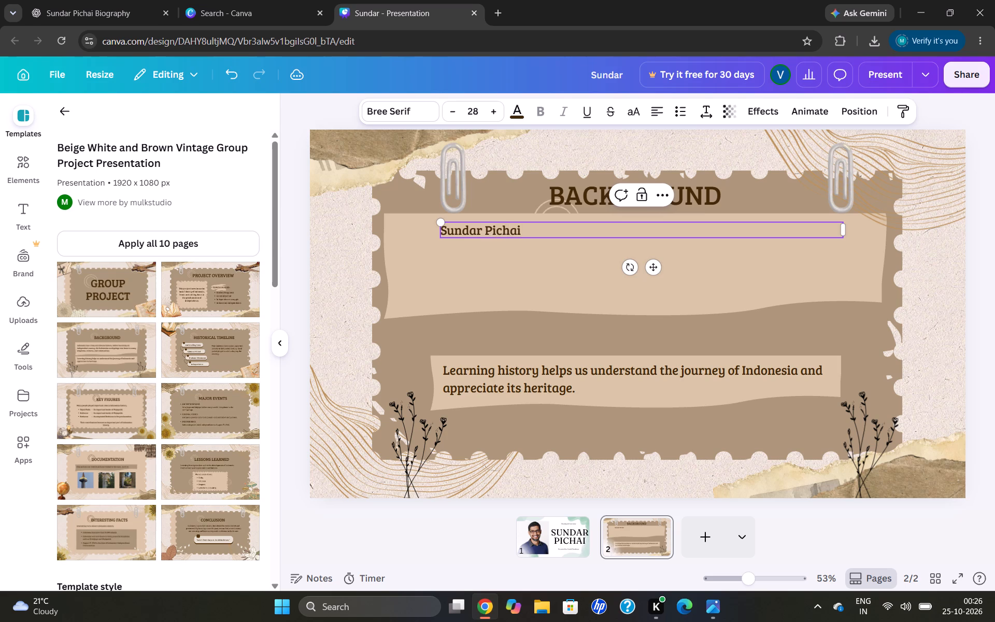
text(was)
key(space)
text(bp)
key(BackSpace)
text(orn on)
key(space)
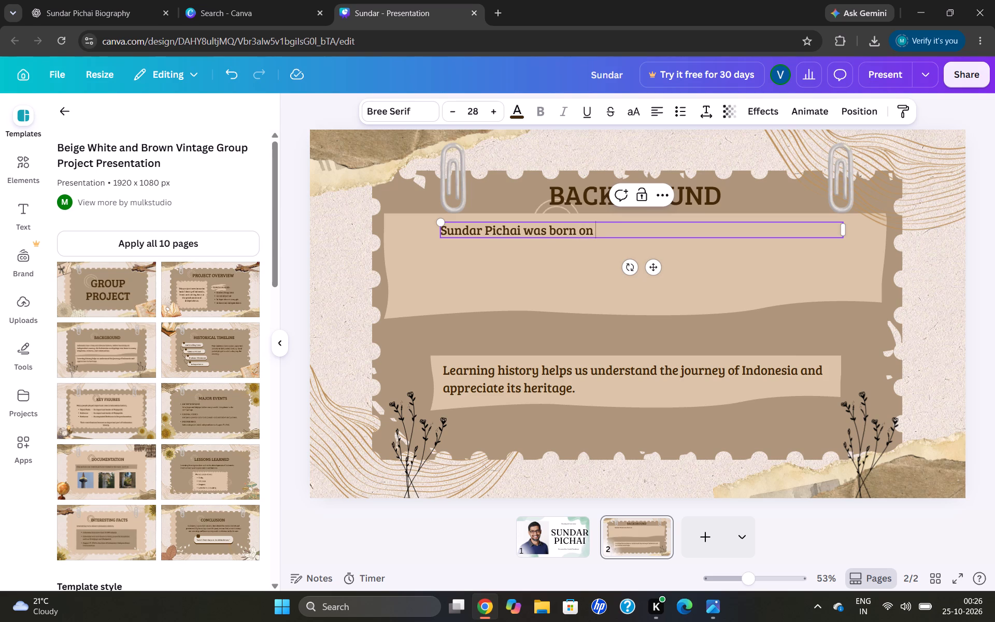
text(12 july)
key(space)
key(1)
key(9)
text(72)
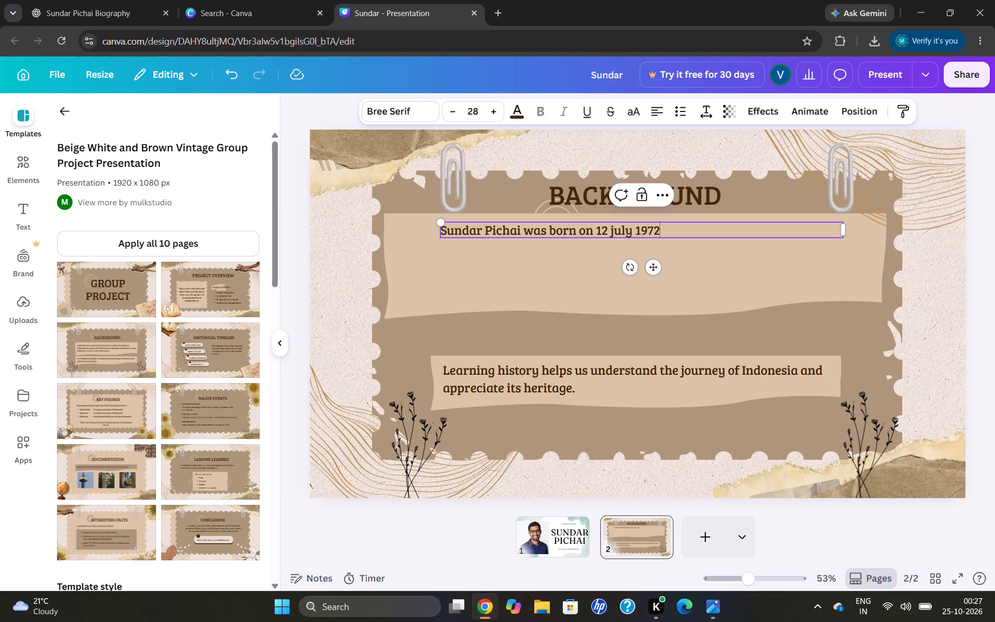
key(space)
key(i)
text(n chennai)
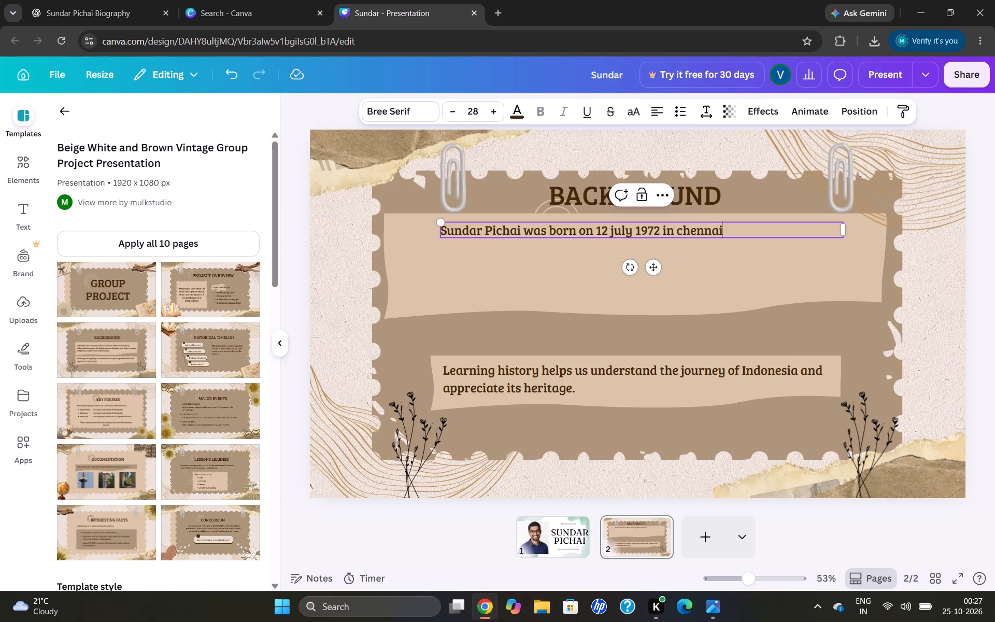
key(comma)
key(BackSpace)
text(.)
Add the sentence "He grew up in the middle-class indian family household." after the birth sentence.
key(space)
key(space)
text(grew)
key(space)
text(up in the middle)
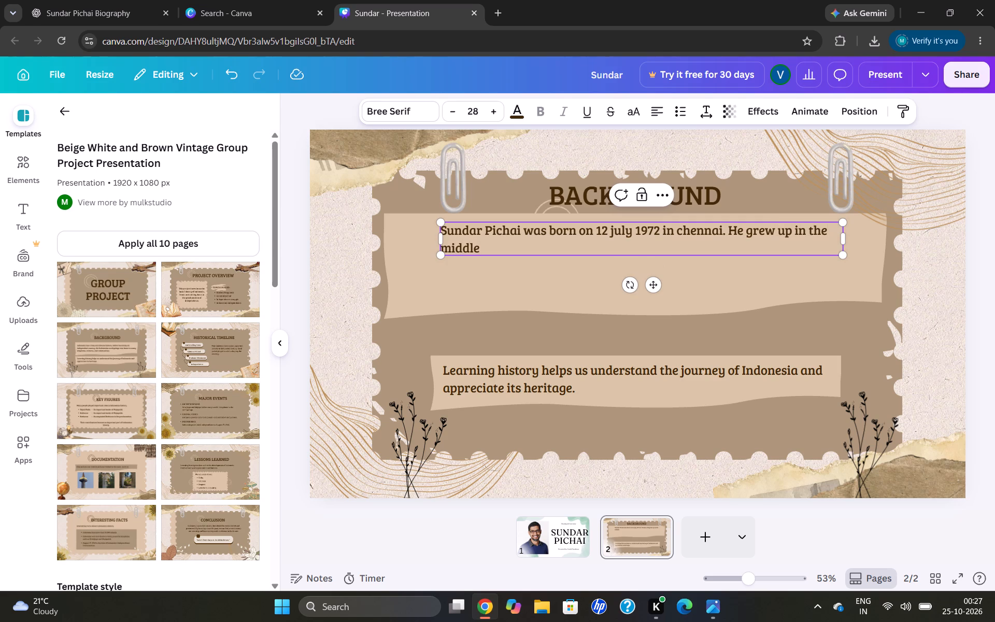
key(minus)
text(class)
key(space)
key(f)
key(BackSpace)
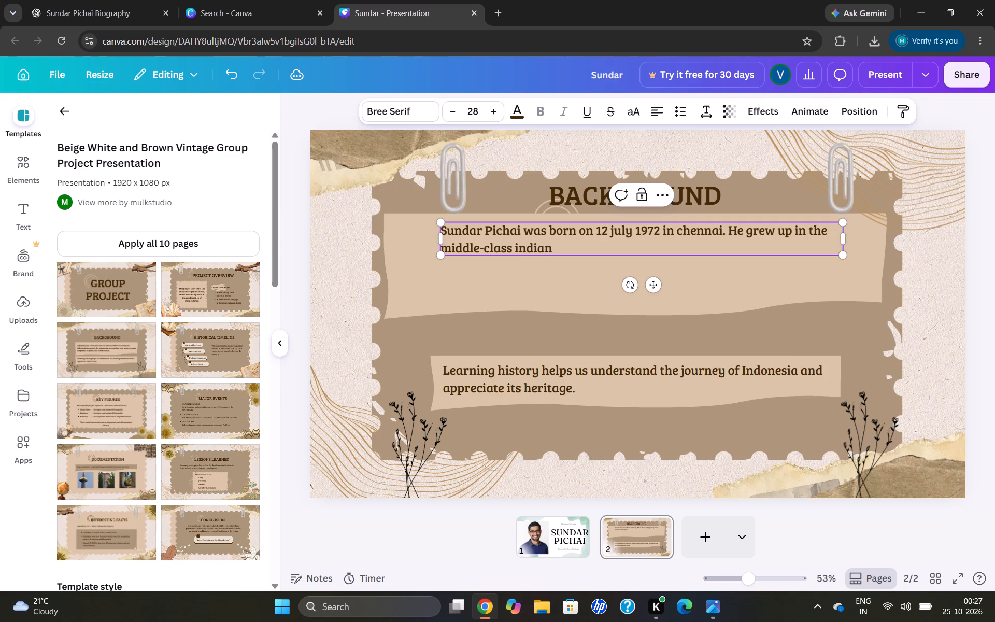
text(family)
key(space)
text(house)
text(hold)
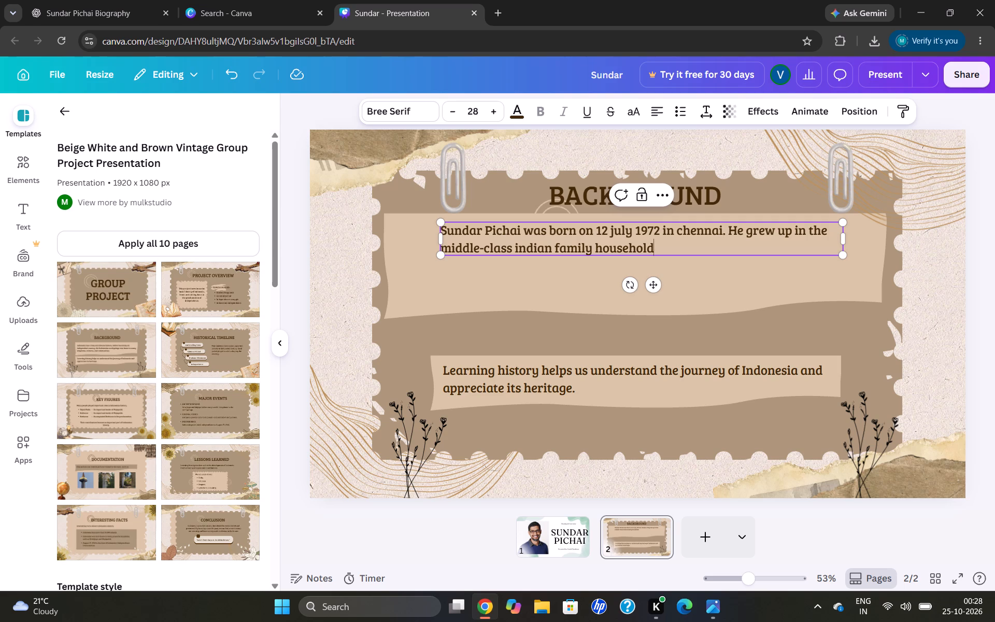
text(,)
key(space)
key(BackSpace)
key(BackSpace)
text(.)
Add the sentence "His family did not live a luxurious lifestyle." after the middle-class household sentence.
key(space)
key(BackSpace)
text(ii)
key(BackSpace)
text(s family did not live a luxxu)
key(BackSpace)
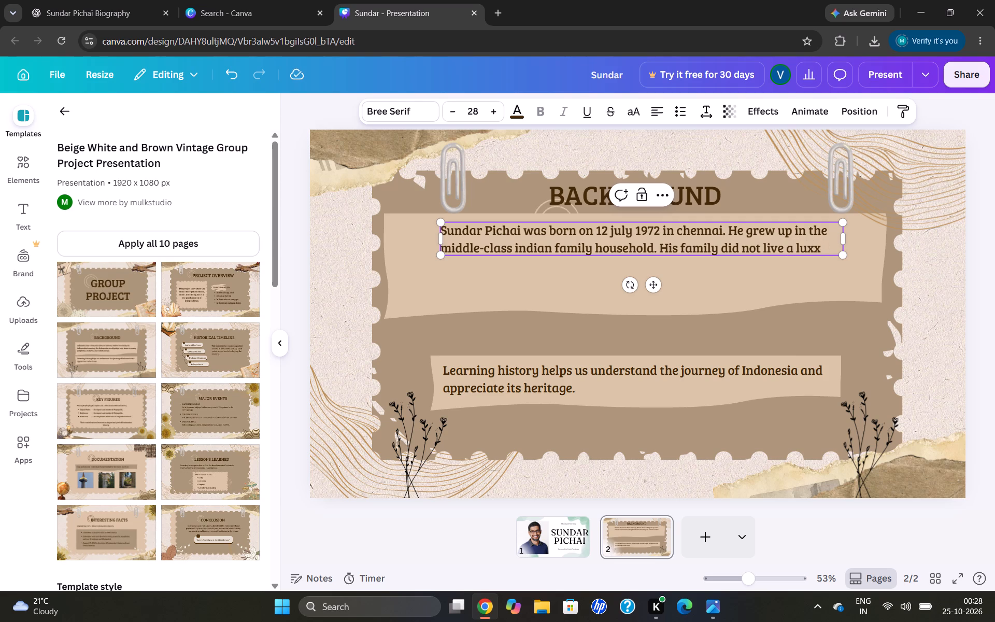
key(BackSpace)
text(urious)
key(space)
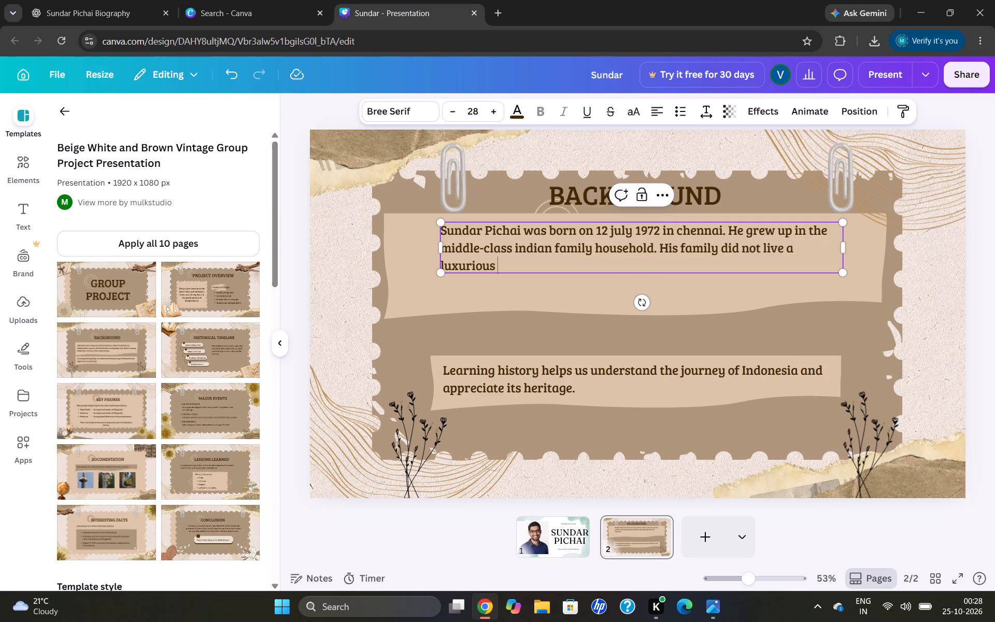
key(l)
key(i)
text(festyle)
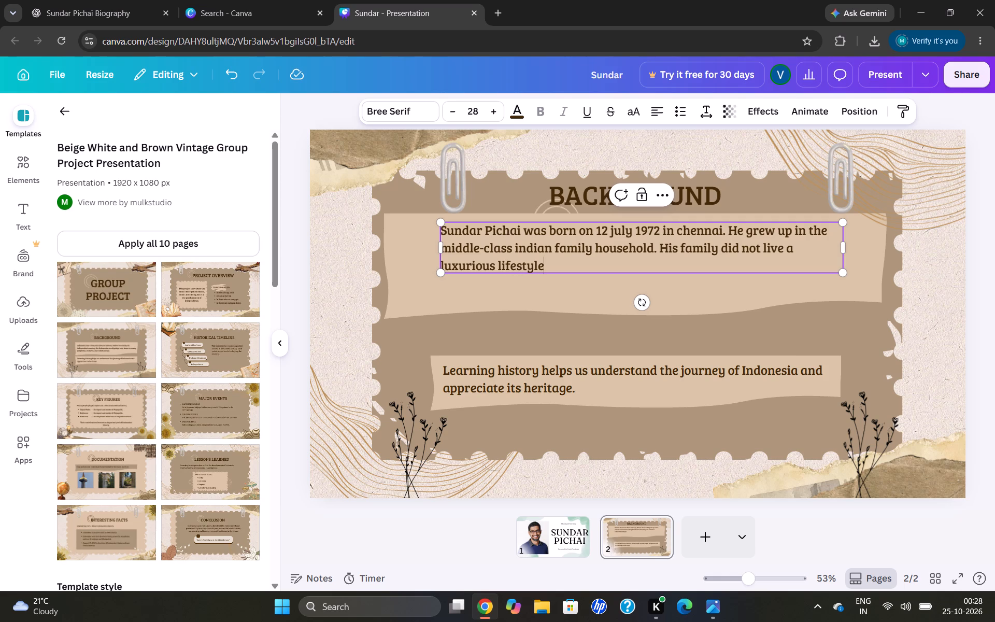
text(.)
key(space)
Add the sentence "The family had limited access to the technology that many people take for granted today." to the end of the paragraph.
text(he famil)
text(y)
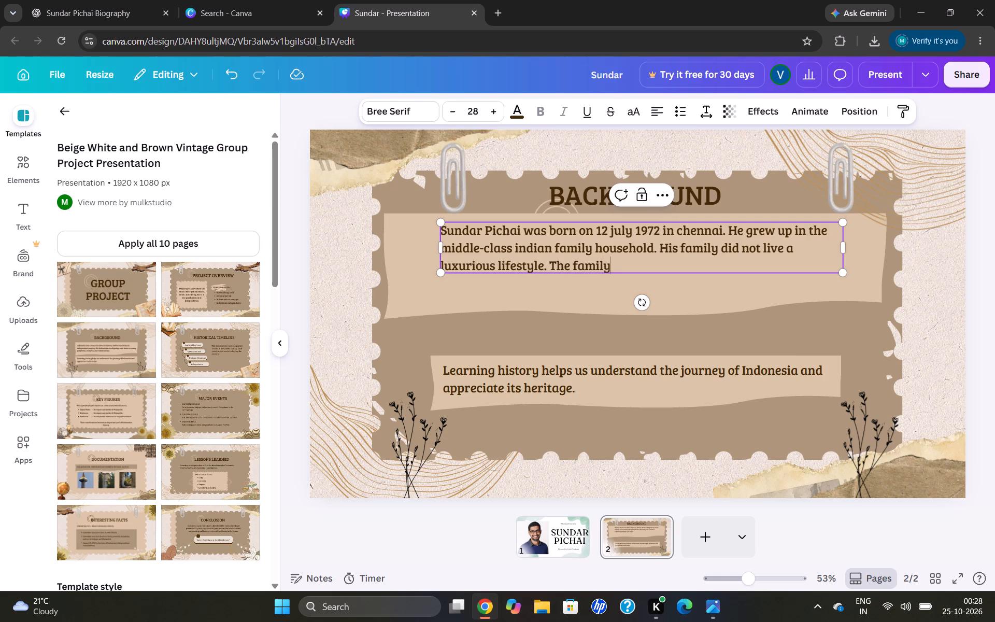
key(space)
text(had)
key(space)
text(limites)
key(BackSpace)
text(d acc)
text(ess)
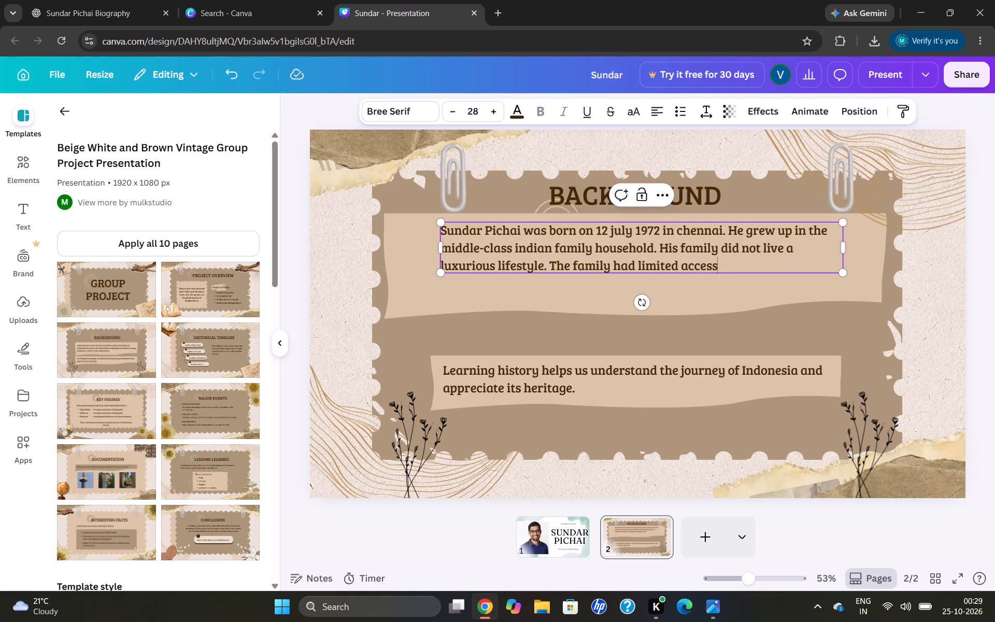
key(space)
text(to the technology)
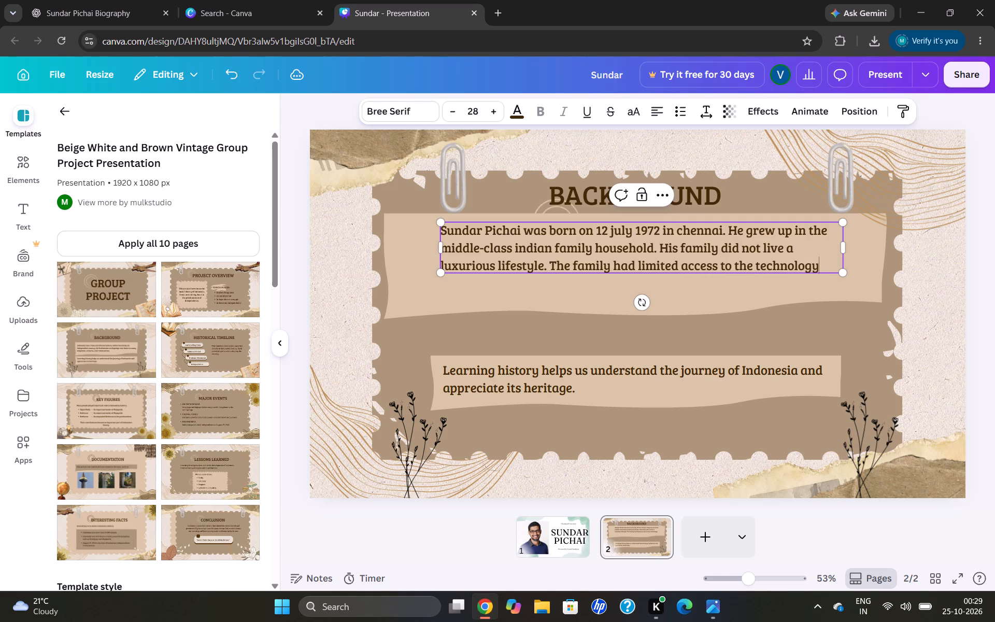
key(space)
text(that)
key(space)
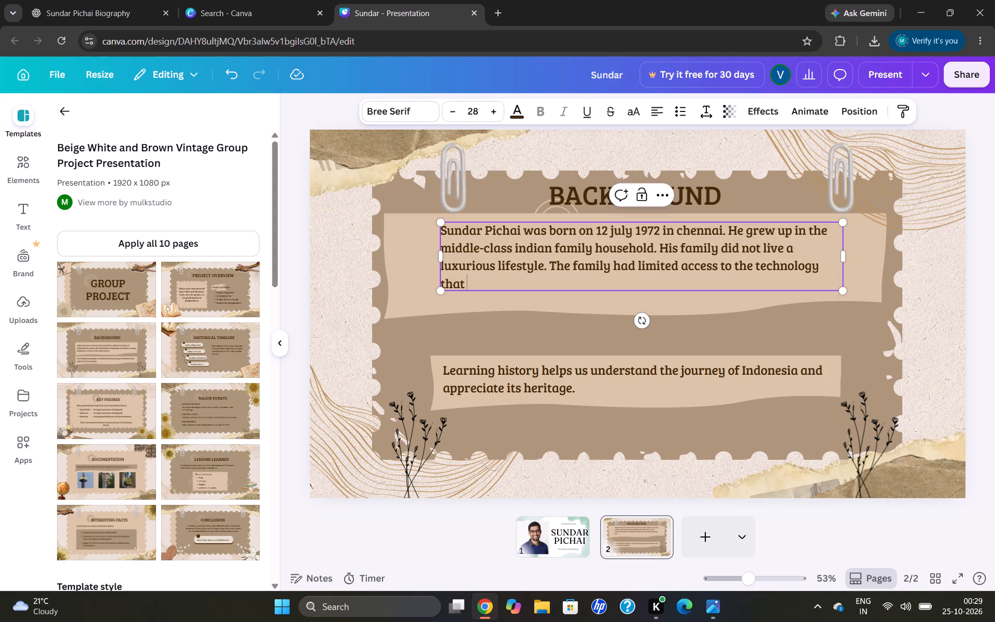
text(many people)
key(space)
text(take)
key(space)
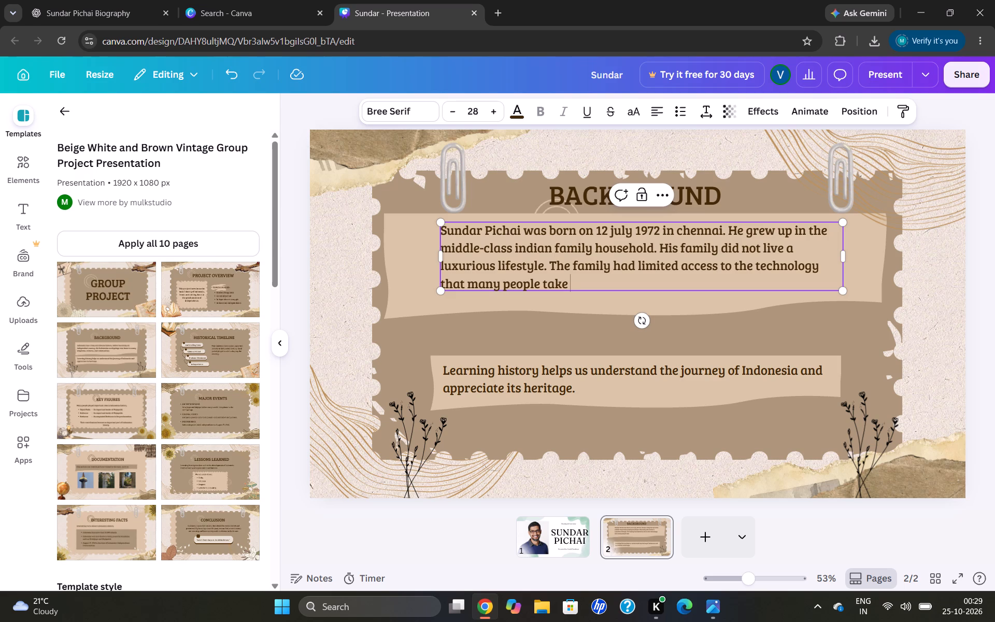
text(for granted)
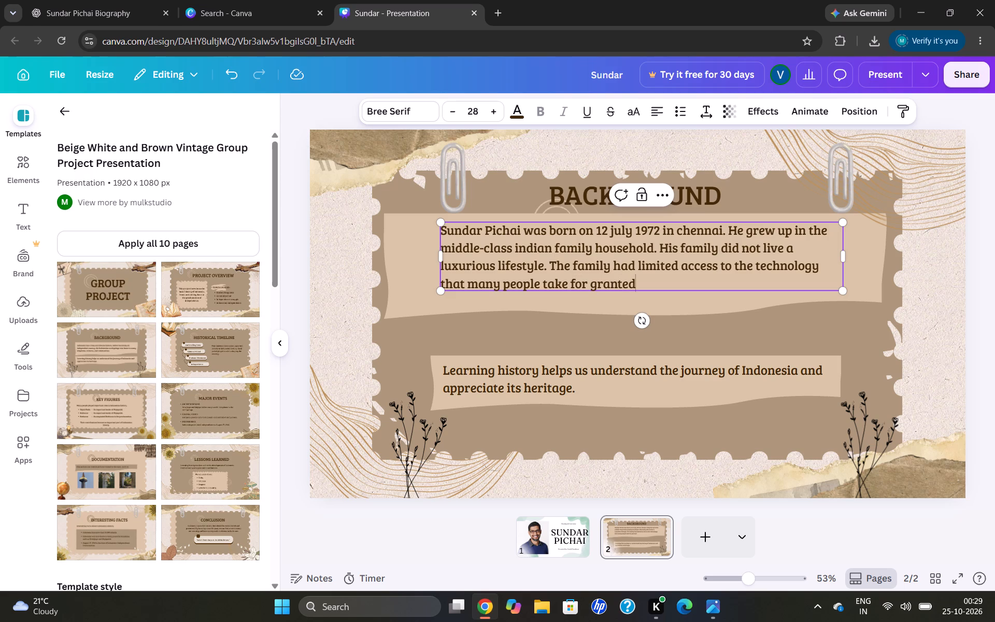
key(space)
text(today)
key(period)
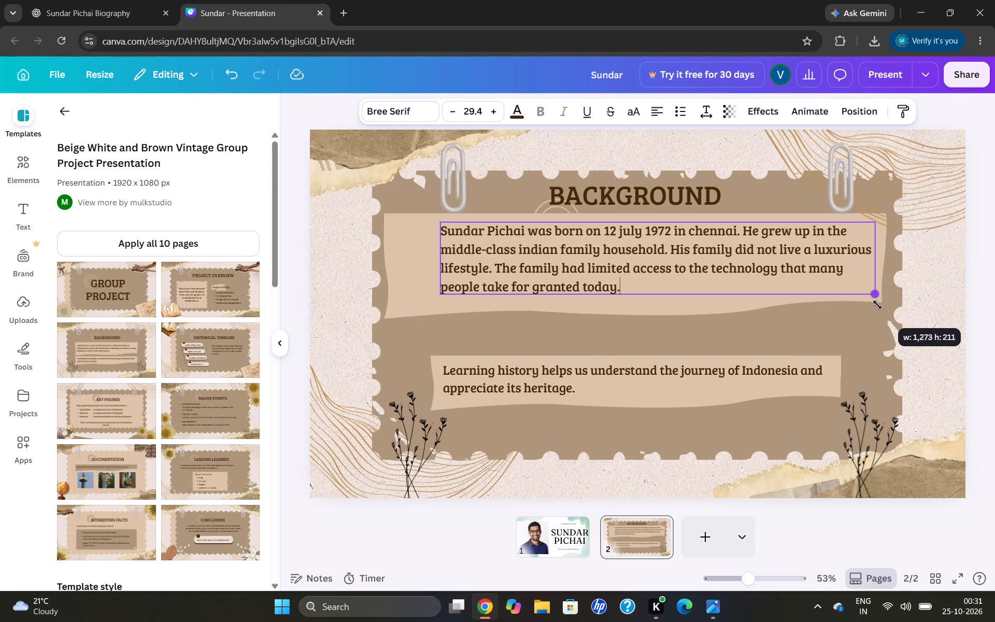
drag(877, 305, 880, 306)
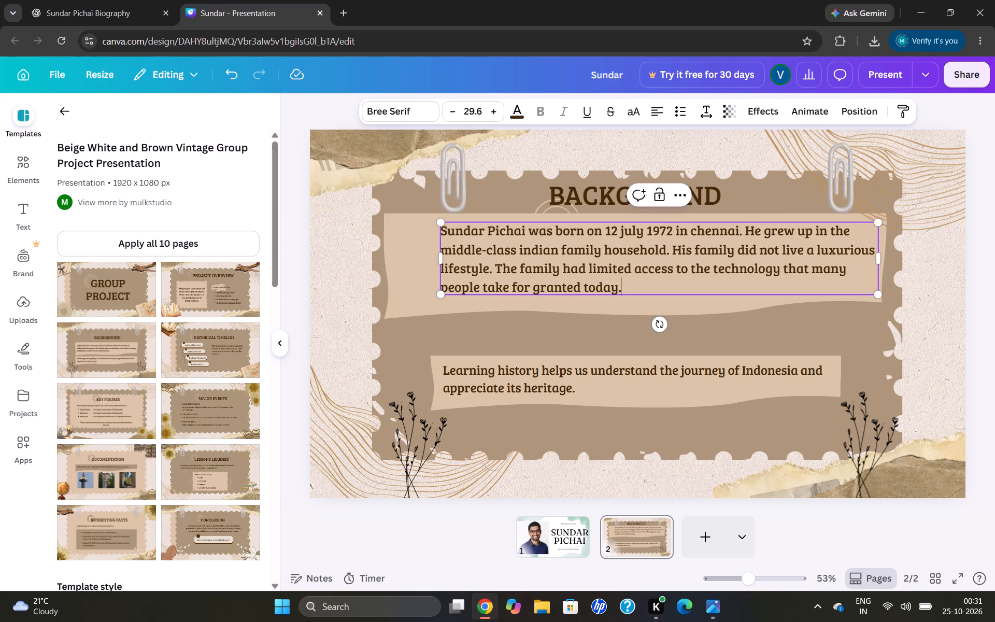
Shift the enlarged biography paragraph slightly left and down so it sits centred on the upper beige strip.
drag(679, 284, 659, 288)
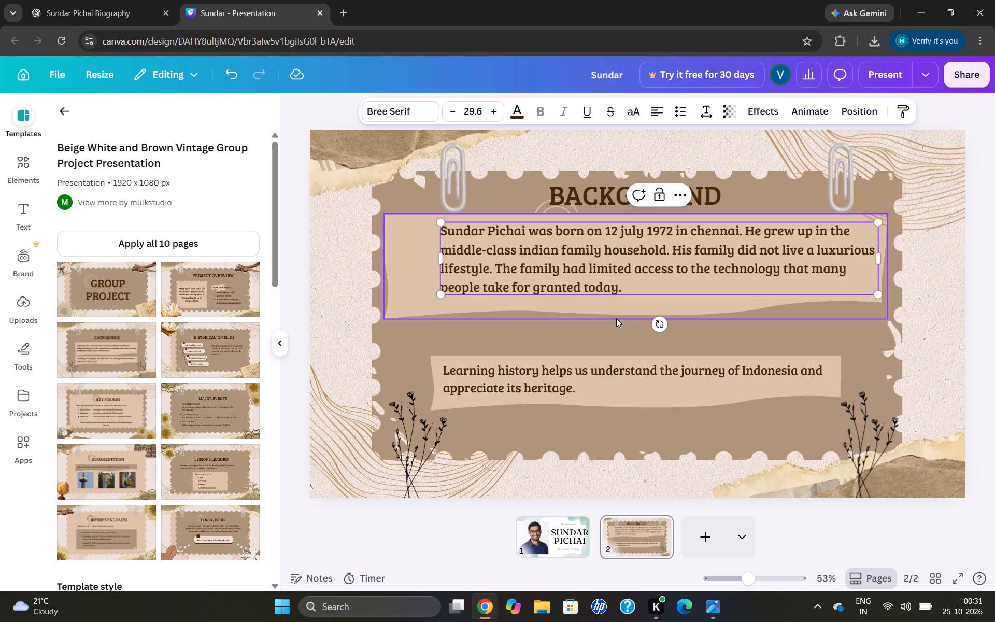
drag(638, 296, 629, 296)
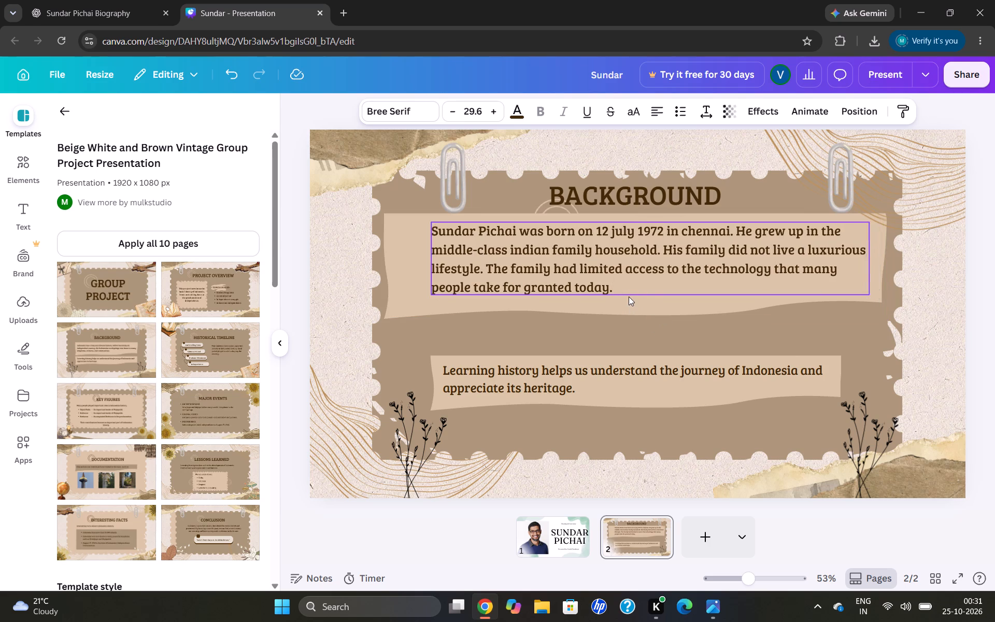
drag(629, 296, 624, 298)
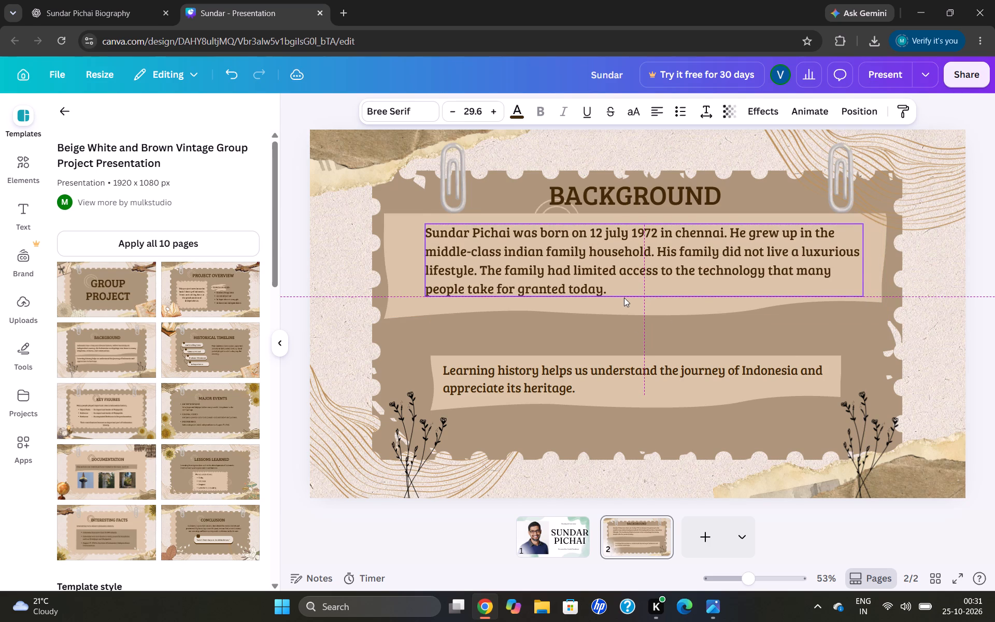
Enlarge the lower beige paper strip on the Background slide towards both sides to about 1,440 wide.
click(431, 358)
drag(427, 355, 389, 325)
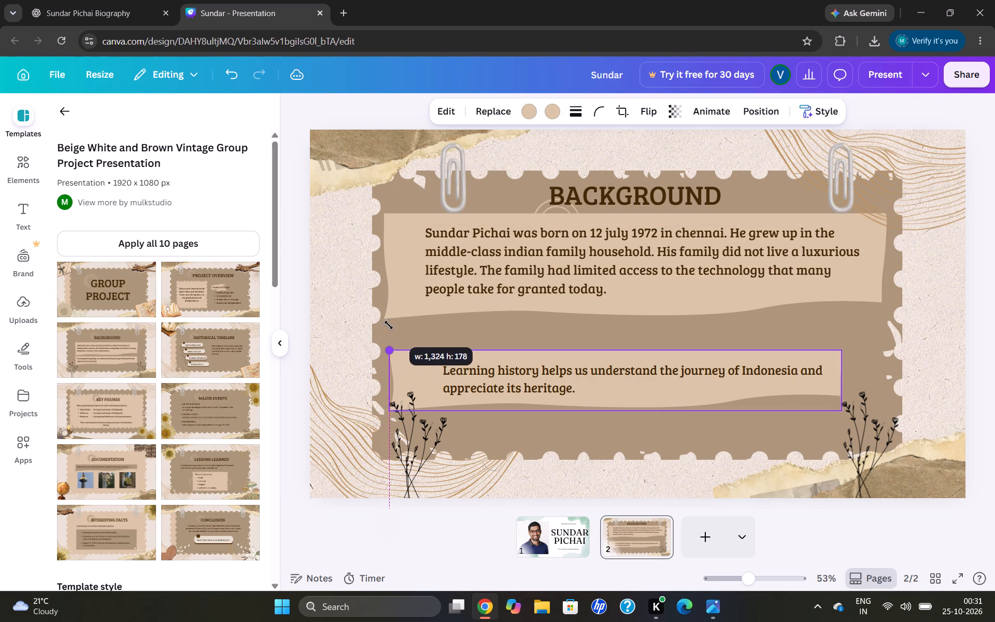
drag(389, 325, 388, 325)
drag(841, 351, 845, 349)
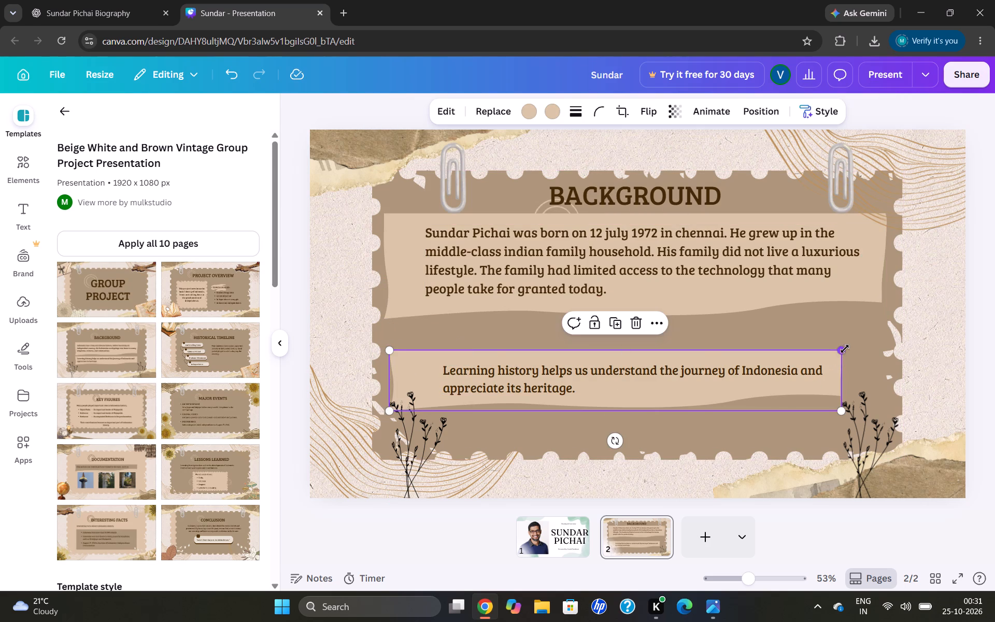
drag(845, 349, 876, 328)
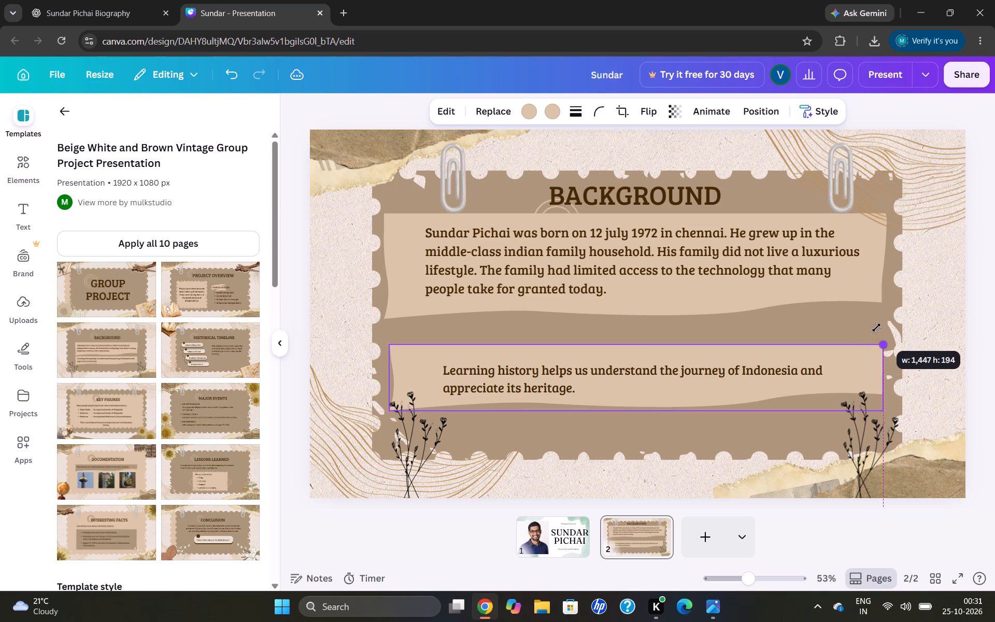
drag(876, 328, 875, 328)
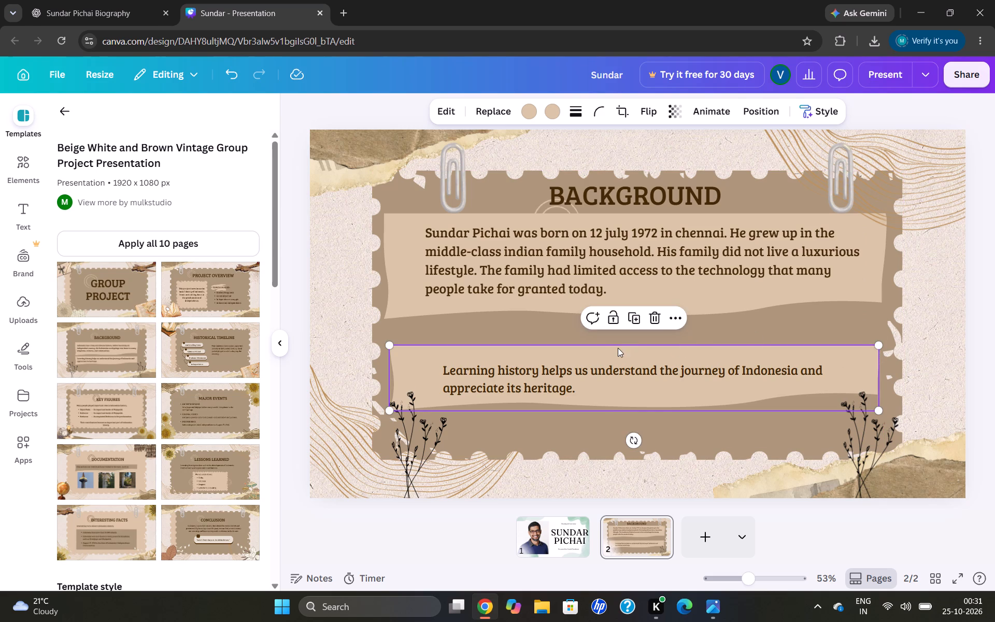
Move the lower strip up to line up with the upper strip's left edge and widen it to about 1,460.
double_click(618, 347)
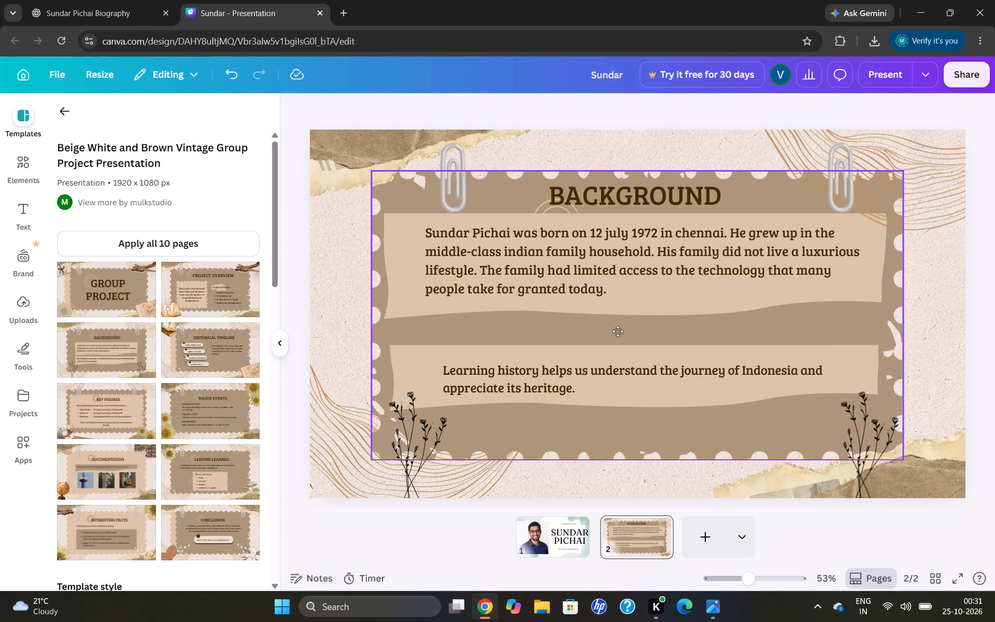
drag(620, 347, 620, 344)
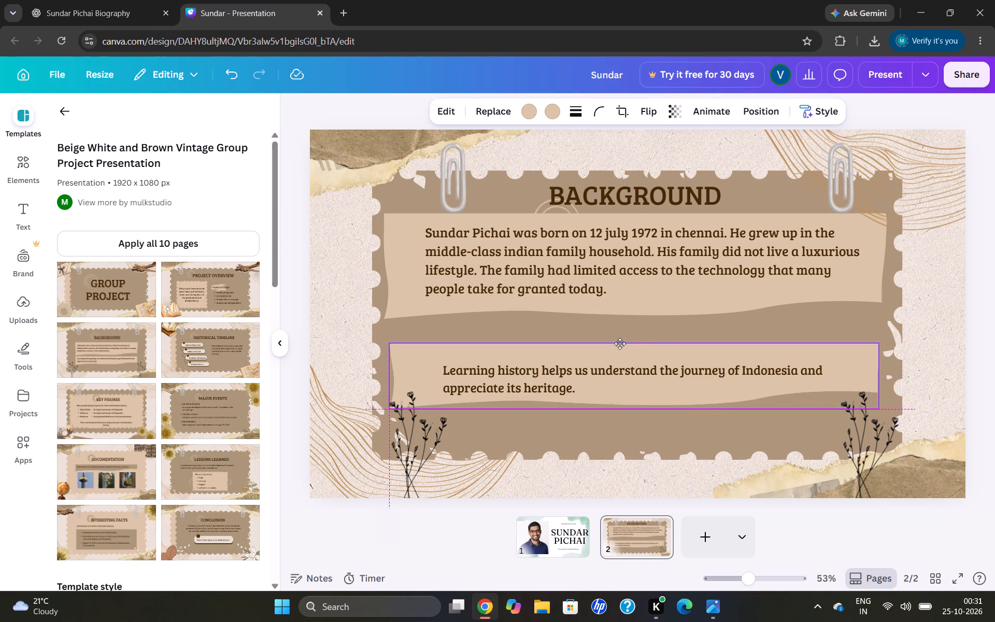
drag(620, 344, 614, 337)
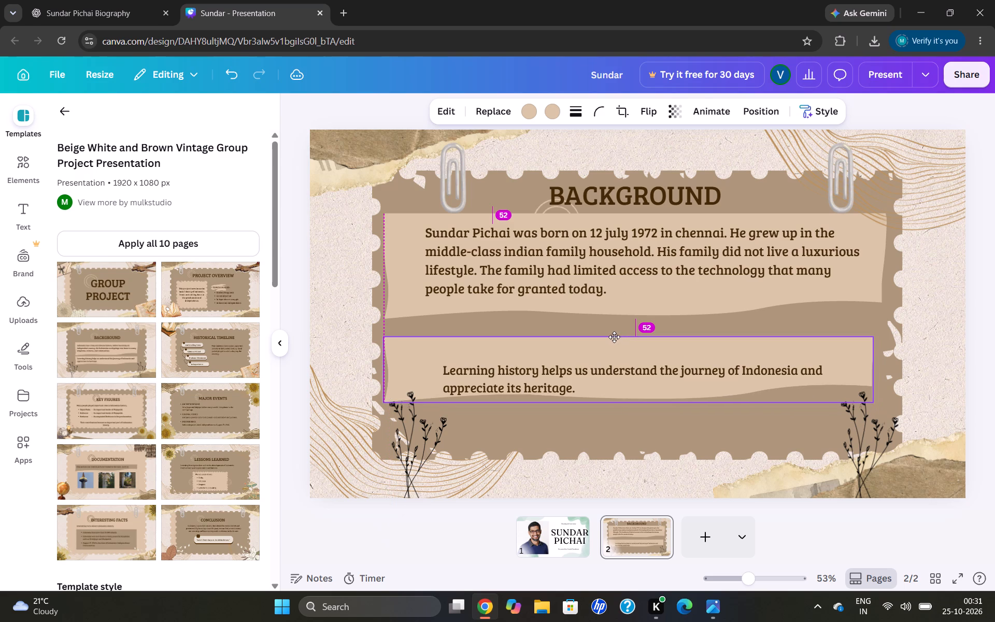
drag(614, 337, 614, 338)
drag(872, 397, 877, 403)
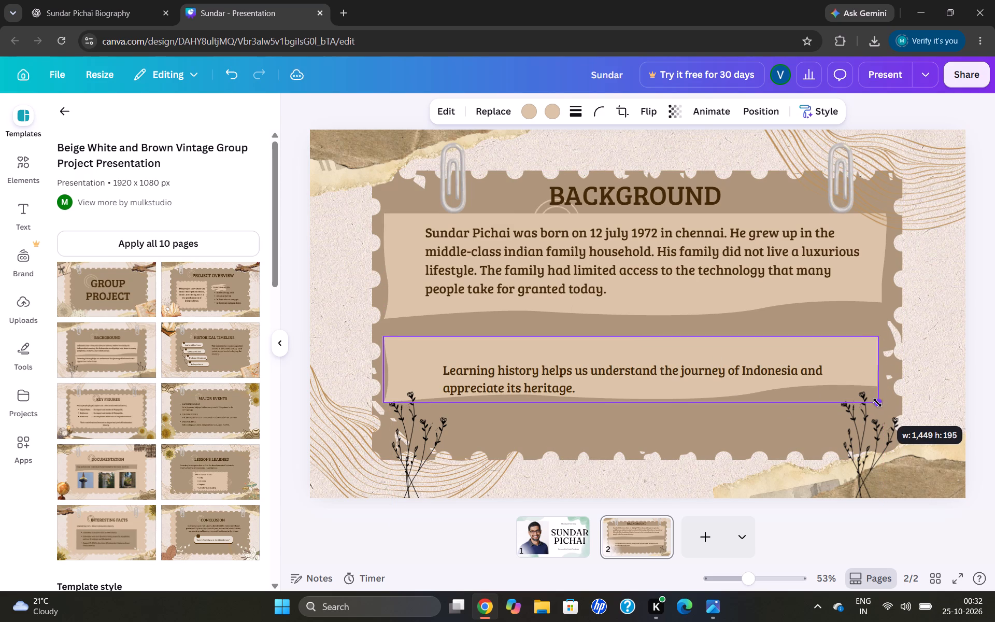
drag(877, 403, 880, 403)
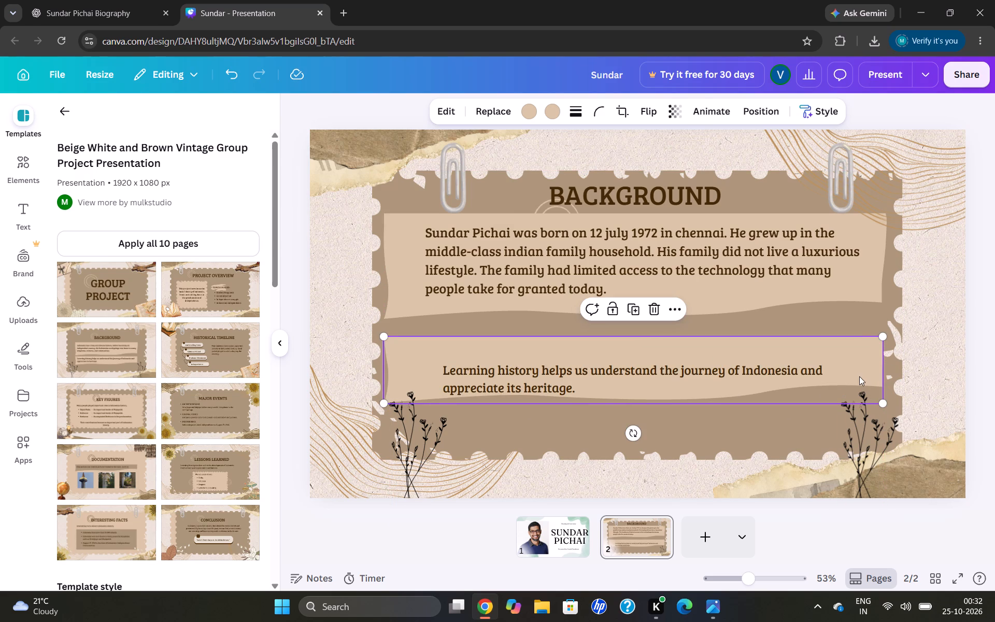
click(859, 376)
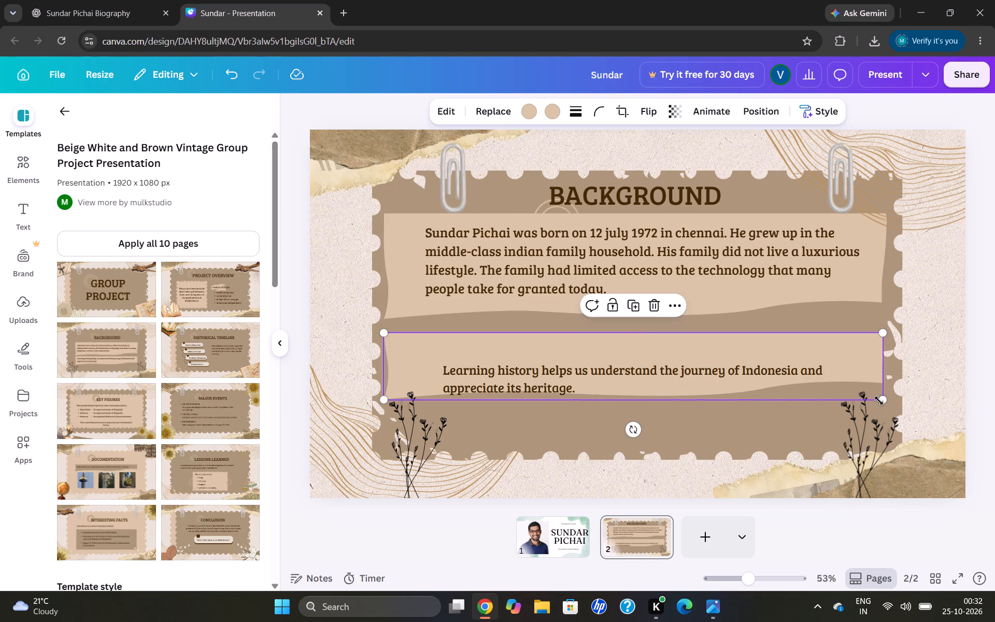
Rescale the lower beige strip from its right-hand corners to about 1,451 wide by 195 high.
drag(880, 401, 902, 422)
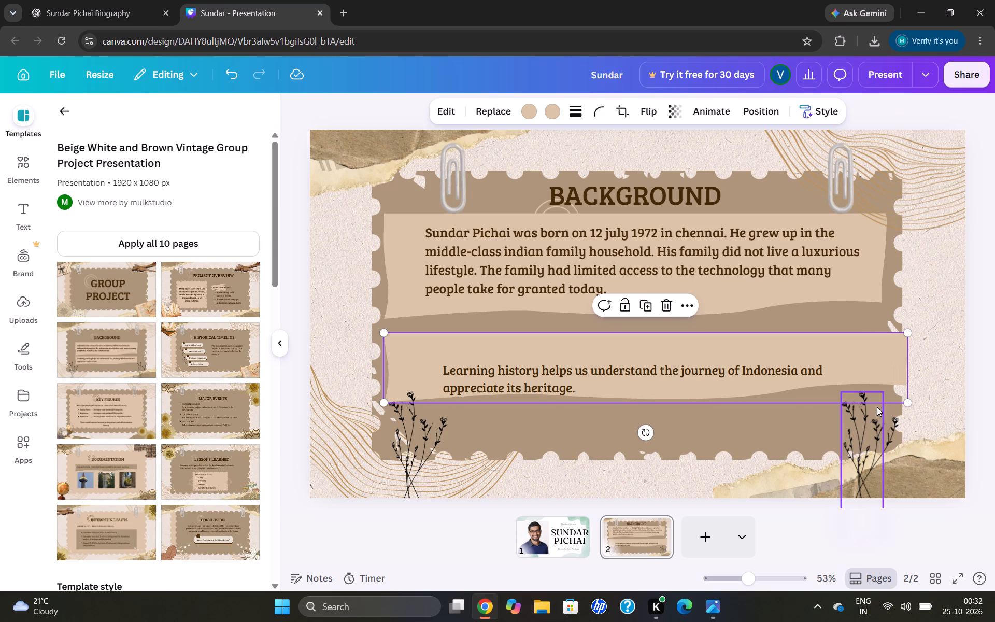
drag(907, 330, 891, 340)
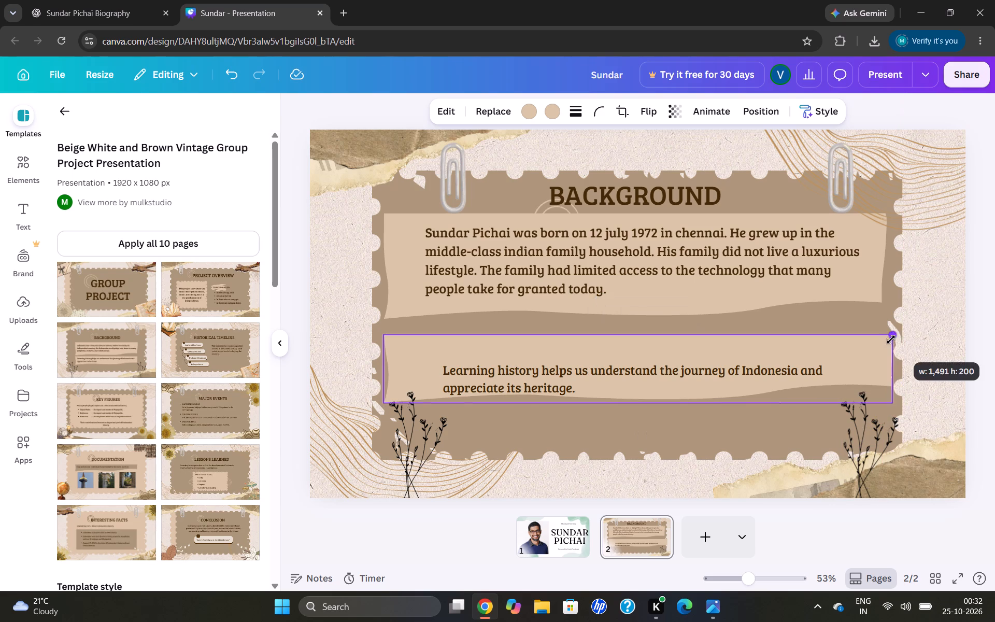
drag(891, 340, 873, 343)
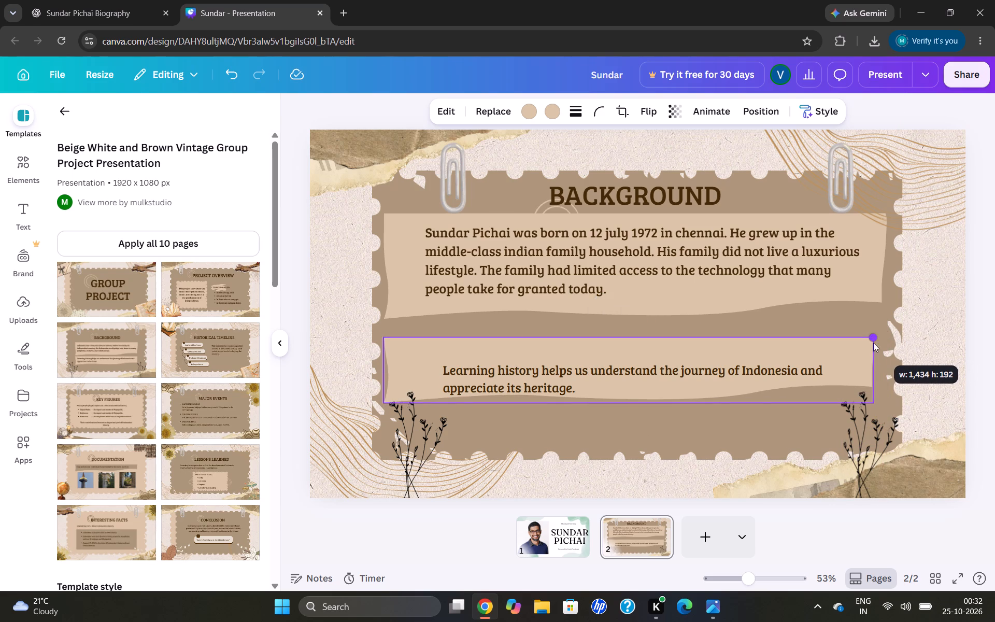
drag(873, 343, 848, 357)
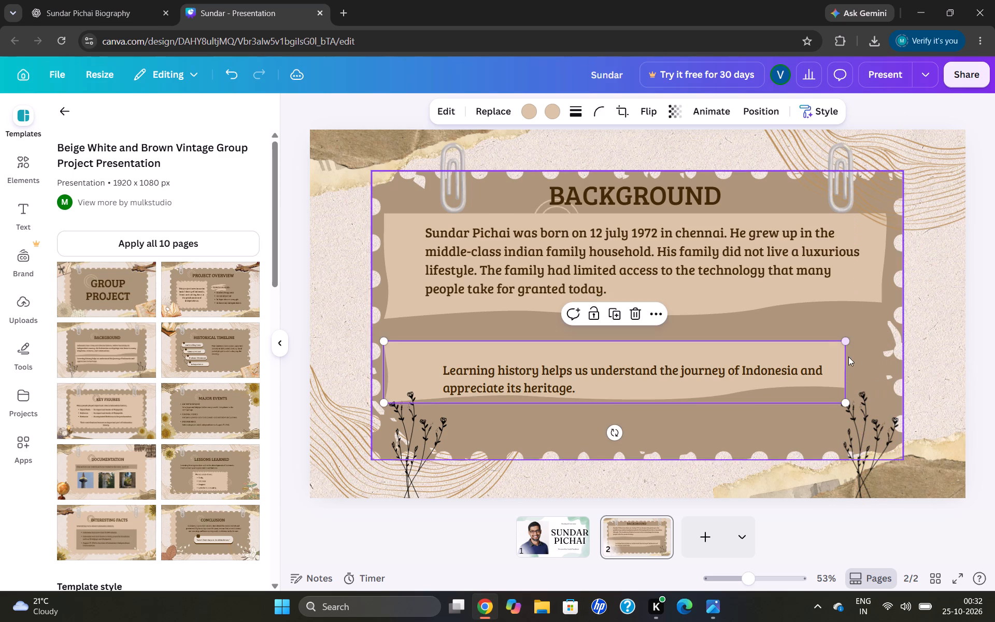
drag(844, 401, 873, 433)
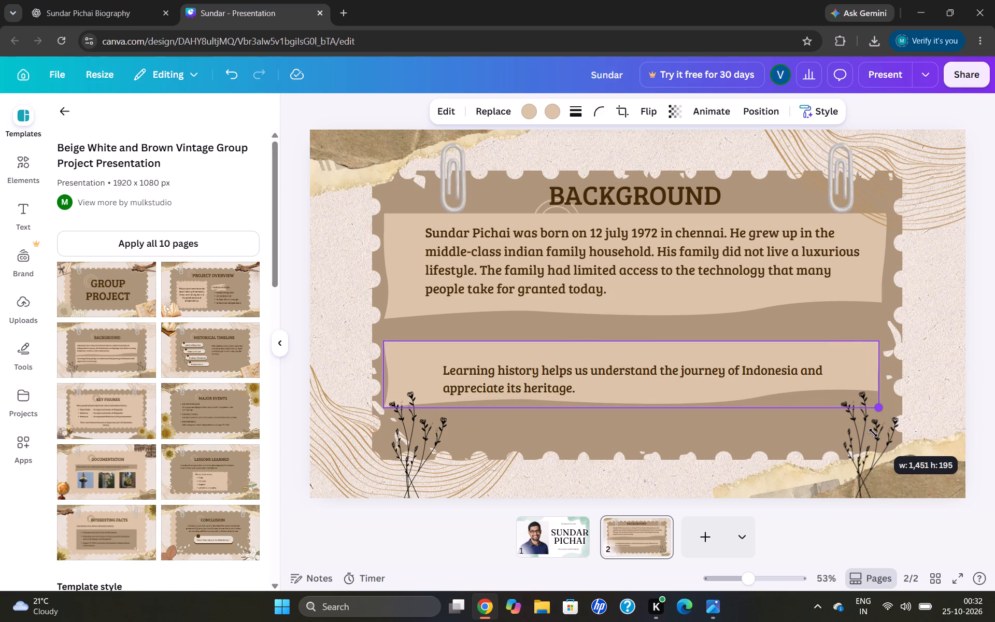
drag(873, 433, 874, 436)
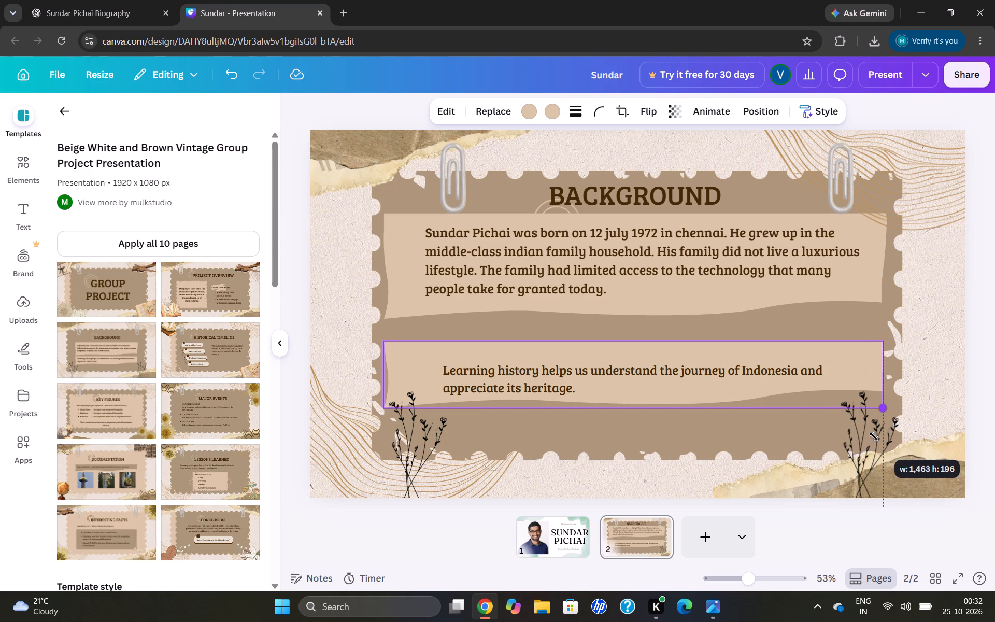
drag(874, 436, 874, 434)
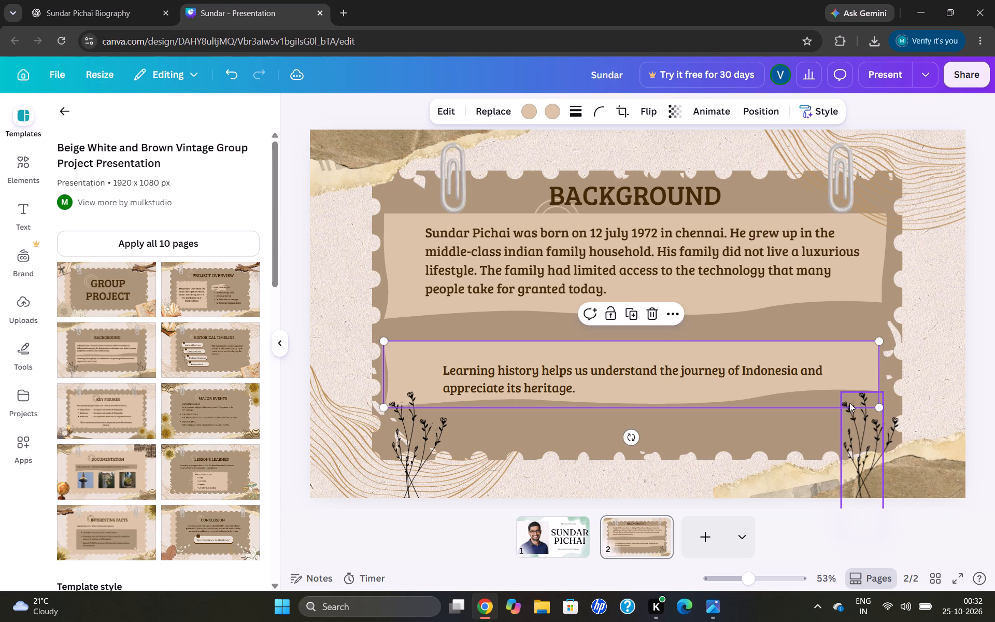
Nudge the lower strip slightly up and stretch both its ends to match the upper strip's width.
drag(841, 362, 827, 349)
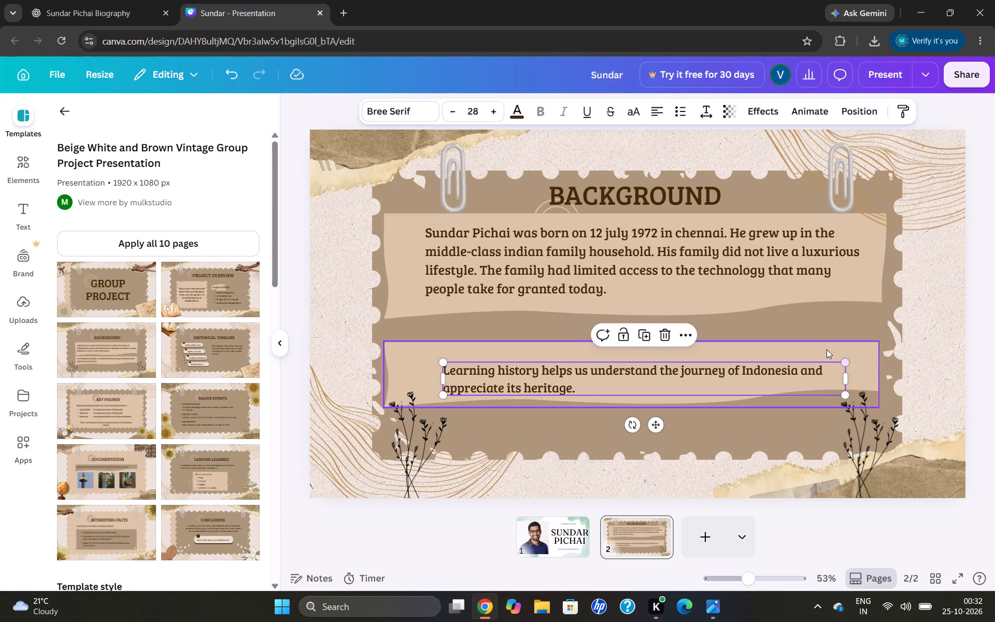
drag(827, 349, 830, 344)
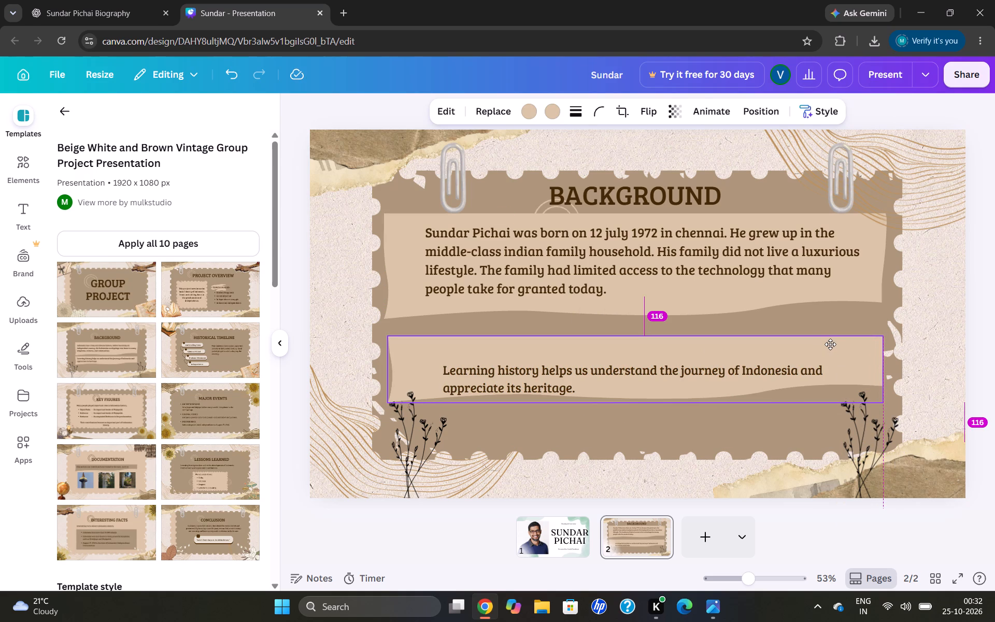
drag(830, 344, 830, 344)
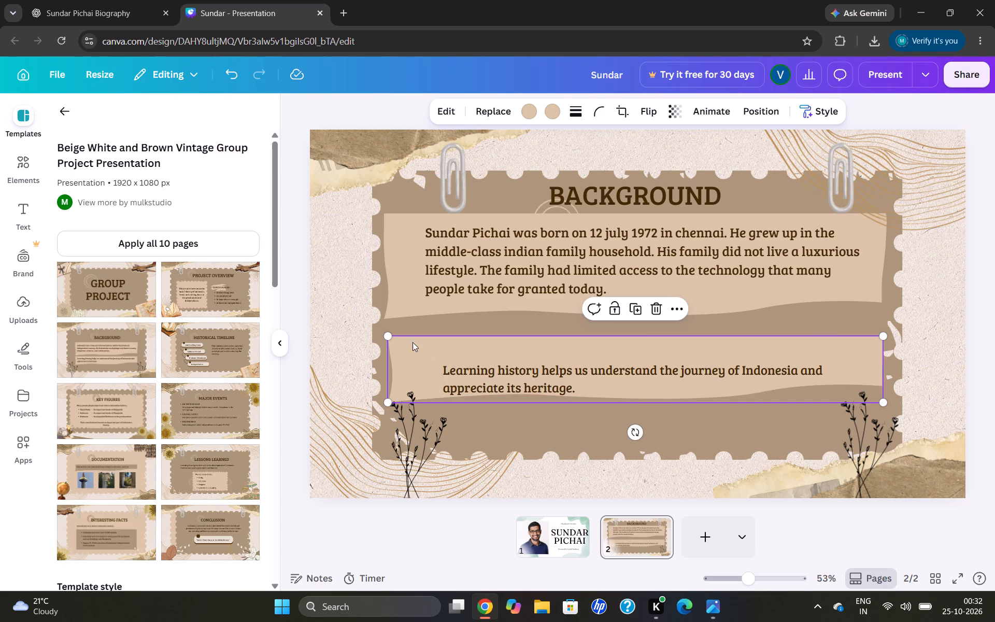
click(388, 337)
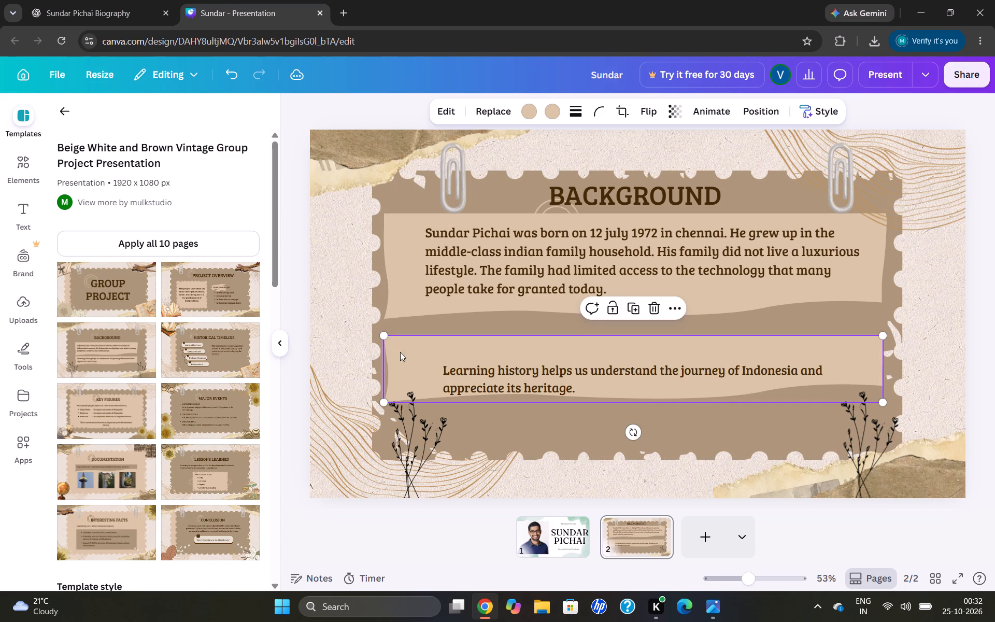
click(875, 238)
click(863, 352)
click(885, 335)
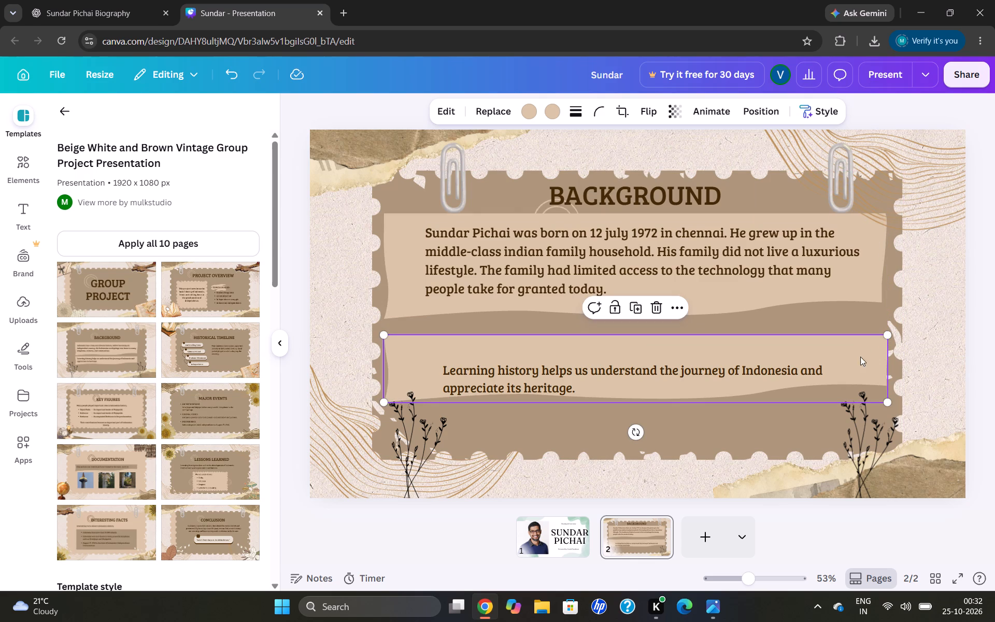
click(737, 349)
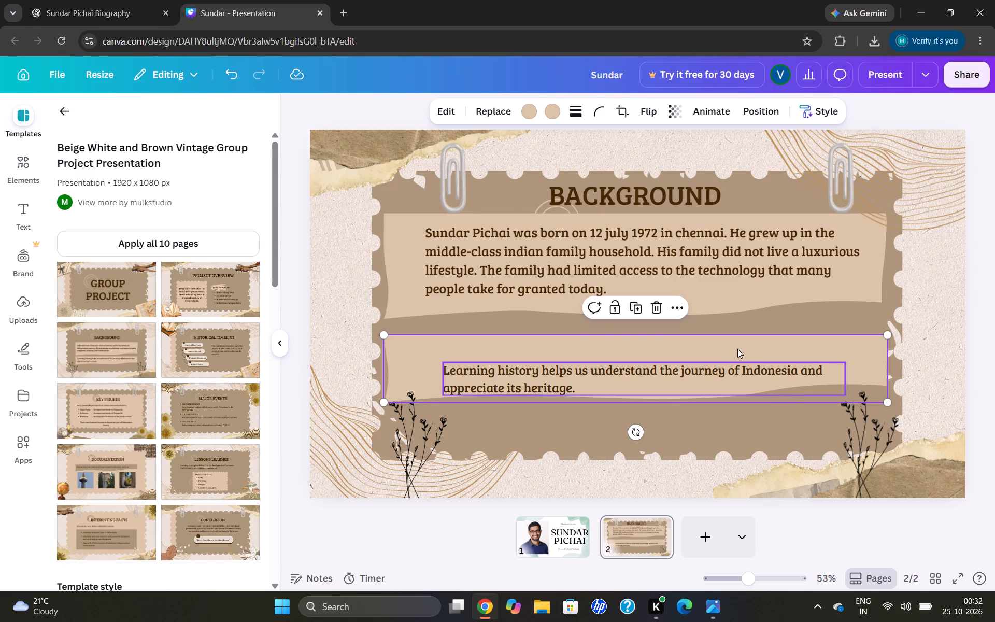
click(729, 437)
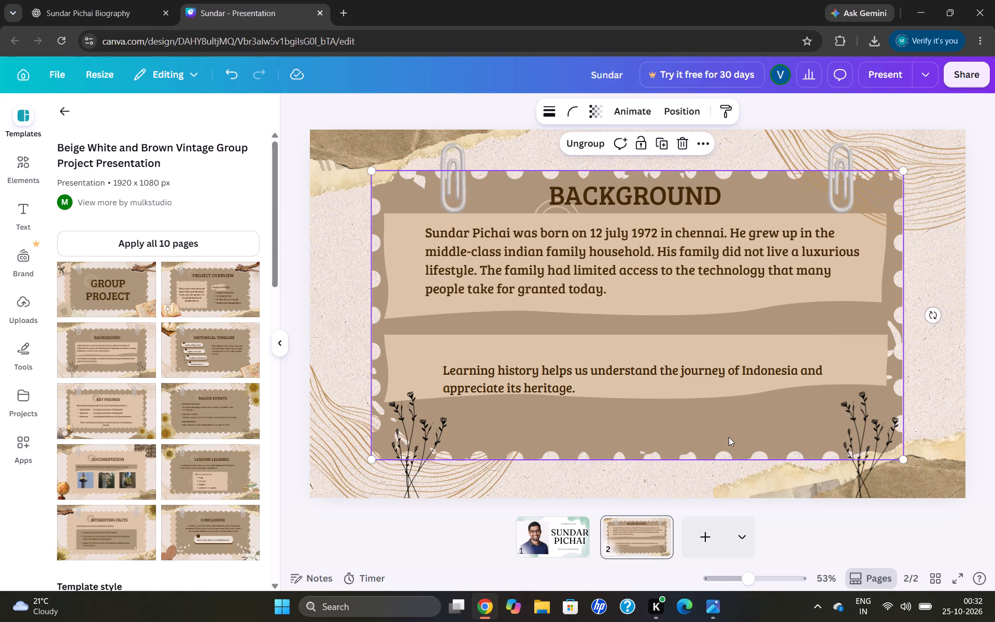
Move the "Learning history" placeholder text up the lower strip, aligned with the upper paragraph's left edge.
drag(661, 374, 641, 359)
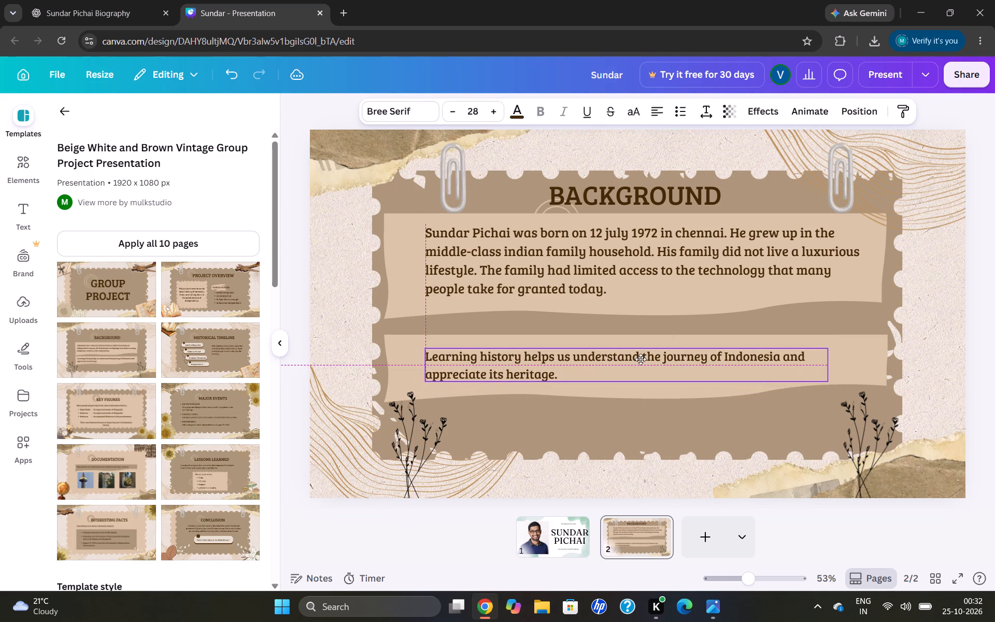
drag(641, 359, 642, 360)
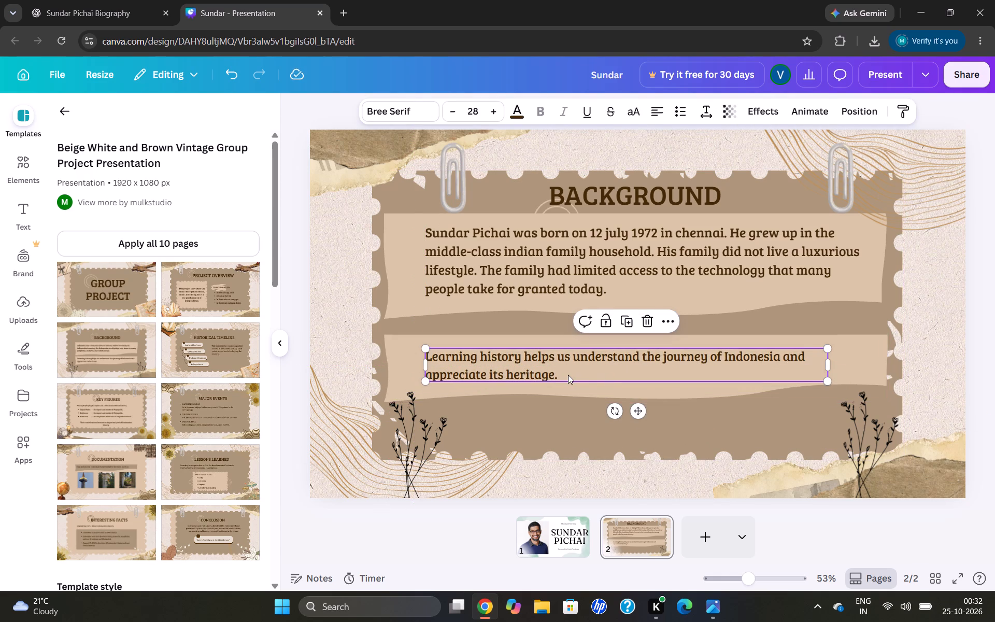
Replace the lower strip's placeholder text with the copied biography paragraph starting "Pichai's father introduced him to engineering".
click(568, 375)
key(BackSpace)
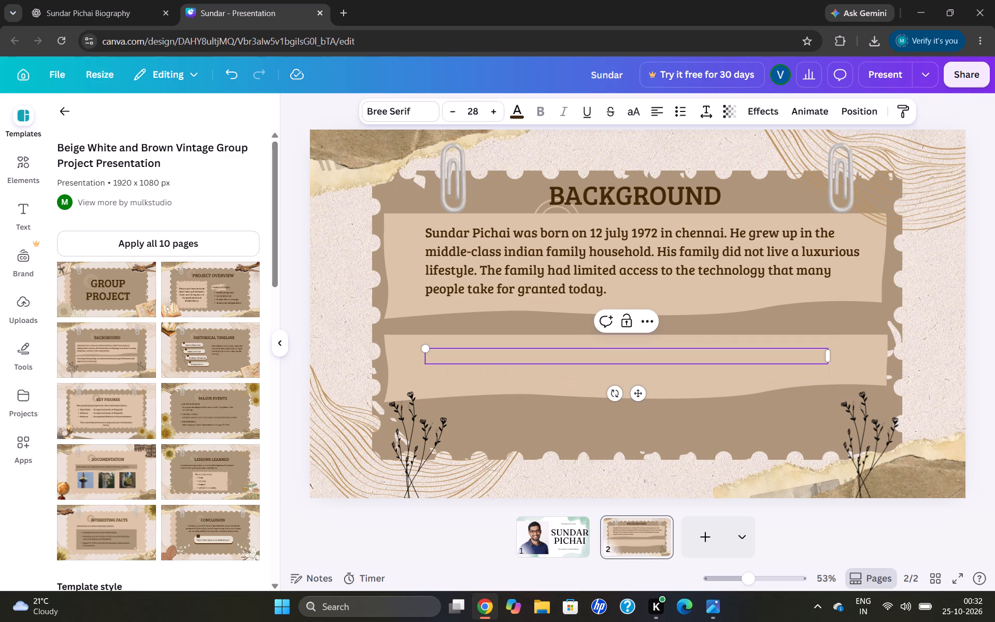
key(ctrl+v)
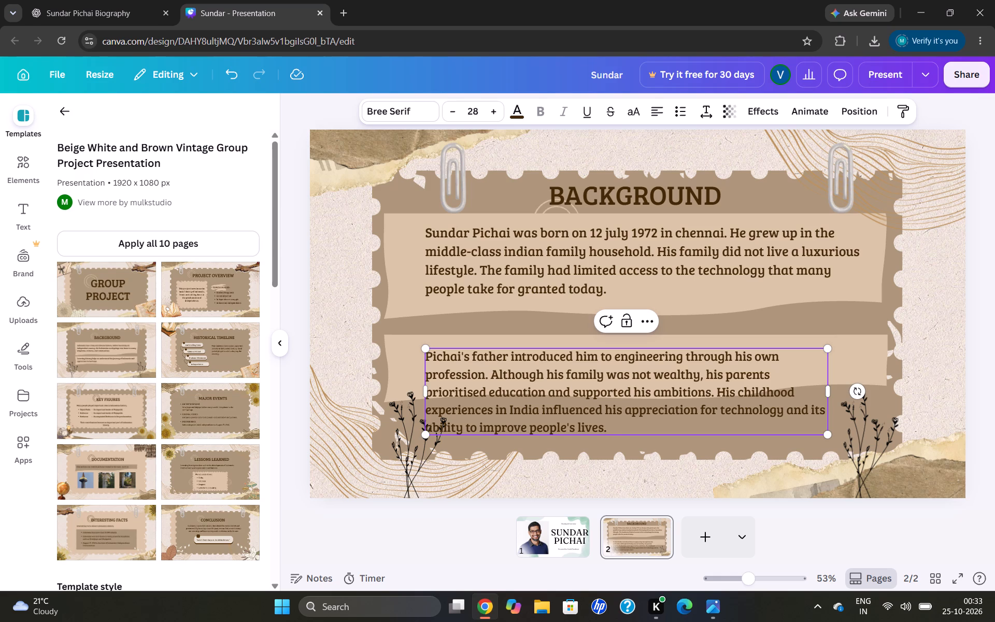
Move the text from "Pichai's father introduced" through "supported his ambitions" out of the lower paragraph to the end of the upper one.
drag(711, 394, 545, 353)
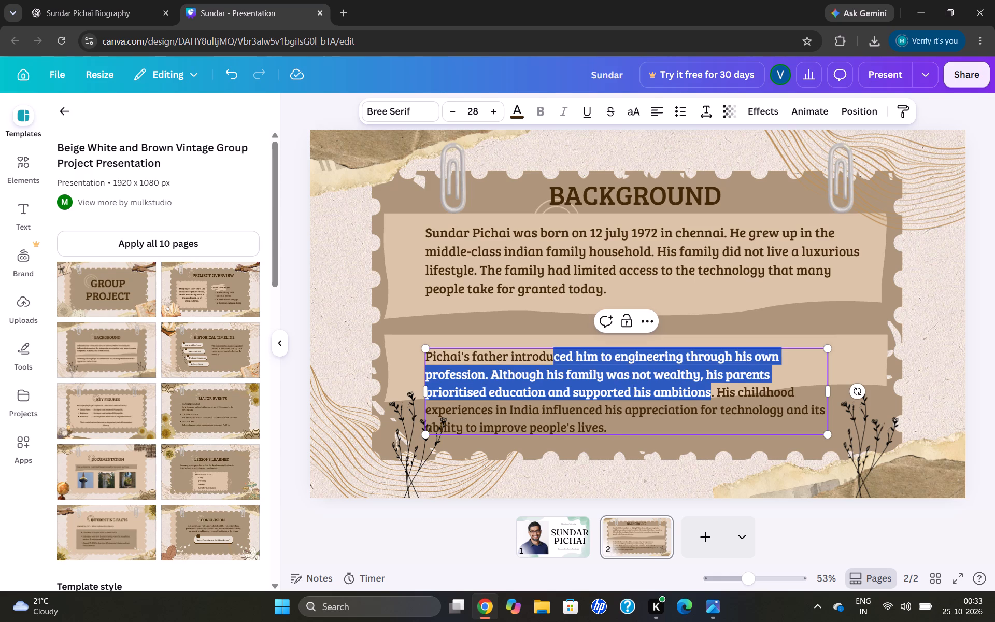
drag(545, 353, 427, 352)
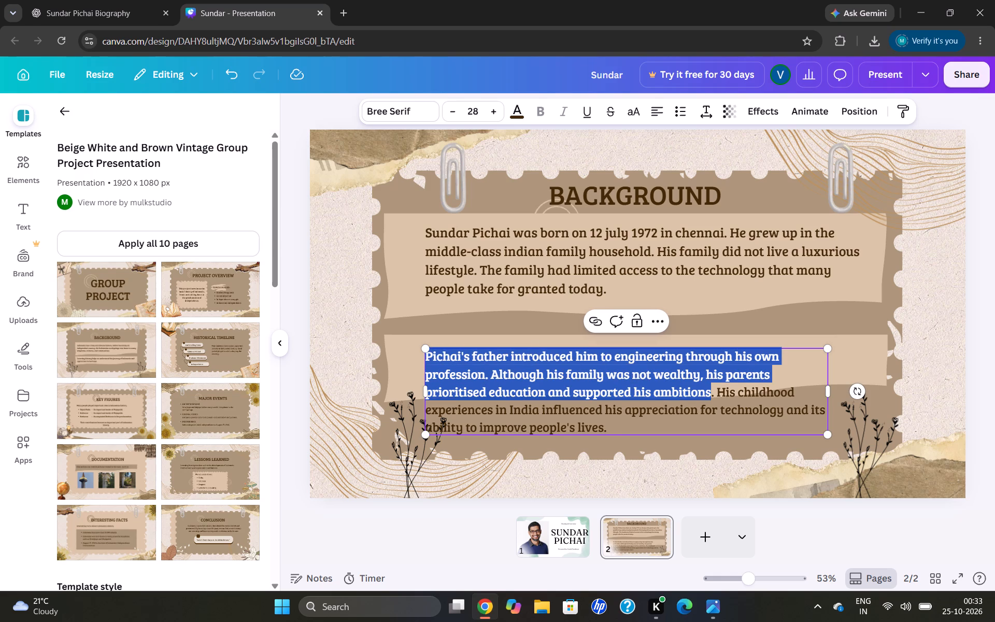
key(ctrl+c)
key(BackSpace)
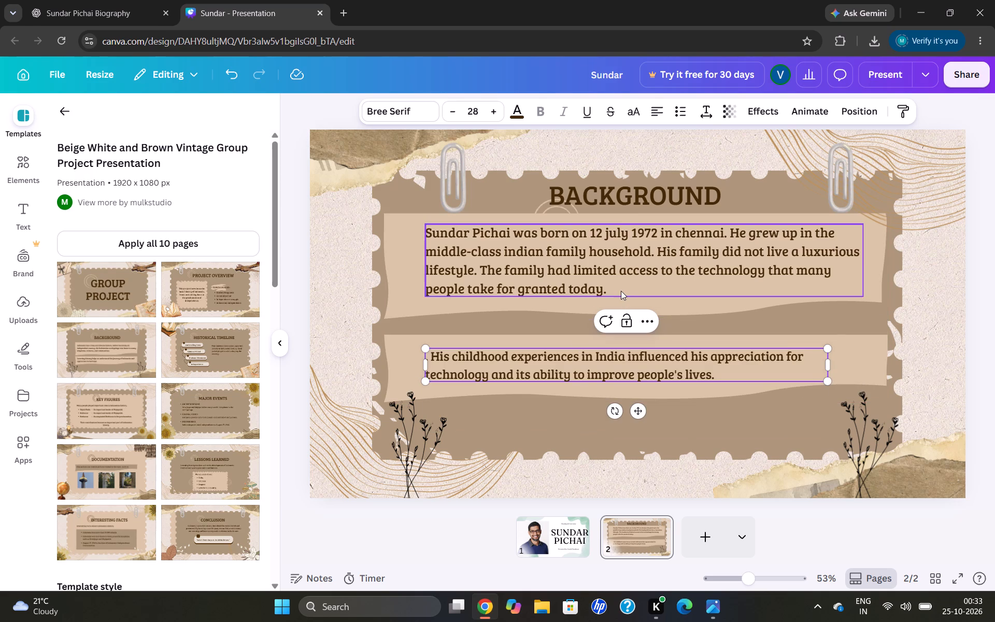
click(621, 290)
click(612, 285)
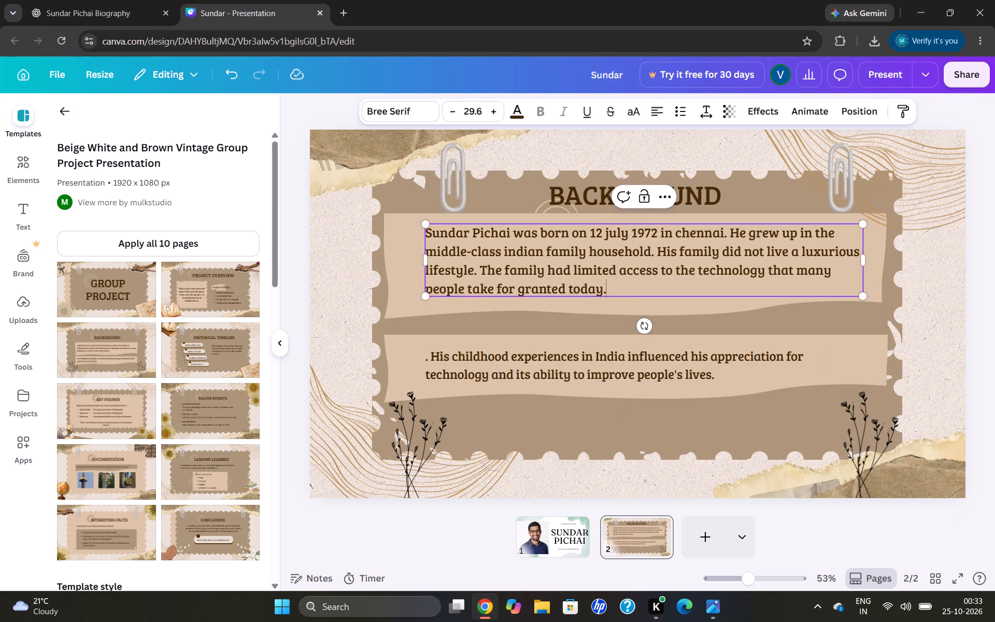
key(ctrl+v)
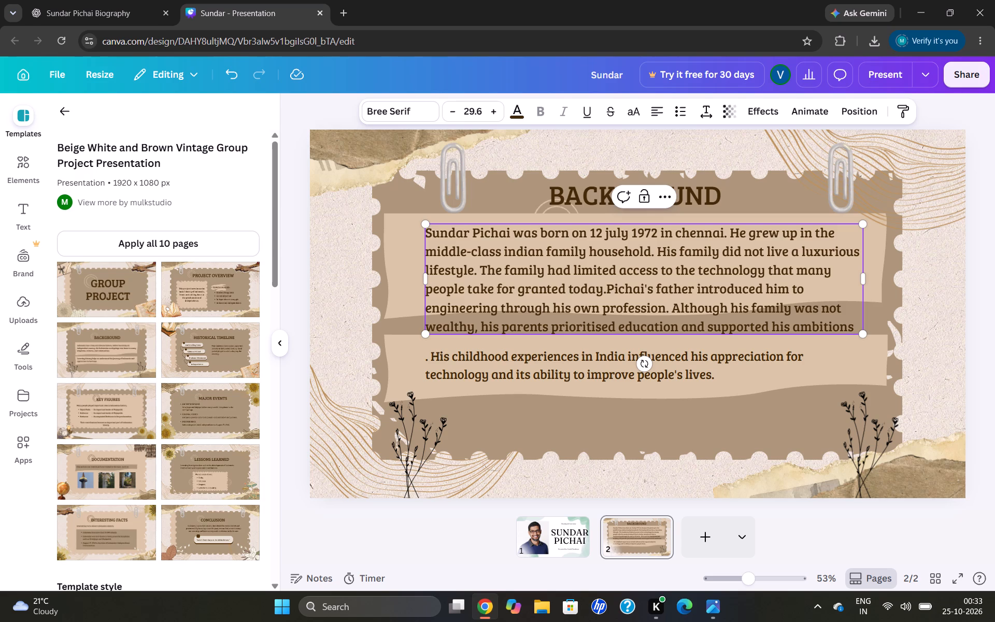
Widen the upper paragraph's text box on both sides to about 1,447 wide, nearly spanning the upper paper strip.
drag(864, 273, 882, 275)
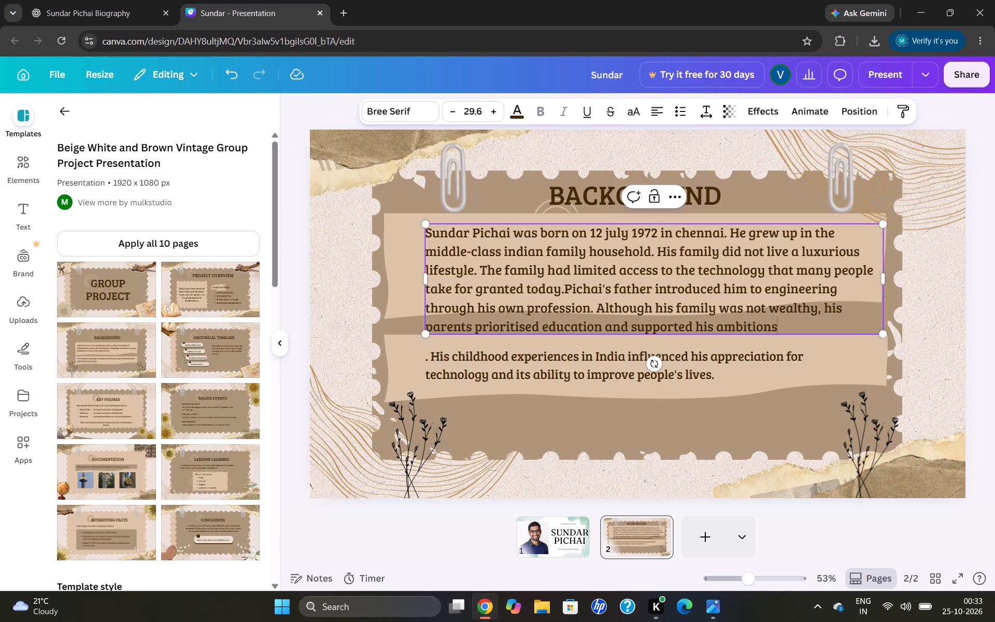
drag(428, 278, 423, 281)
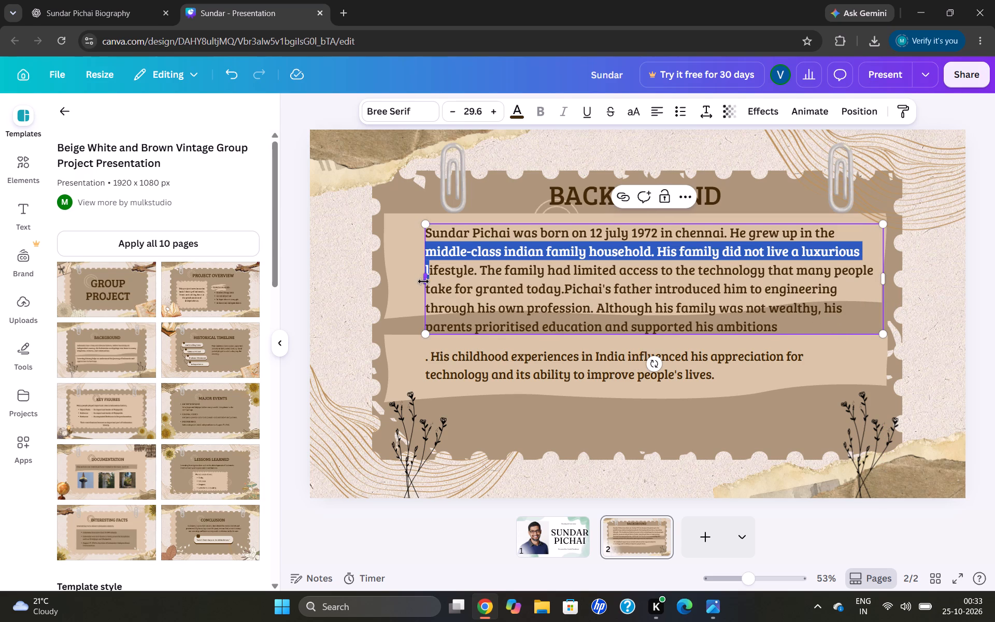
click(398, 282)
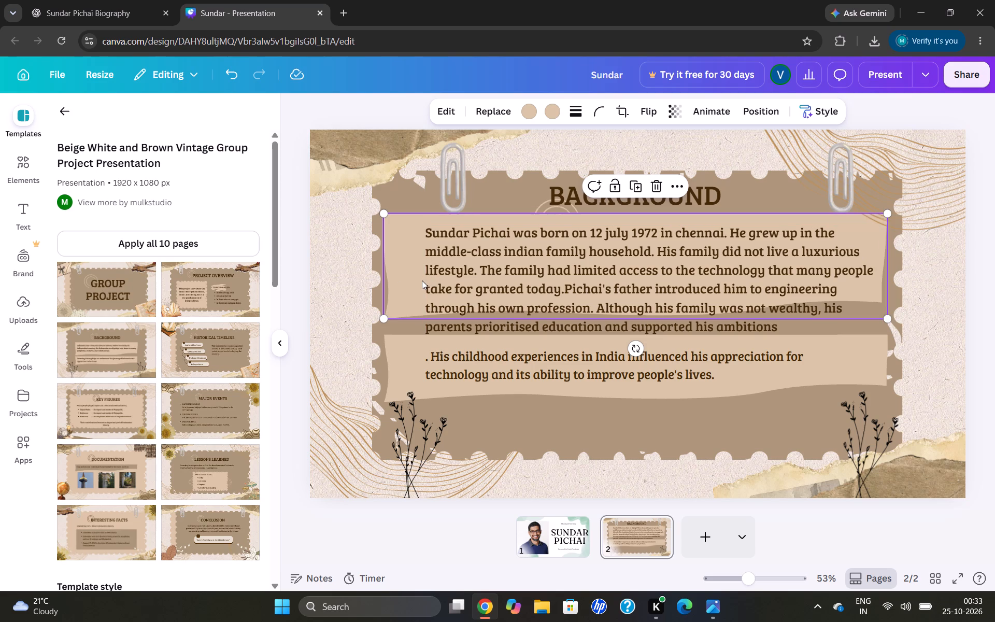
click(422, 280)
click(431, 279)
drag(424, 278, 398, 273)
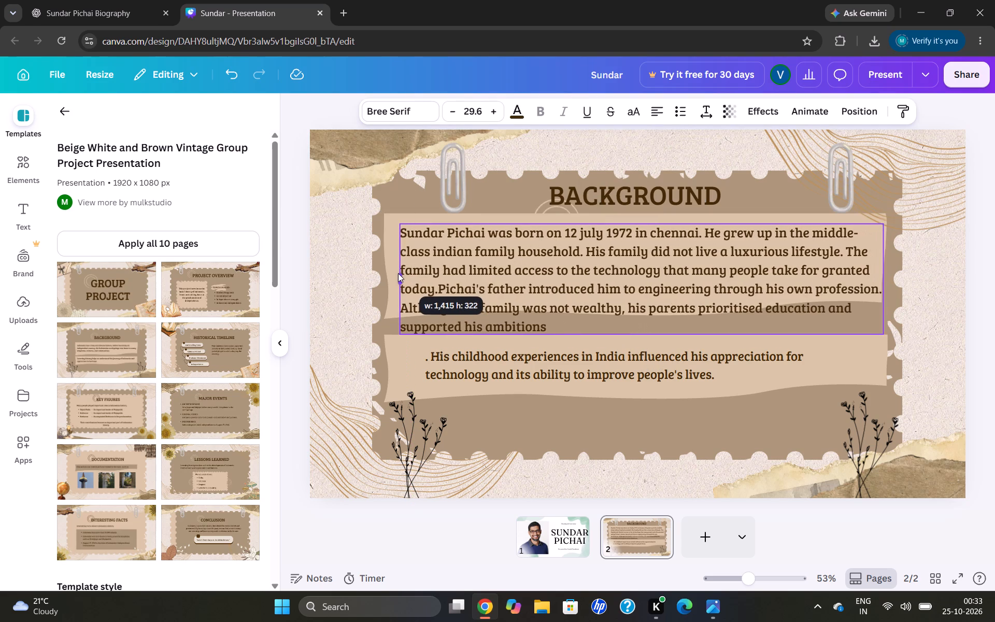
drag(398, 273, 394, 273)
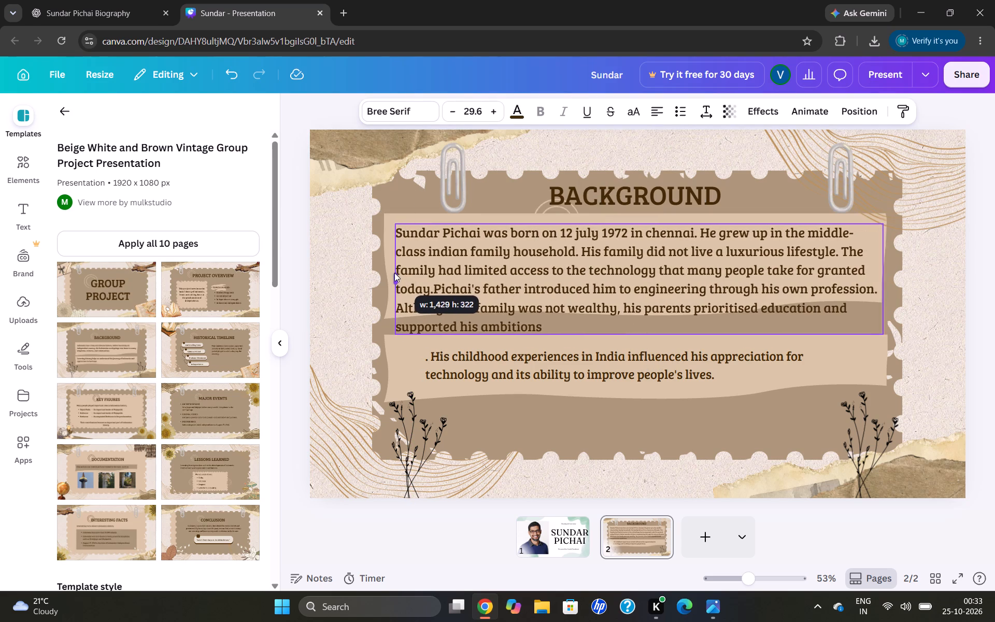
drag(394, 273, 393, 273)
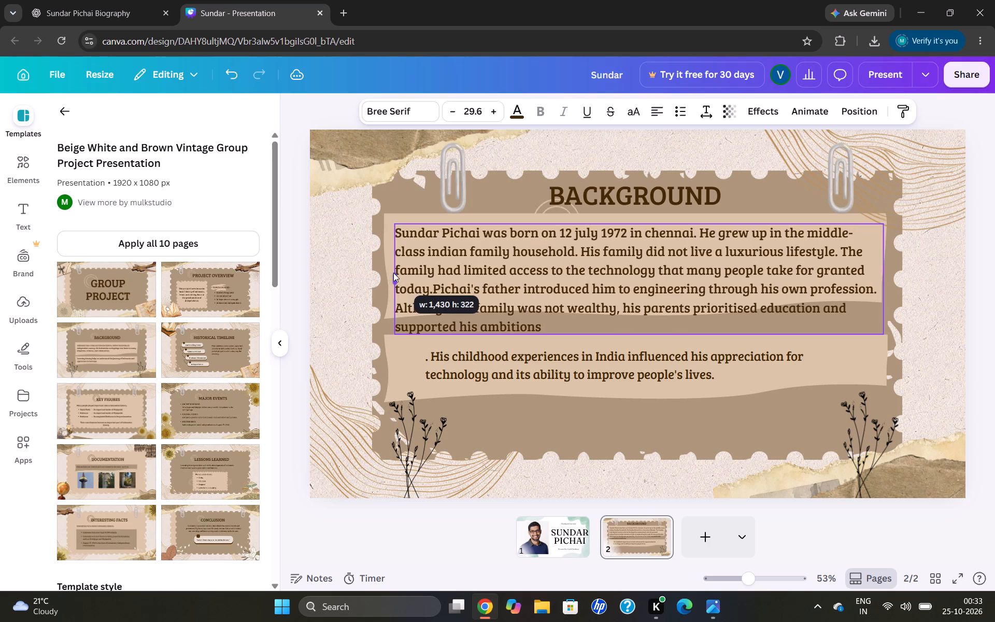
drag(393, 273, 390, 273)
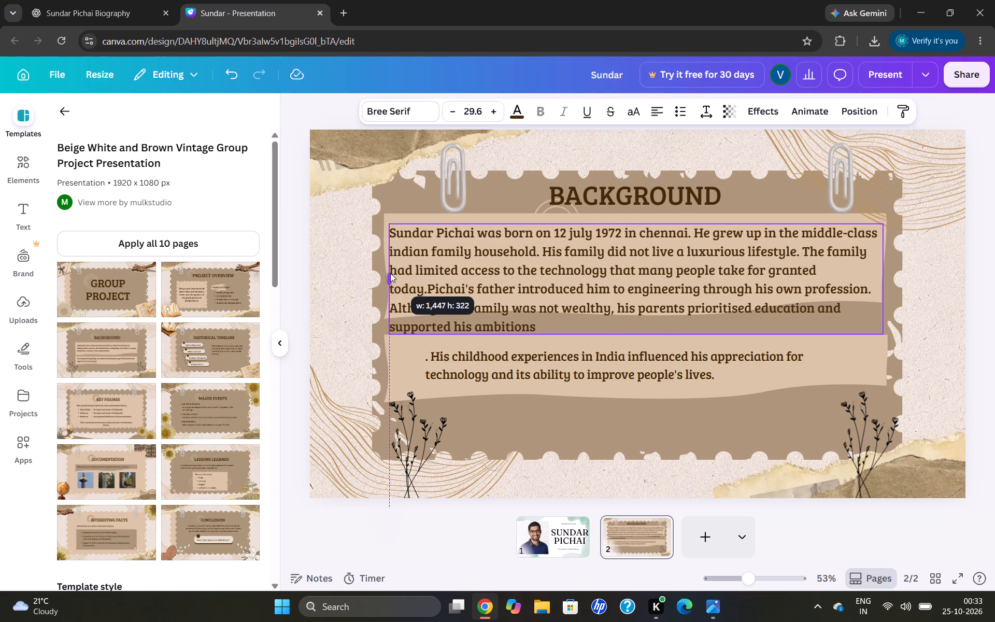
drag(390, 273, 391, 274)
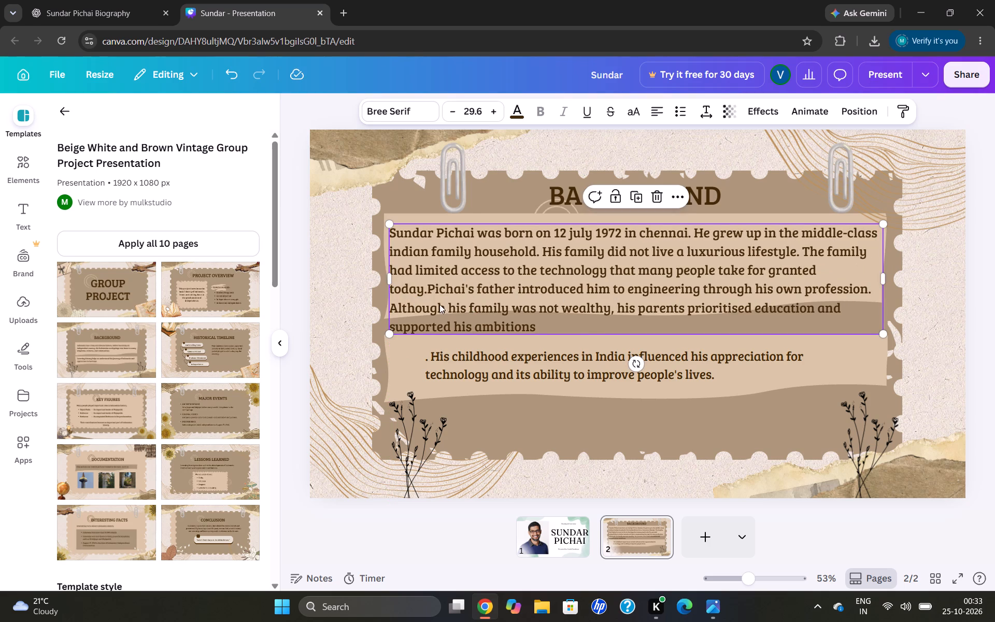
Move the text "Although his family was not wealthy" through "supported his ambitions" from the upper paragraph to the start of the lower one.
click(394, 306)
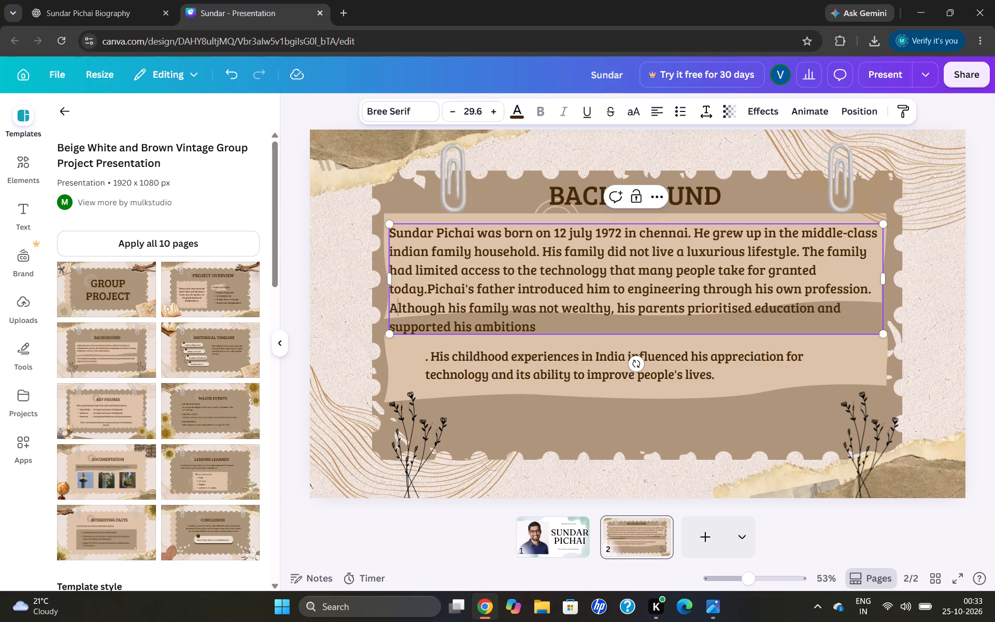
click(392, 306)
drag(392, 306, 439, 318)
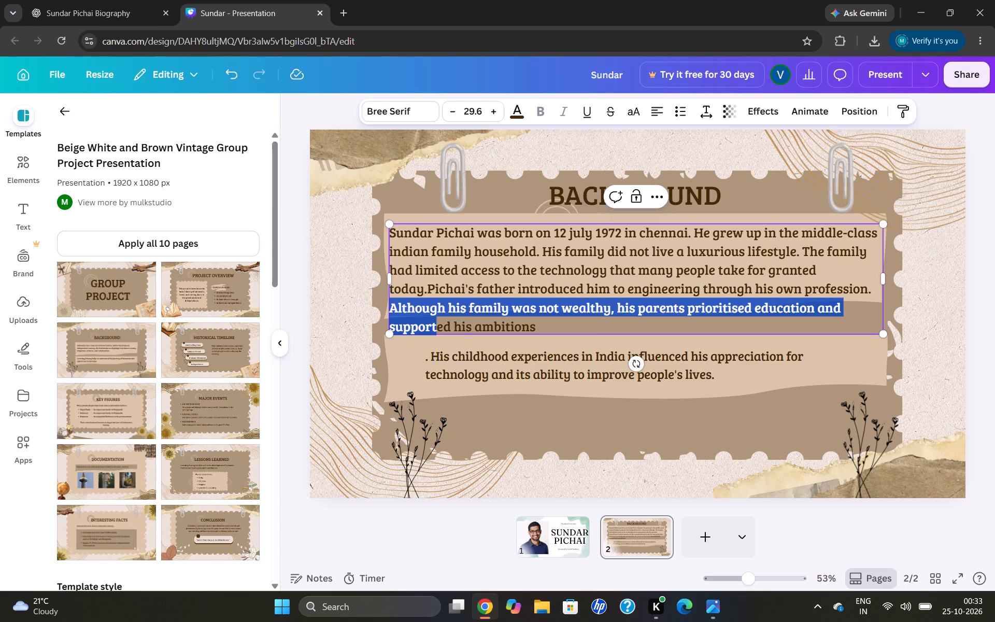
drag(439, 318, 541, 323)
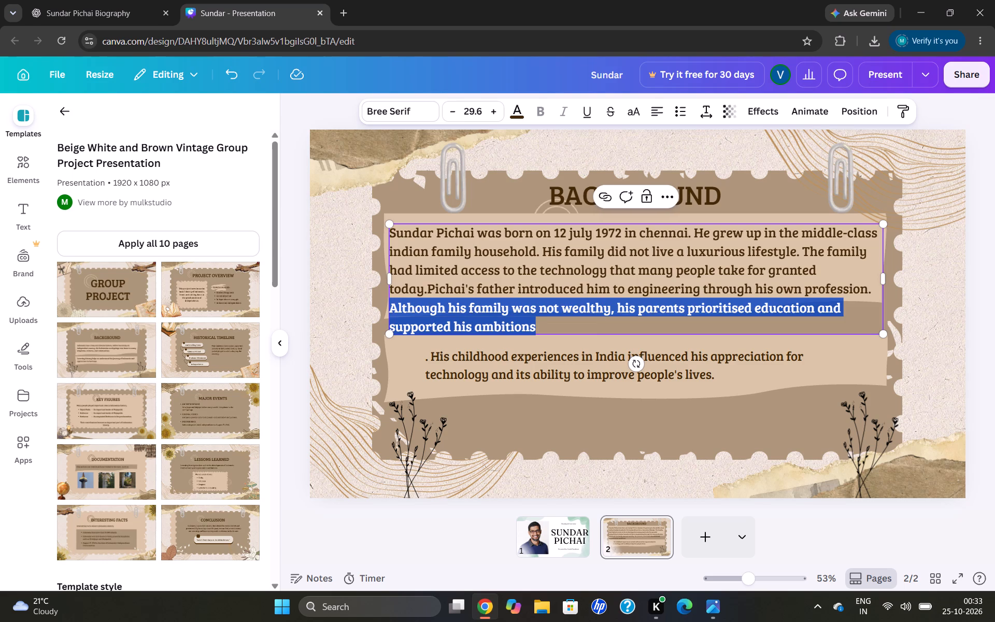
key(ctrl+c)
key(ctrl+c)
key(BackSpace)
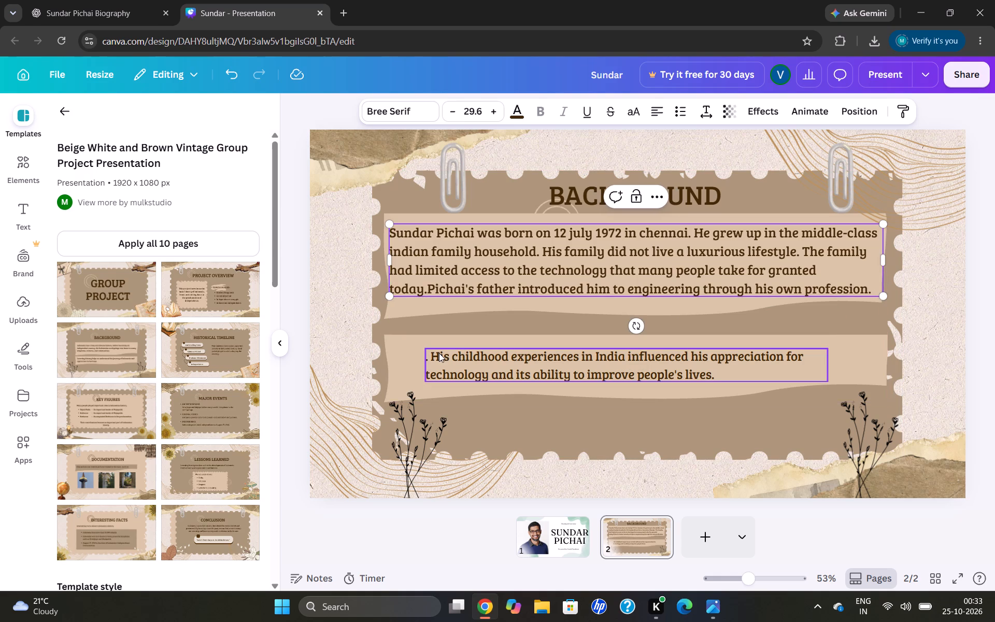
click(432, 352)
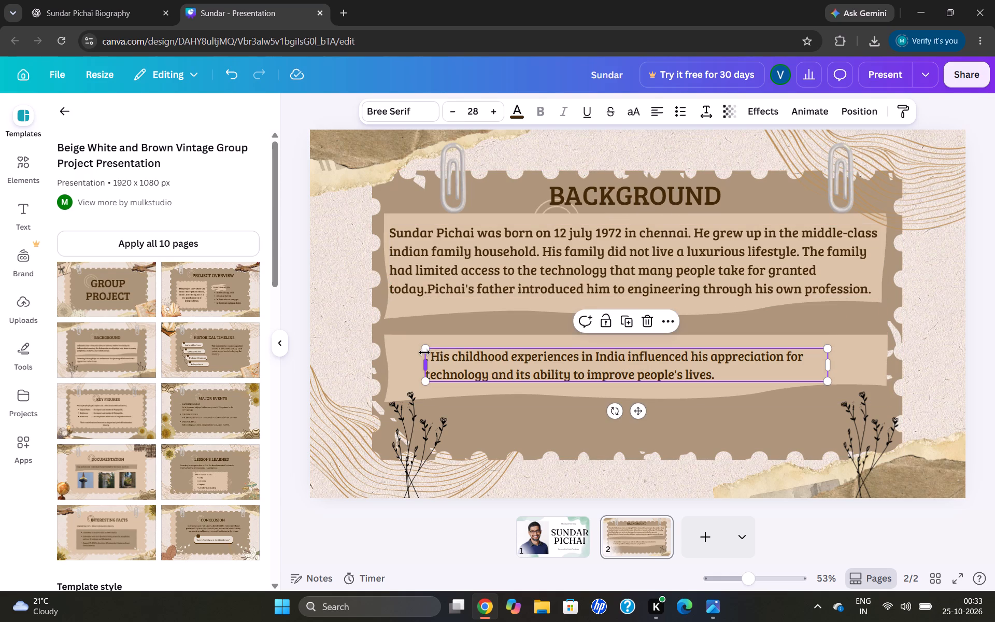
click(429, 355)
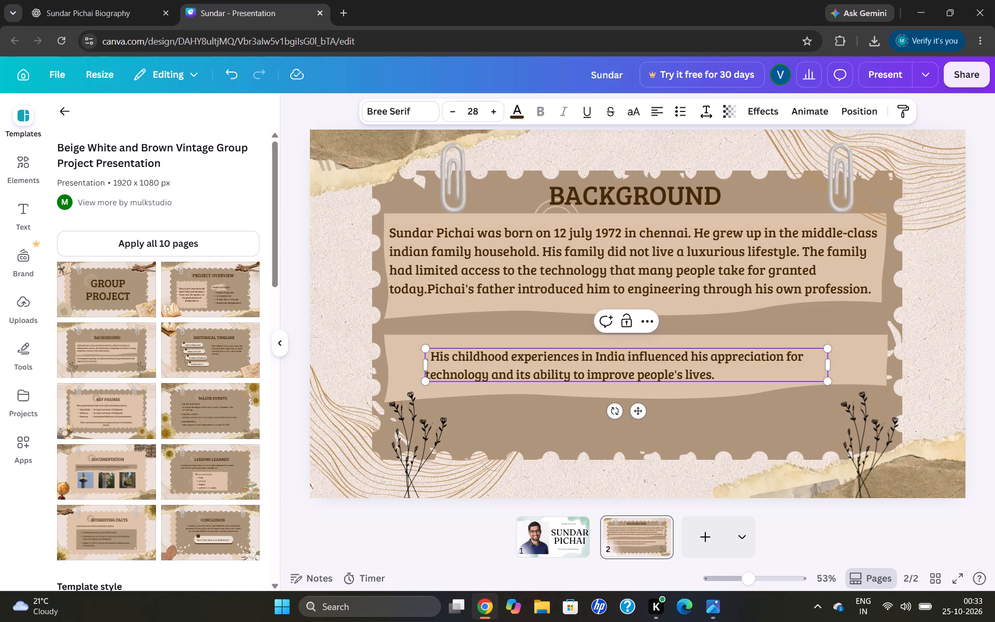
key(Left)
key(ctrl+v)
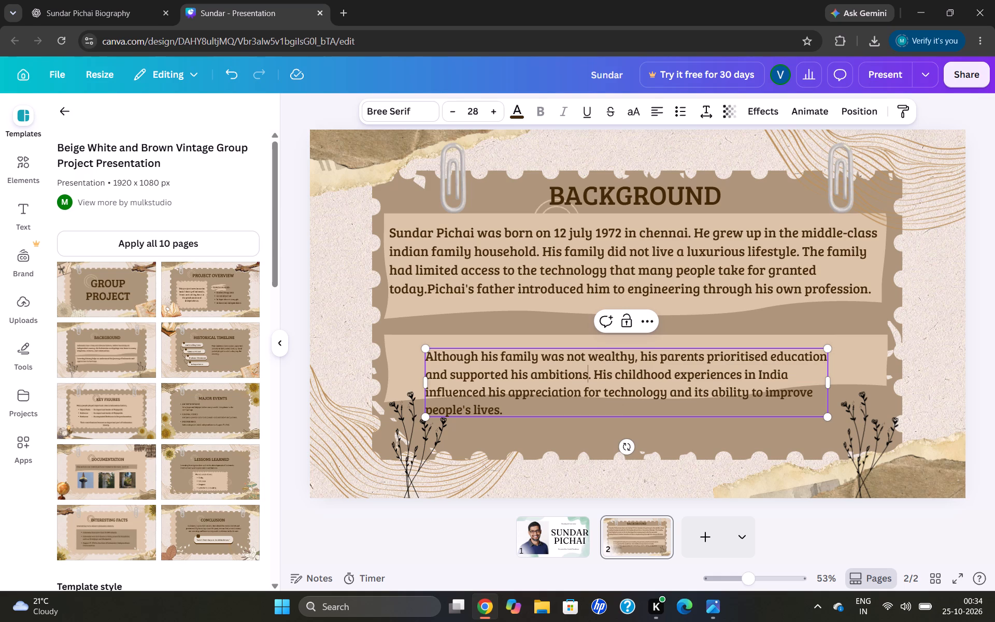
Move the lower paragraph up so all four of its lines sit over the lower paper strip.
click(626, 400)
drag(627, 419, 627, 416)
drag(627, 416, 625, 405)
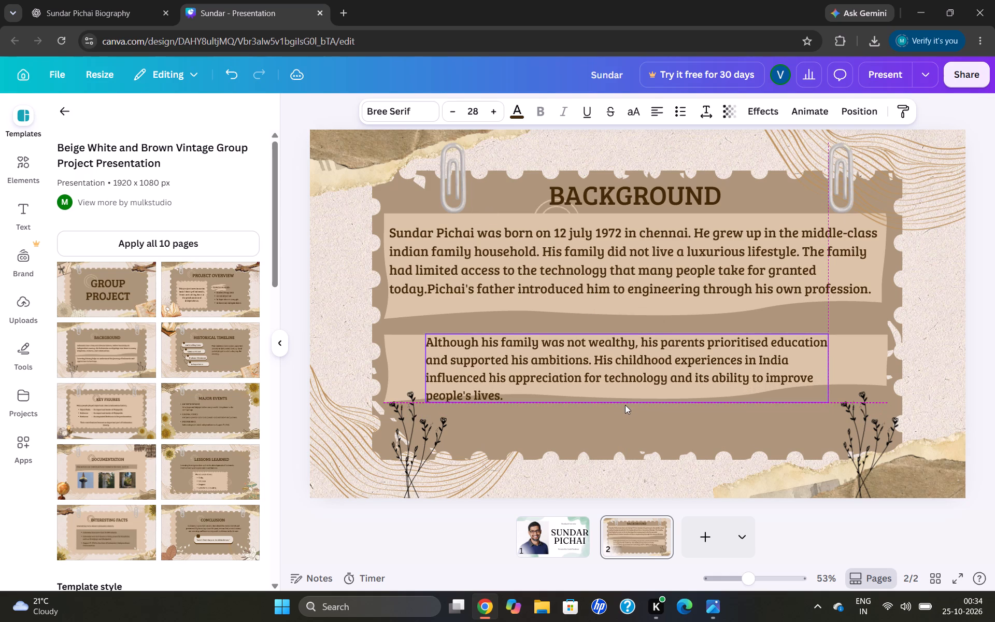
drag(625, 405, 624, 400)
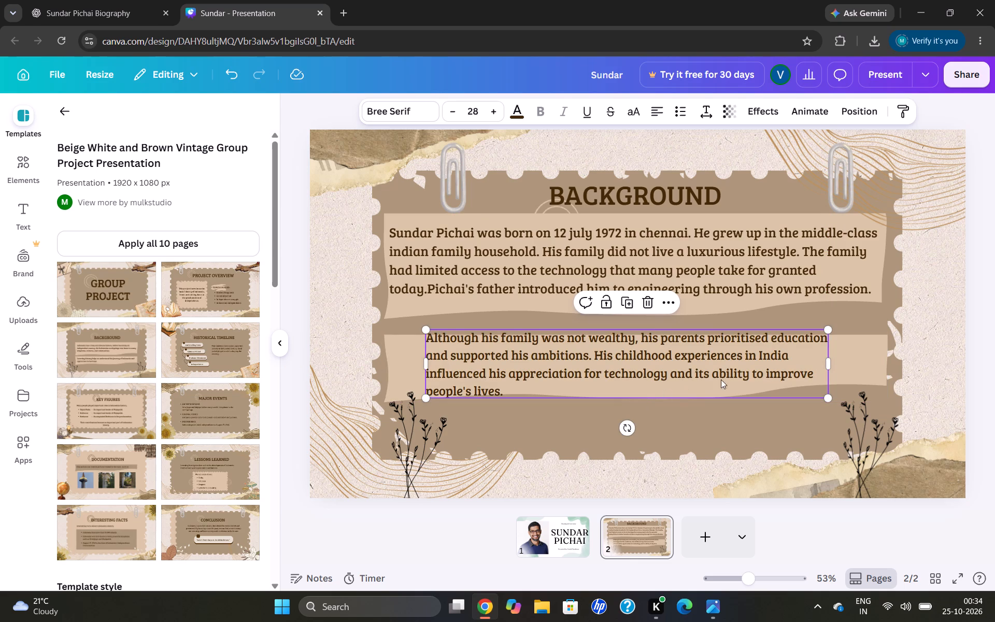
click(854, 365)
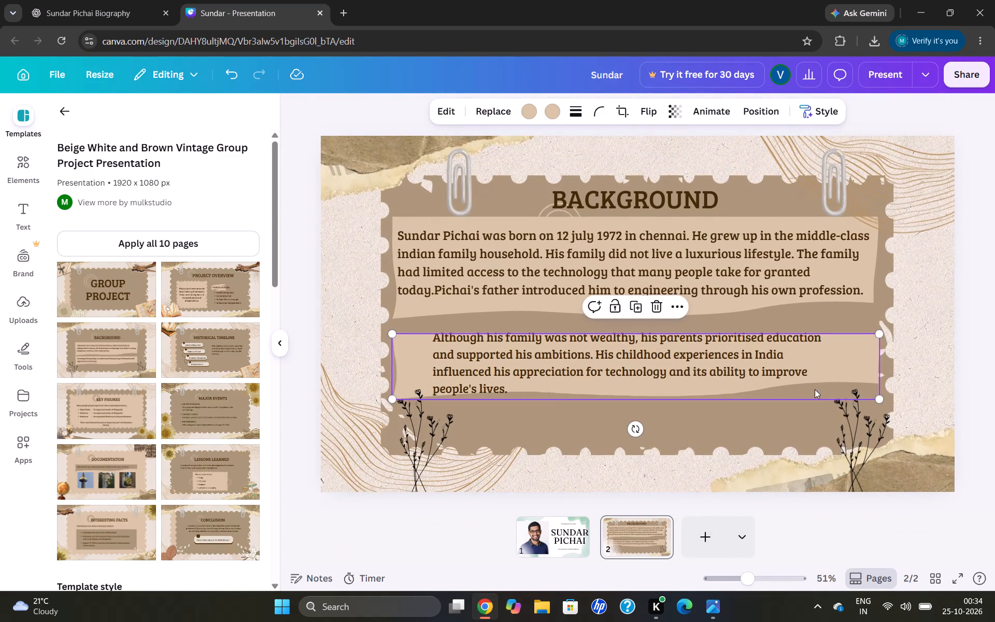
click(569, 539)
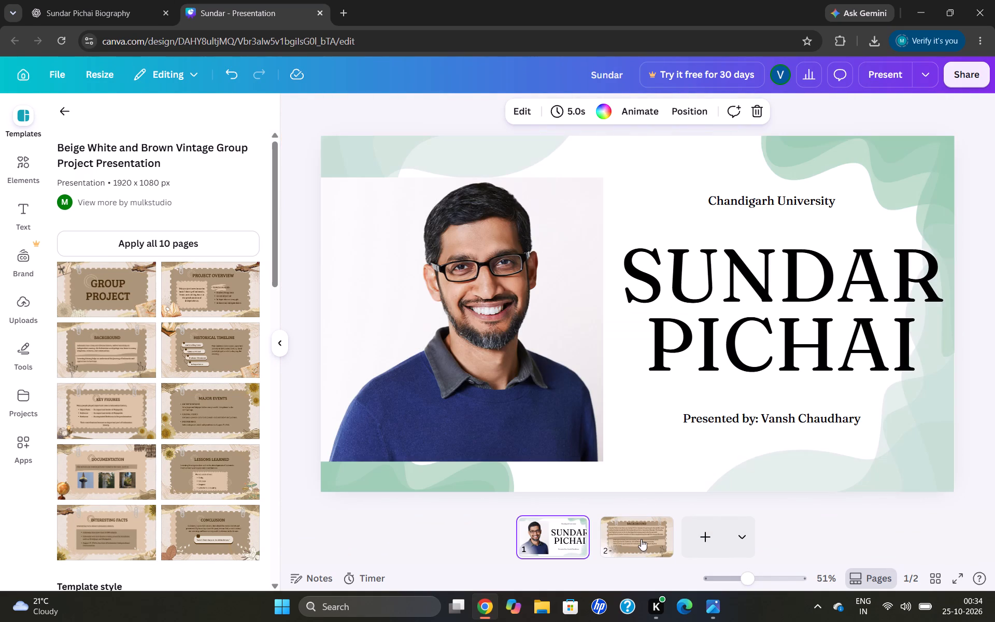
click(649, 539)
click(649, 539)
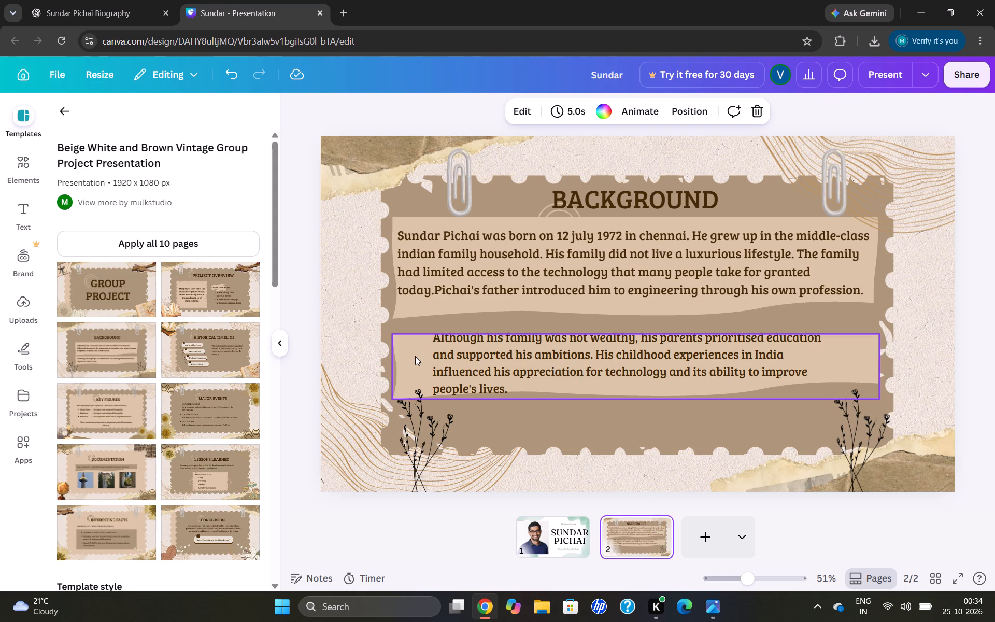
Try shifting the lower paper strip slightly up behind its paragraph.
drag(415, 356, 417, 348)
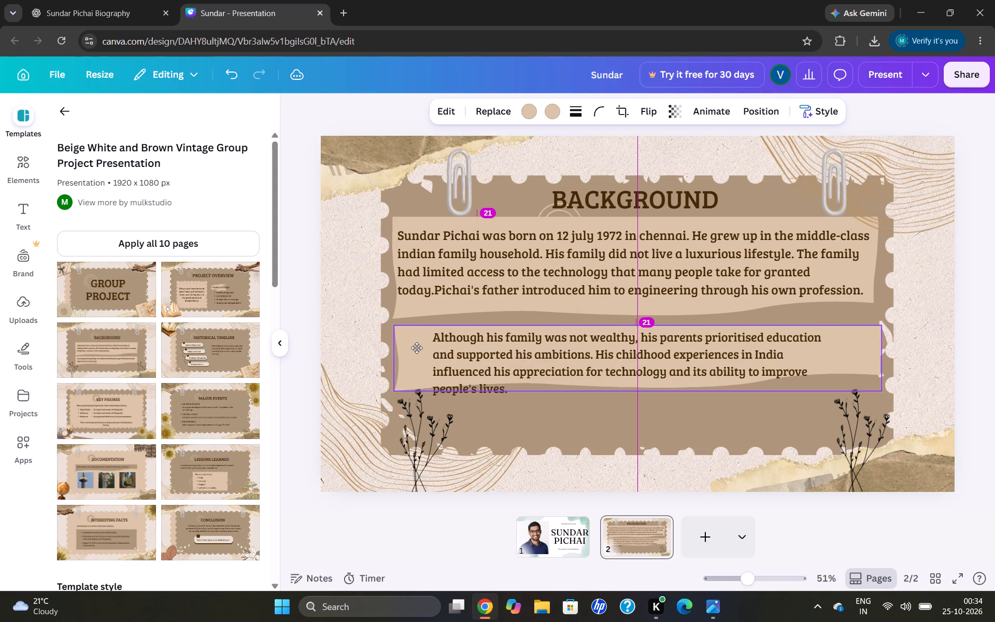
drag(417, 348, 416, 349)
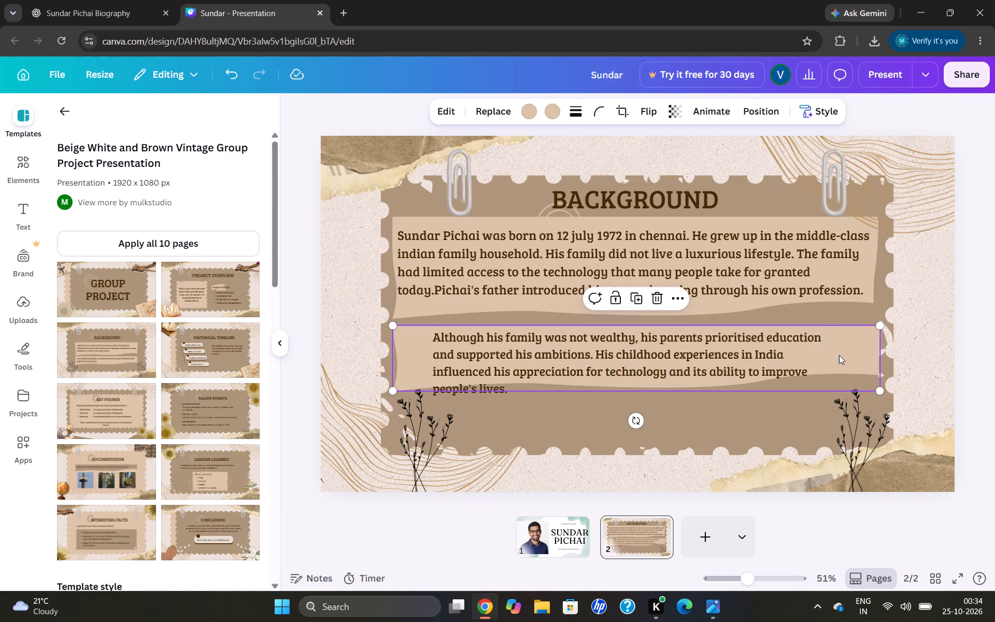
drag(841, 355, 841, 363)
Widen the lower paragraph's text box on both sides to about 1,312 wide and nudge it down within the lower strip.
click(809, 361)
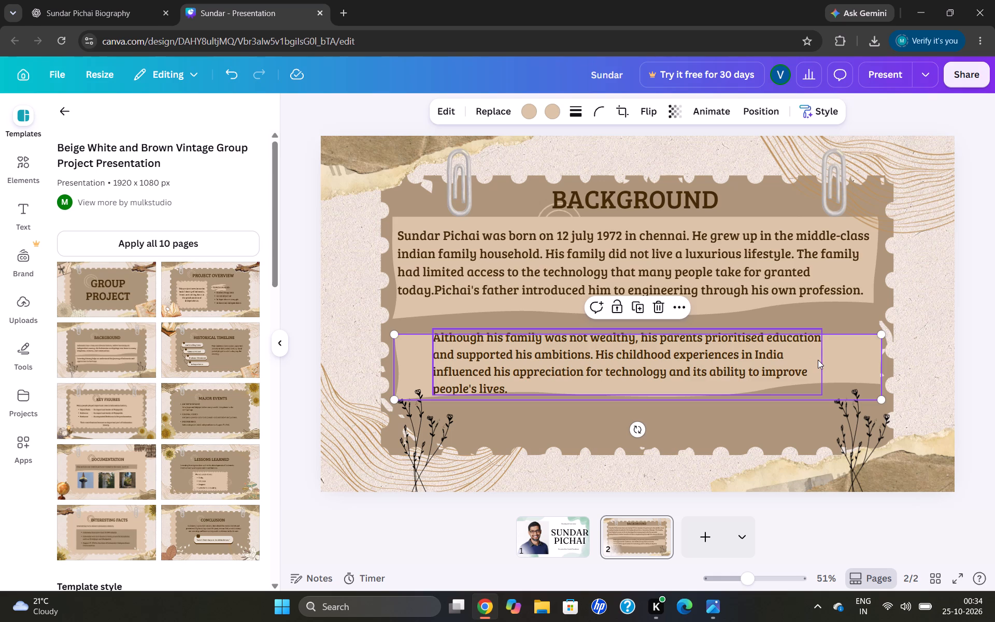
click(818, 361)
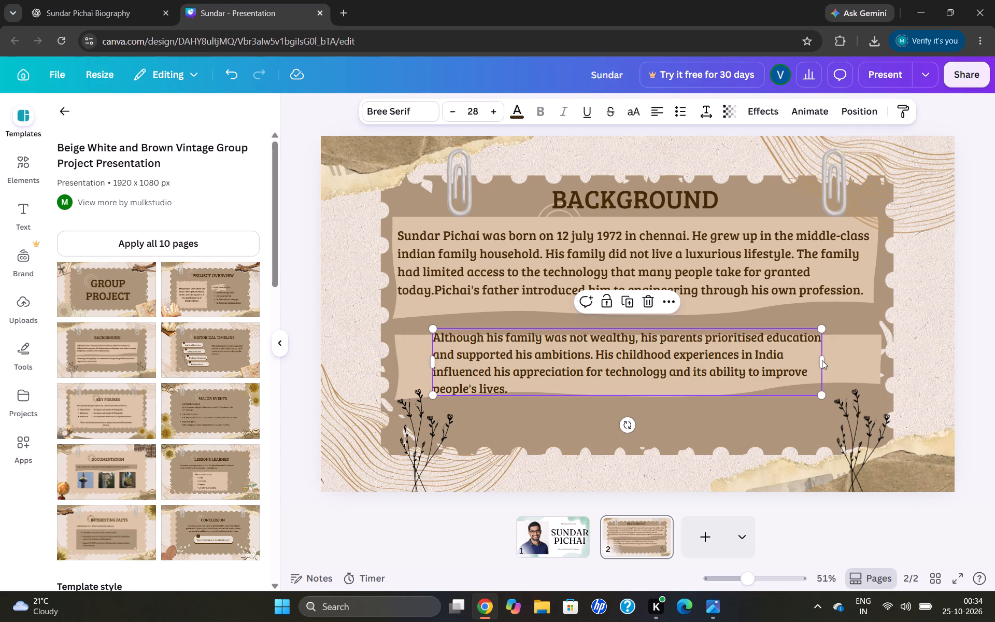
drag(822, 360, 848, 362)
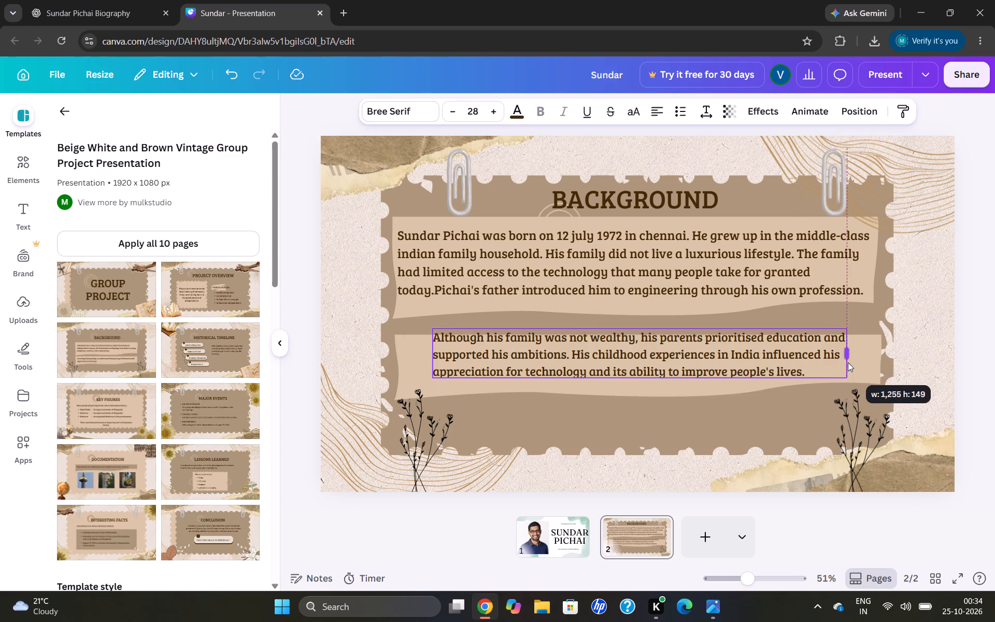
drag(848, 362, 857, 363)
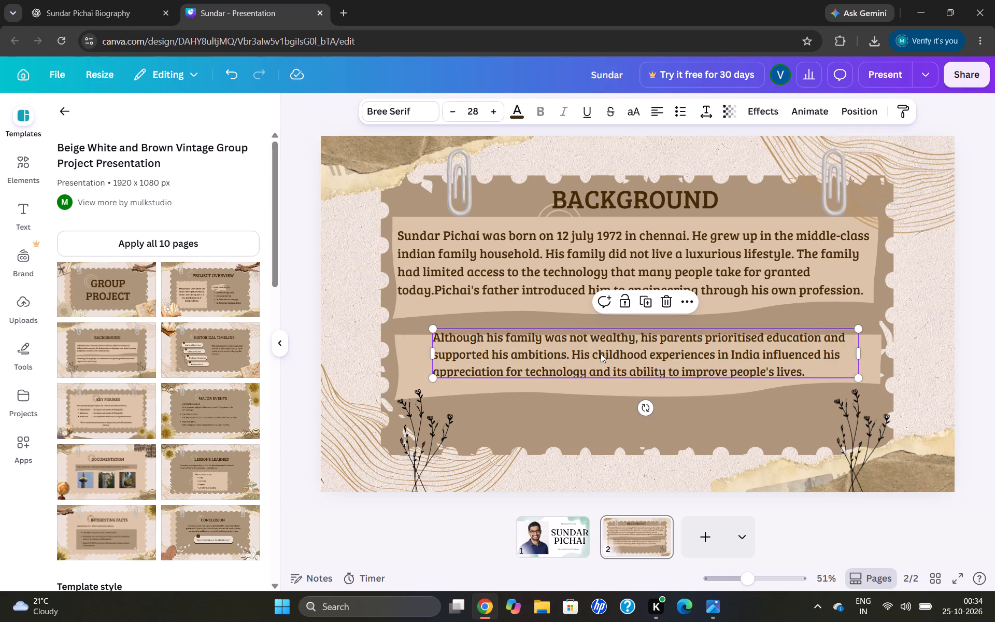
drag(589, 359, 585, 365)
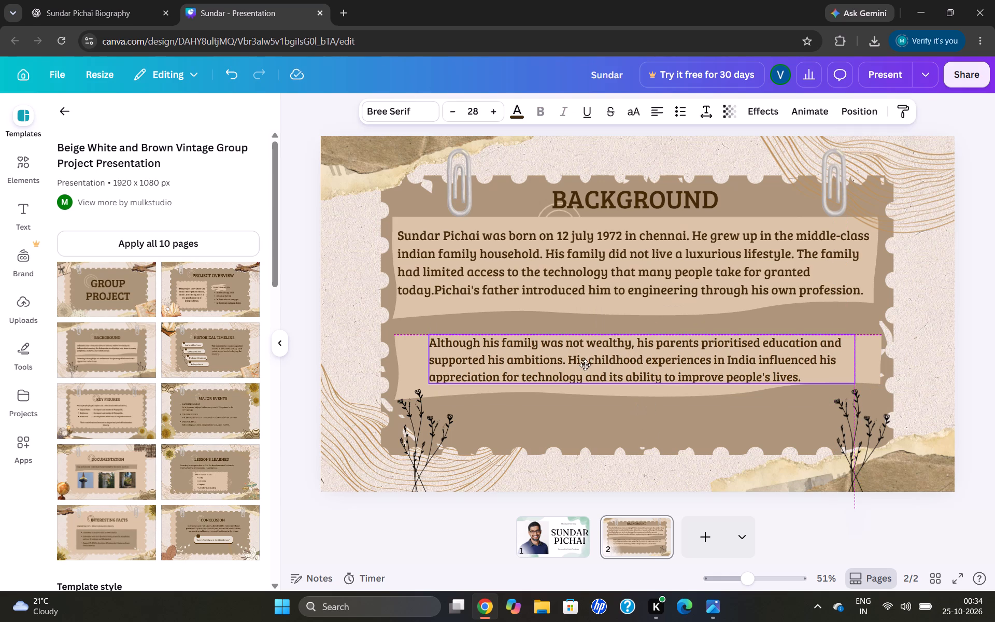
drag(585, 365, 588, 366)
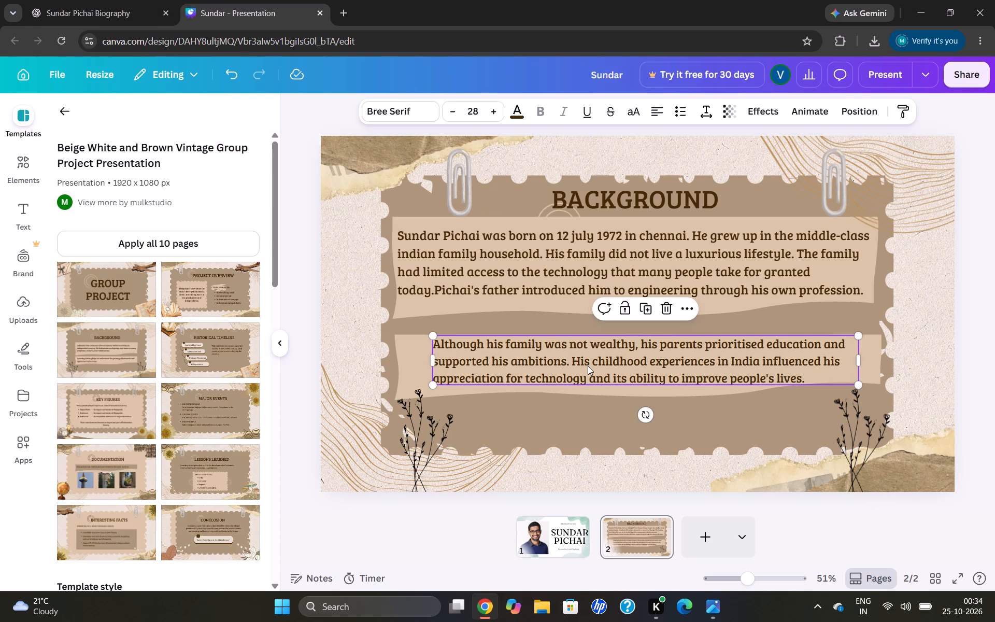
click(588, 366)
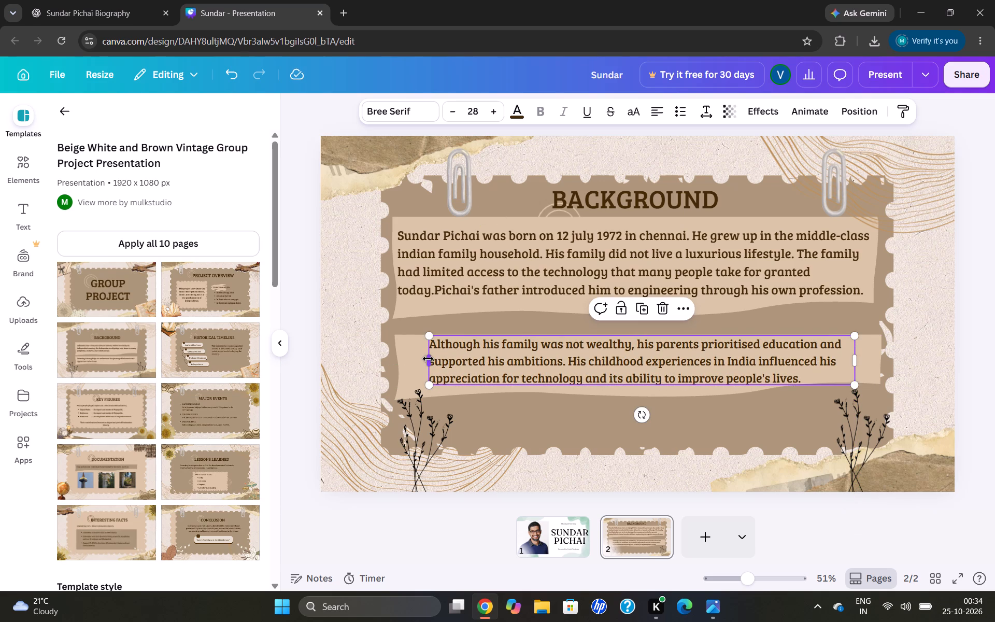
drag(428, 359, 421, 358)
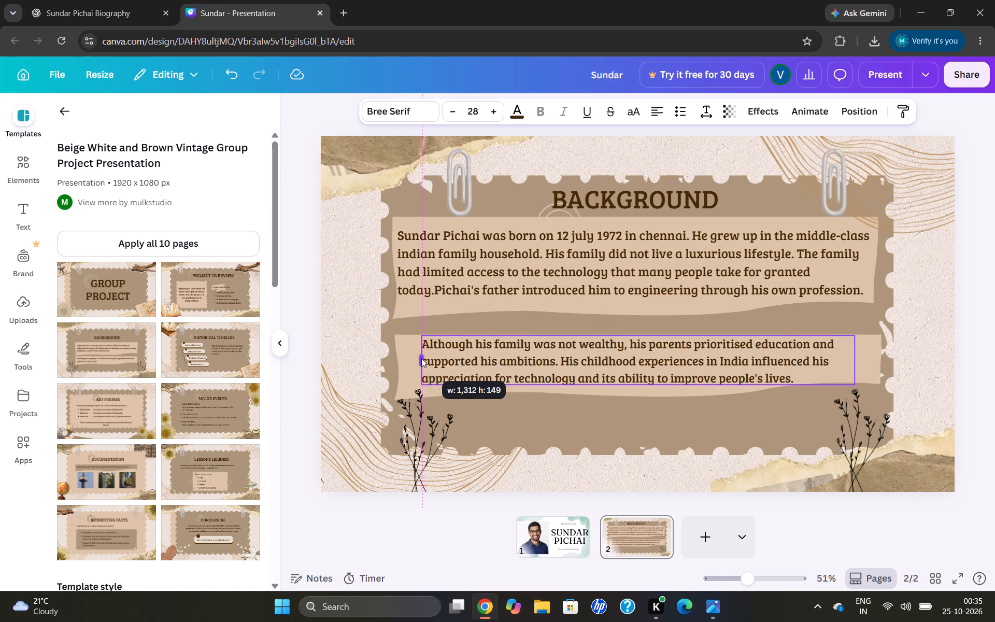
drag(421, 358, 422, 358)
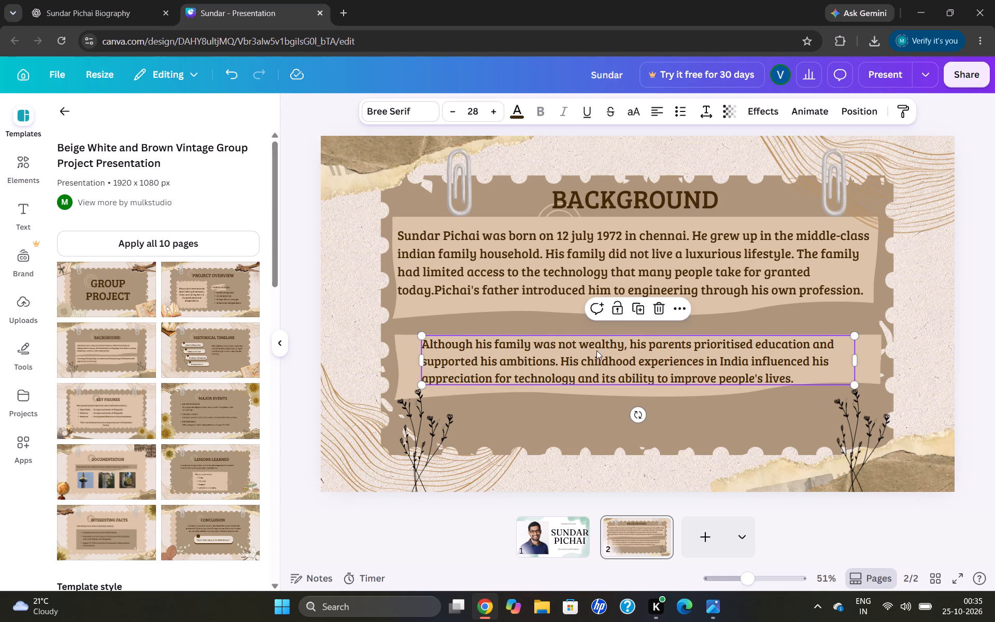
Nudge the lower paragraph slightly right and down within the lower paper strip.
click(638, 367)
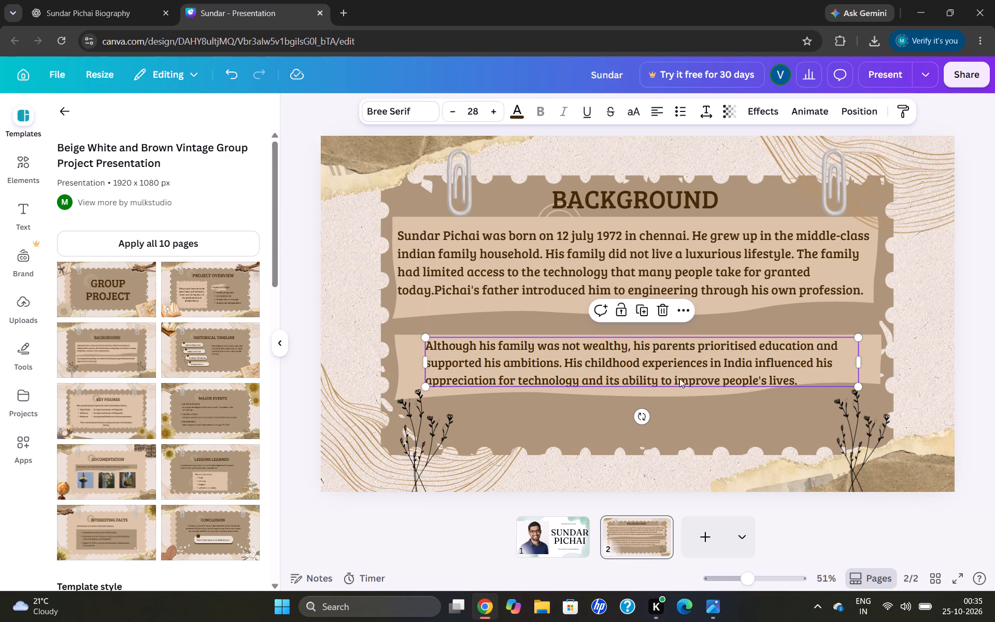
click(720, 418)
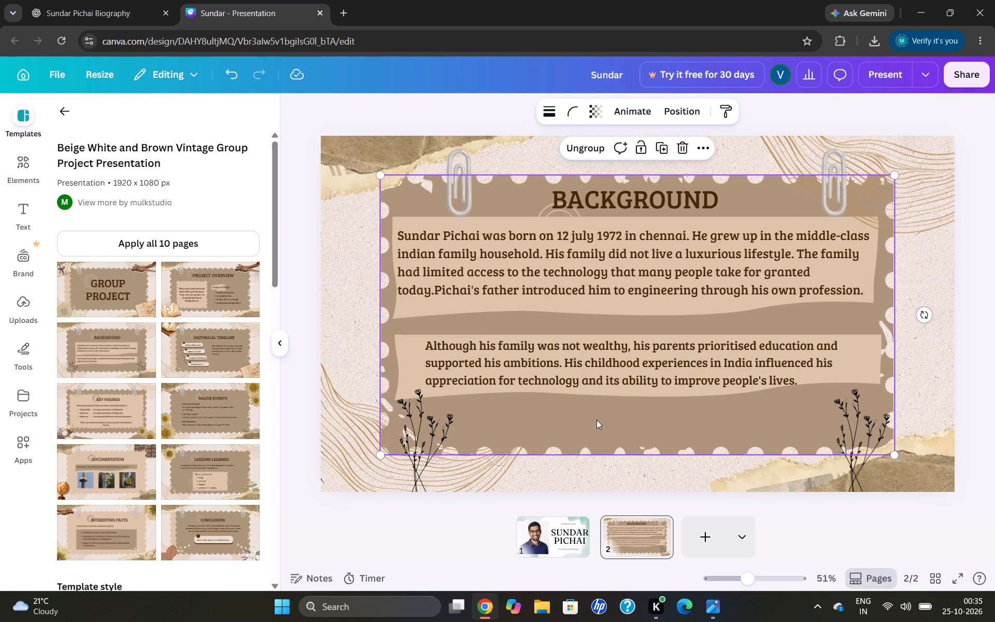
Add a blank third page to the presentation.
click(719, 533)
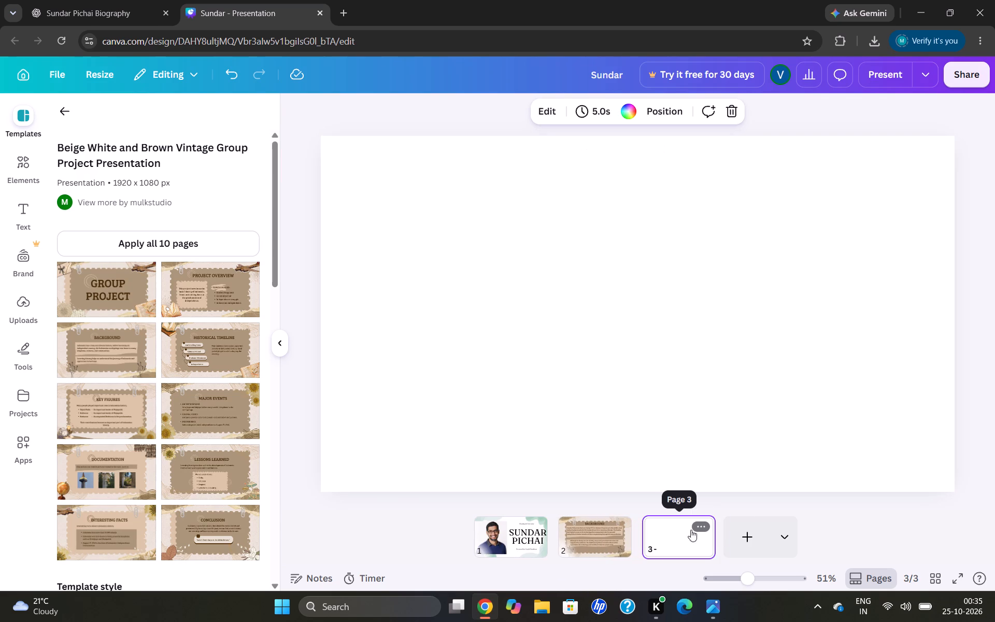
Switch to Photos and check the report topics required in the assignment brief screenshot.
click(711, 605)
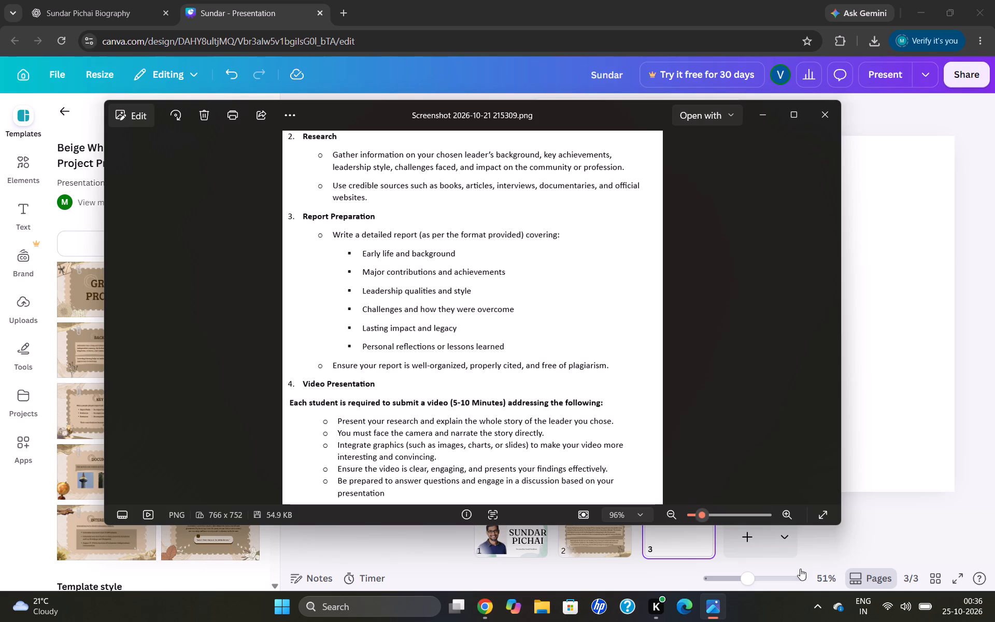
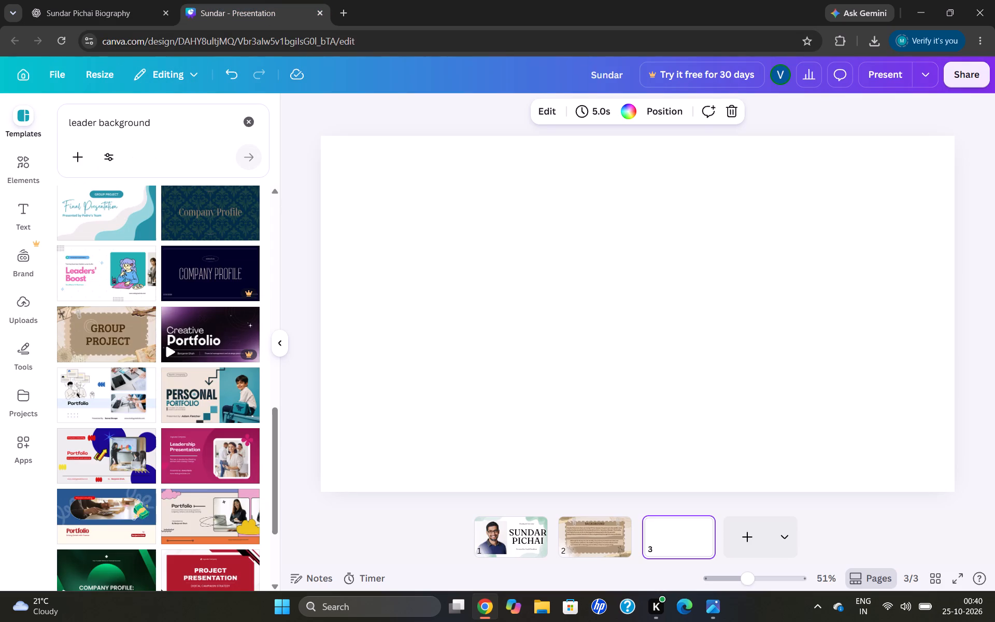
click(183, 120)
key(BackSpace)
key(BackSpace)
key(BackSpace)
key(BackSpace)
key(BackSpace)
key(BackSpace)
key(BackSpace)
key(BackSpace)
key(BackSpace)
key(BackSpace)
key(BackSpace)
key(BackSpace)
key(BackSpace)
key(BackSpace)
key(BackSpace)
key(BackSpace)
key(BackSpace)
key(BackSpace)
key(BackSpace)
key(BackSpace)
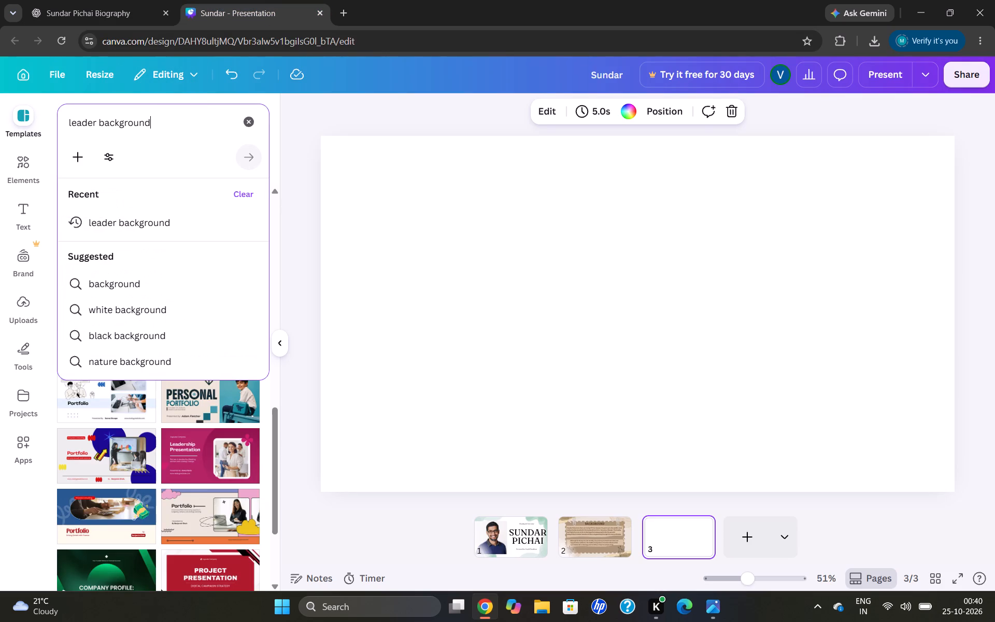
text(key achieve)
text(ment)
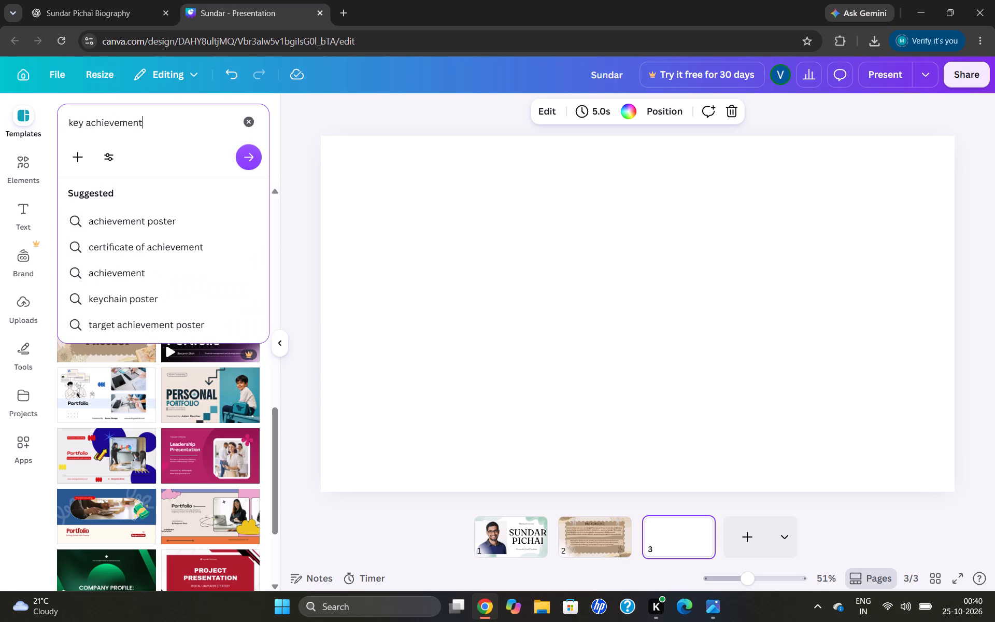
key(s)
key(Return)
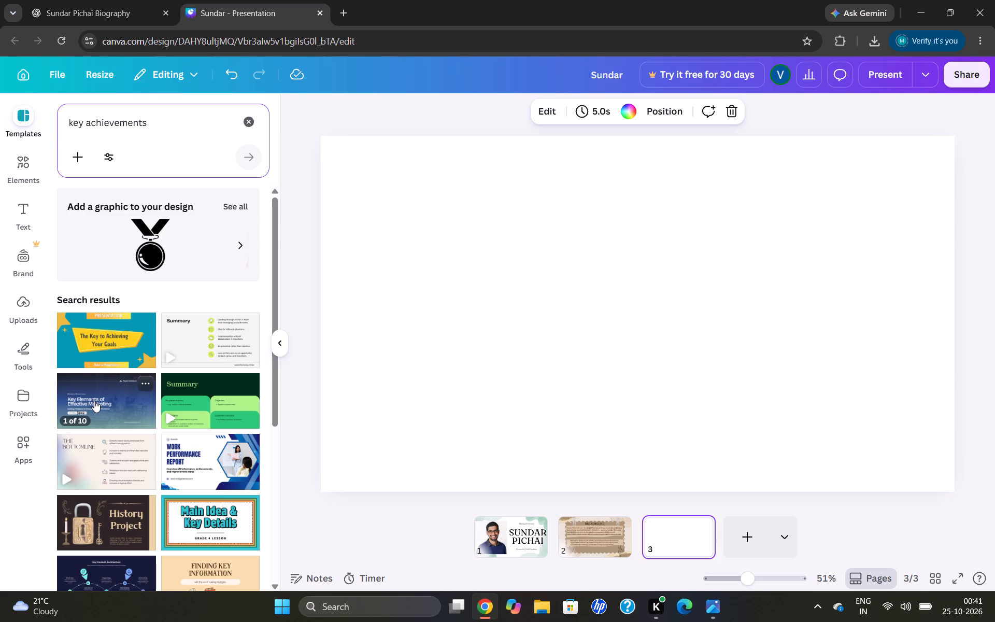
Look through the pages of The Key to Achieving Your Goals template and return to the search results.
click(111, 348)
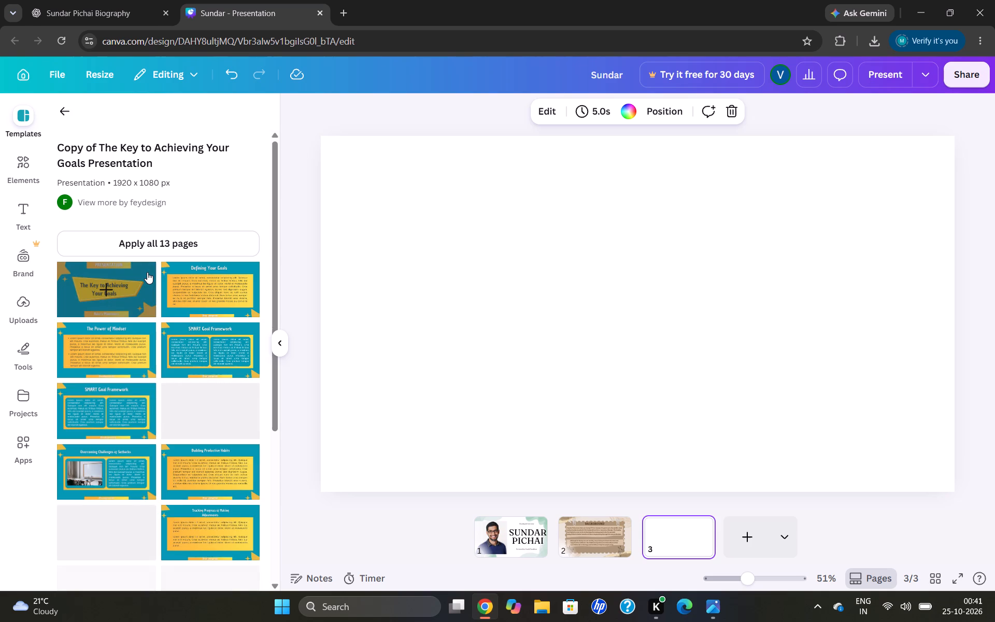
scroll(147, 272, down, 5)
scroll(147, 272, right, 3)
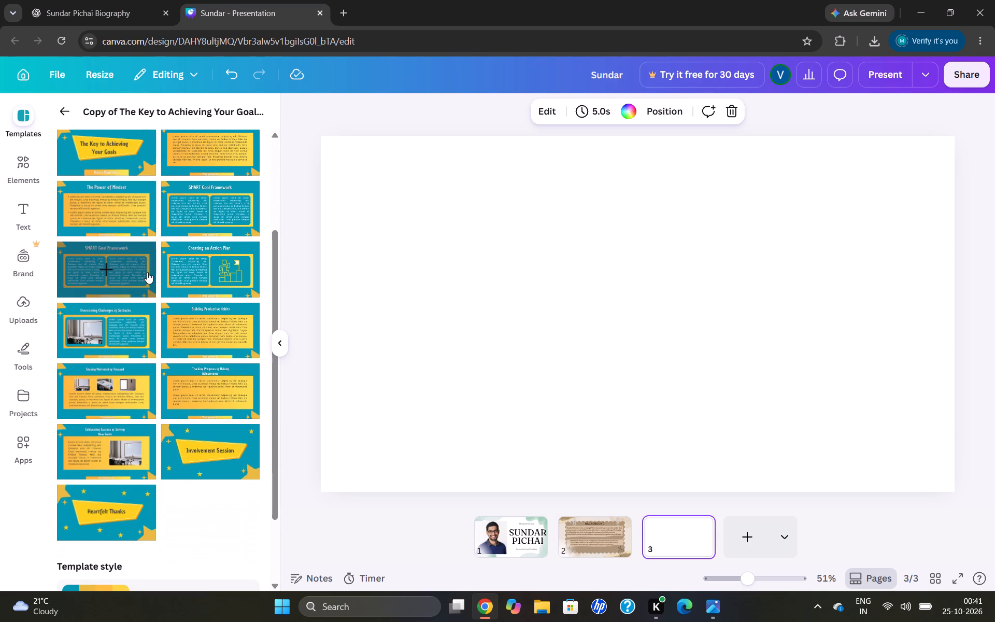
scroll(147, 272, right, 6)
click(62, 109)
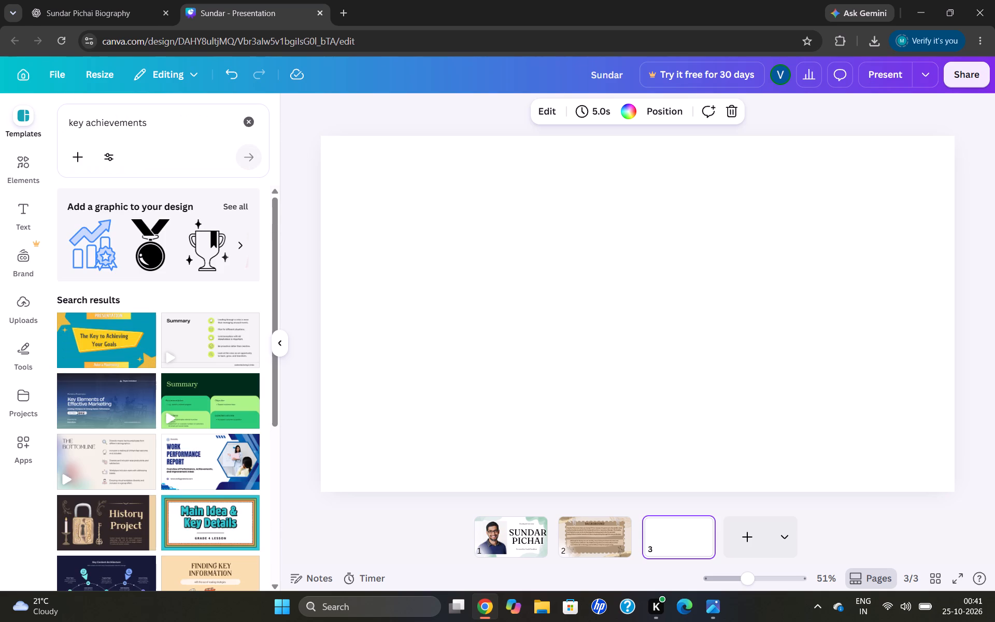
Browse the key achievements template results for a design suited to the blank third page.
scroll(62, 109, down, 2)
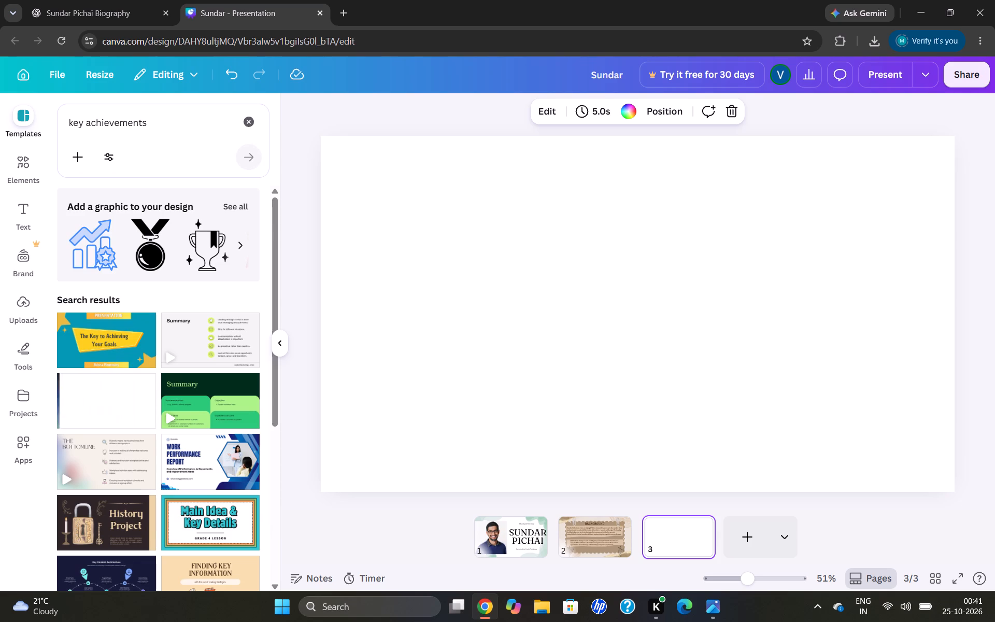
scroll(62, 109, down, 2)
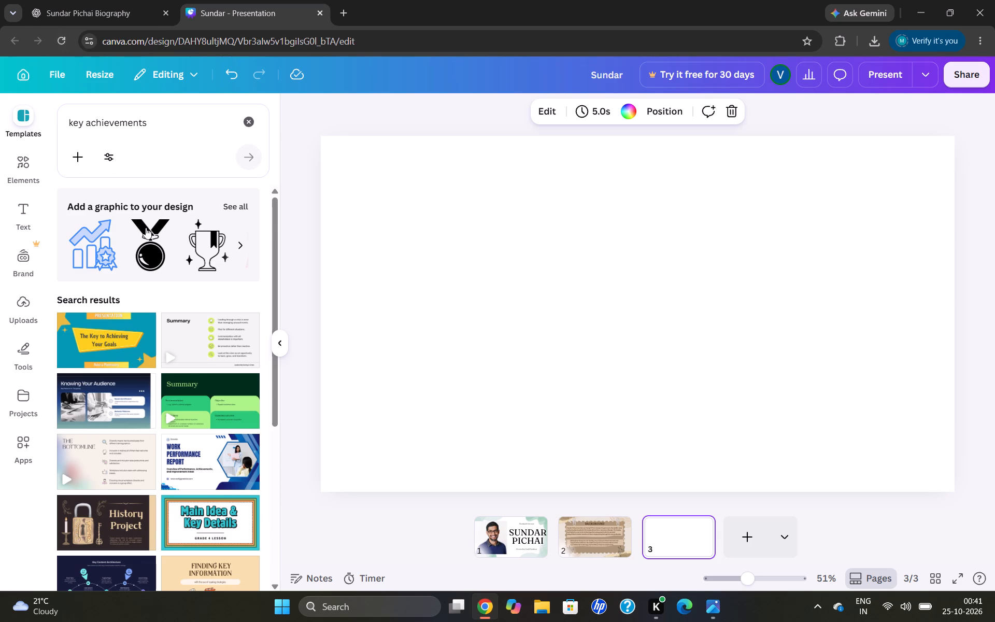
scroll(141, 242, down, 6)
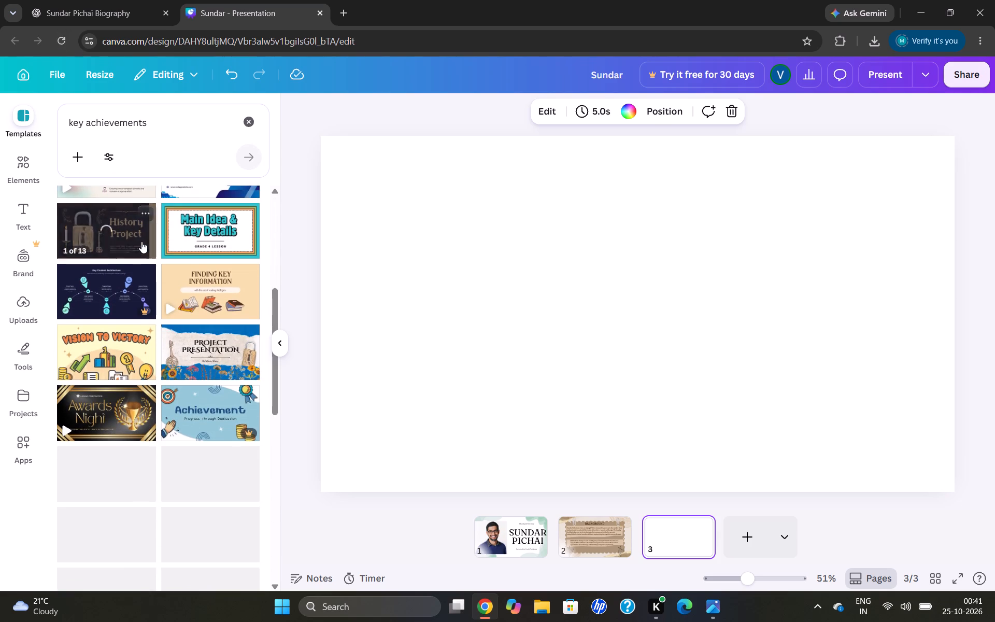
scroll(141, 242, down, 2)
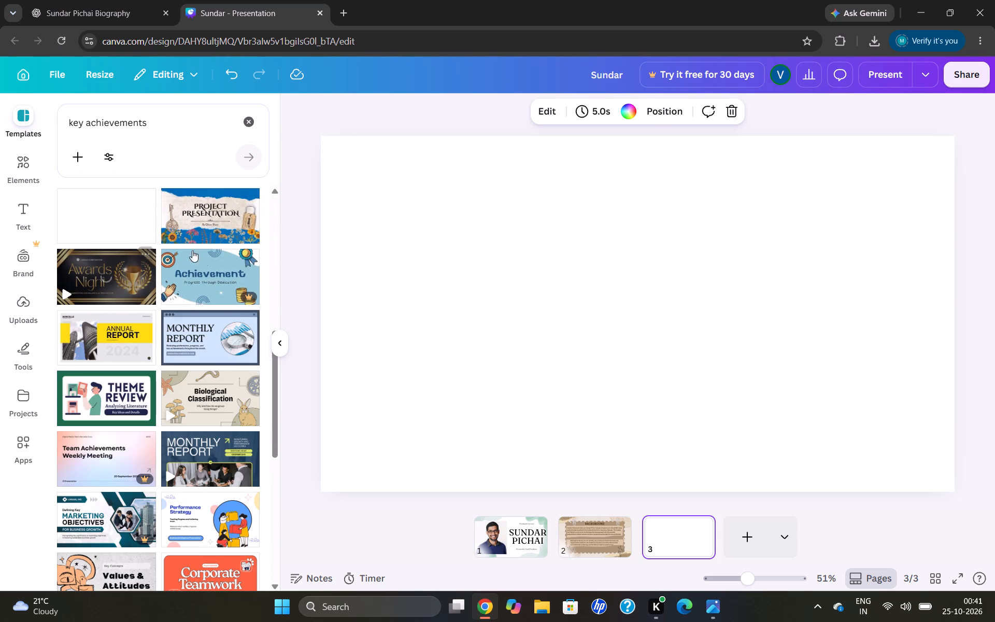
scroll(175, 365, down, 4)
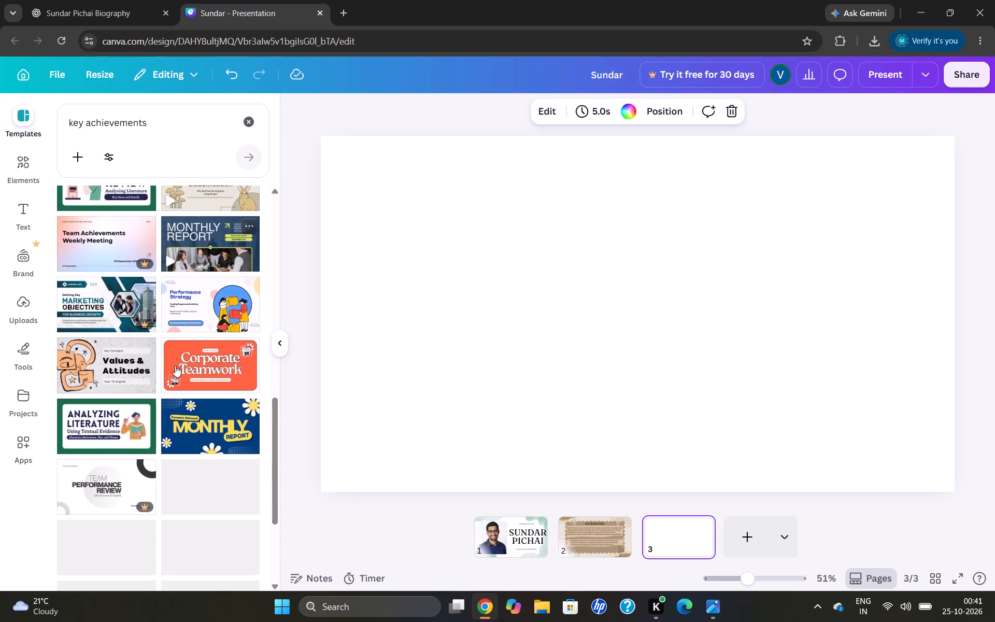
scroll(175, 365, down, 4)
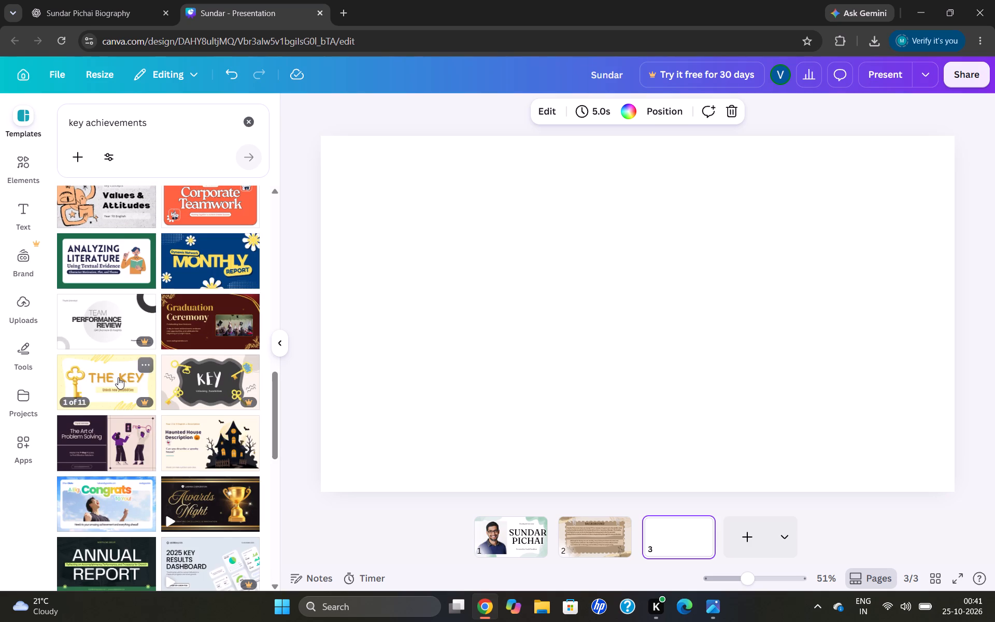
scroll(118, 377, down, 4)
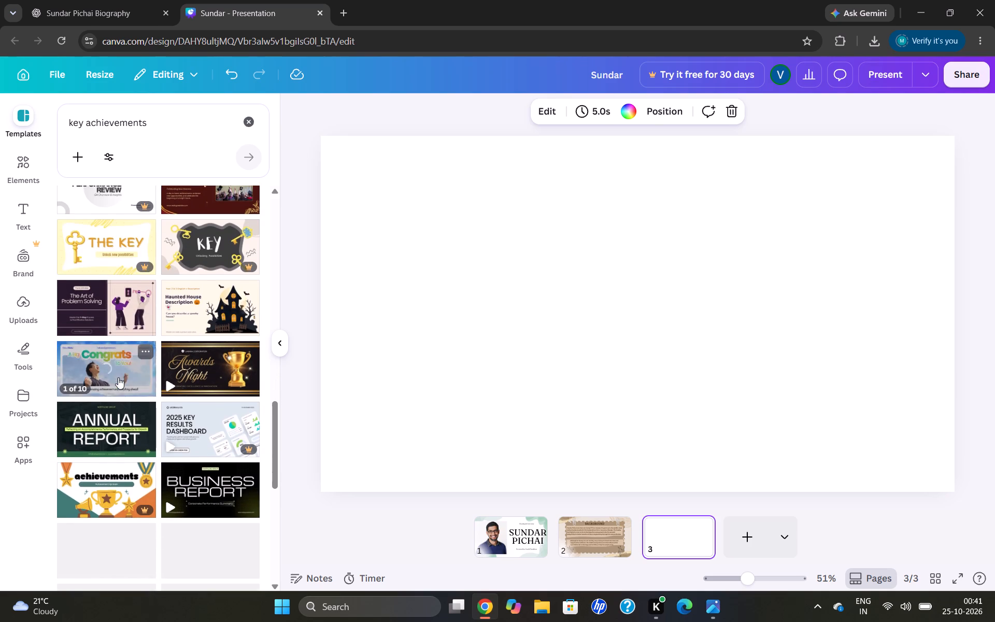
scroll(118, 377, down, 3)
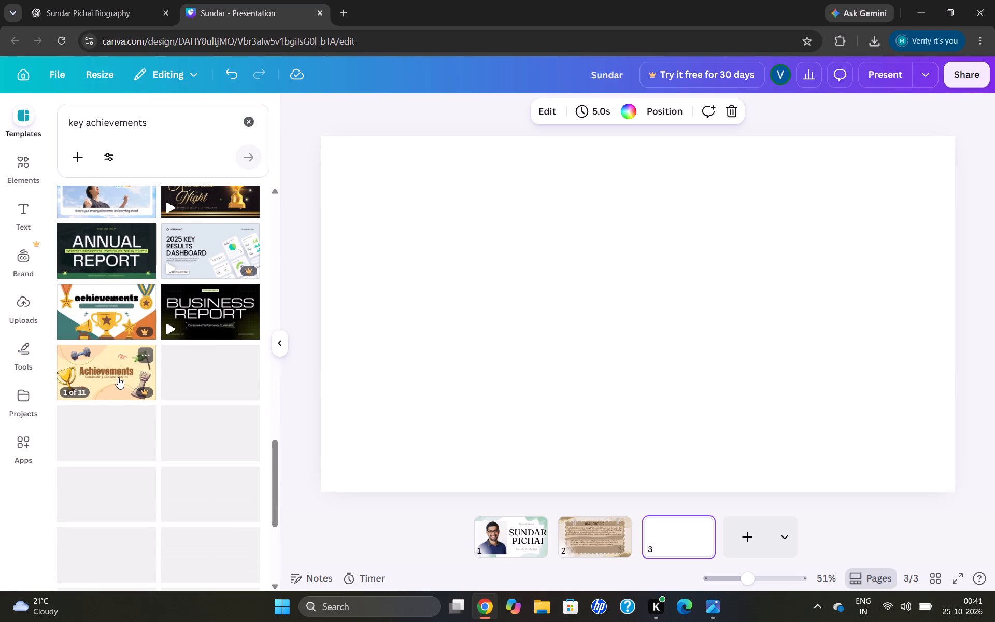
scroll(118, 377, down, 1)
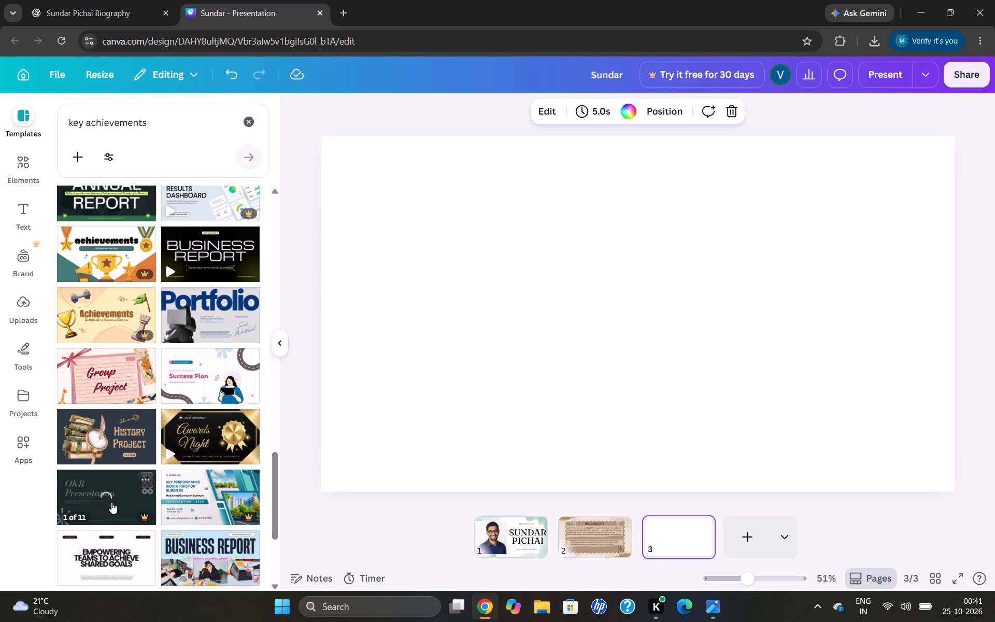
Review the title page and the Background page of the presentation.
click(518, 543)
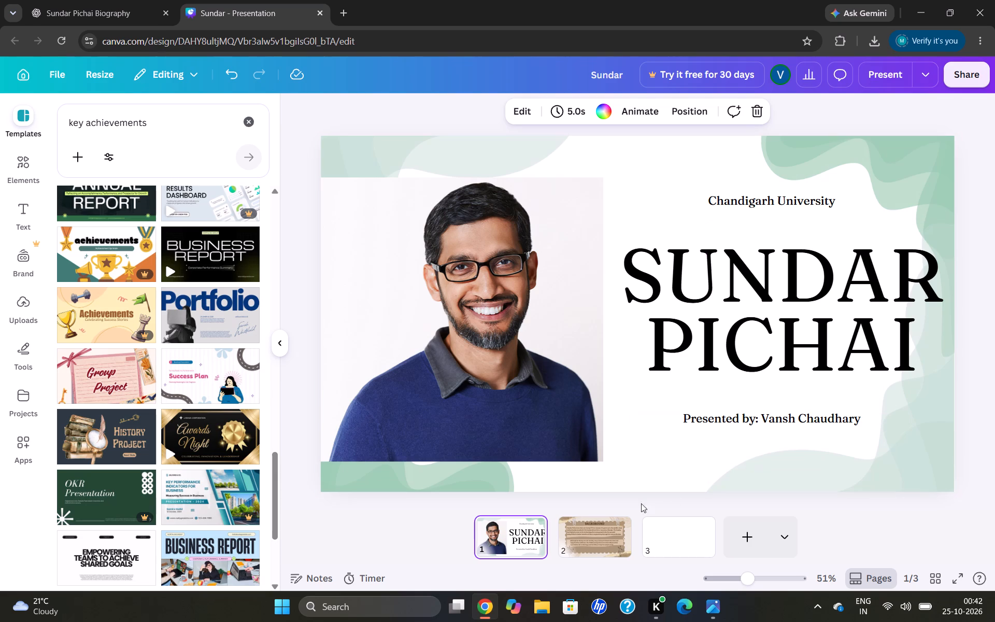
click(608, 539)
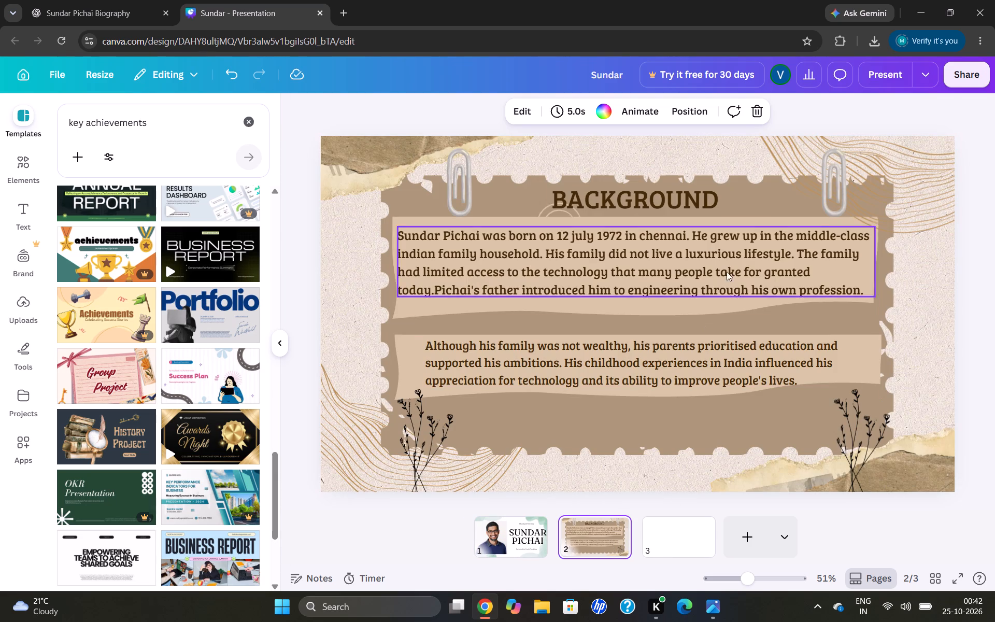
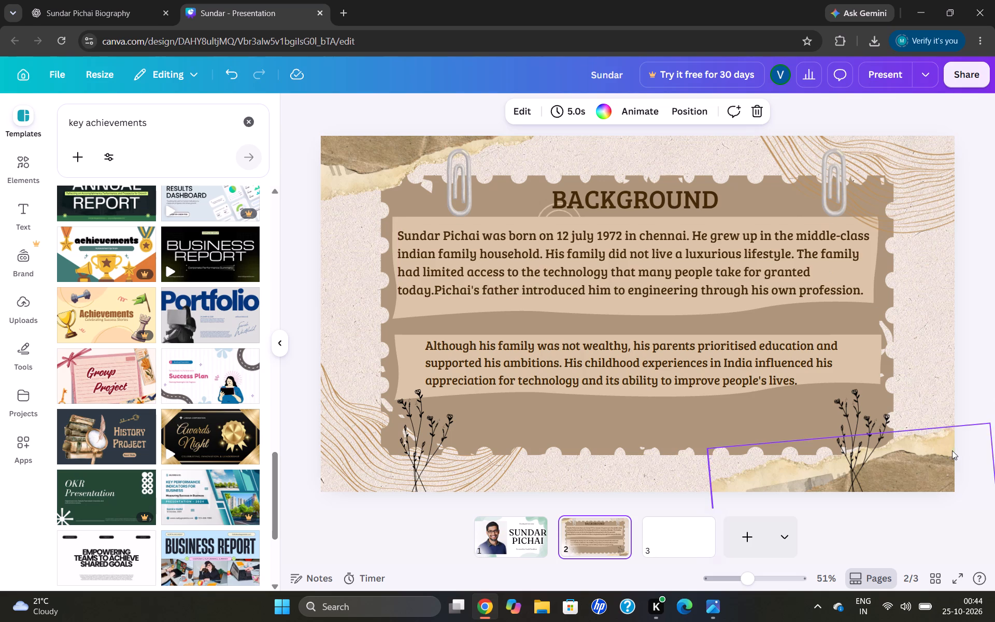
Return to the blank third page of the presentation to continue with the key achievements template.
click(687, 538)
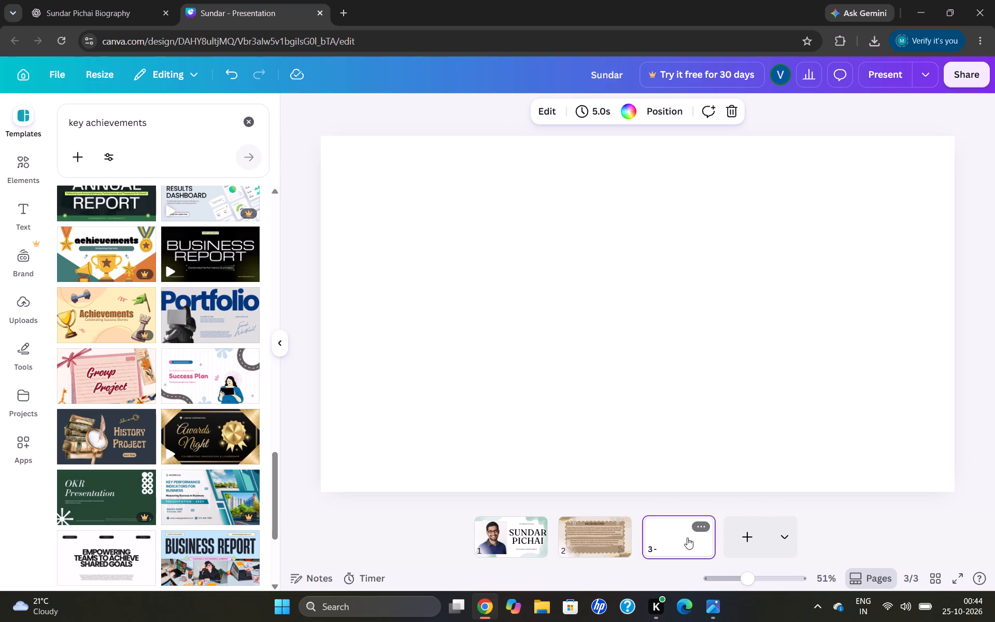
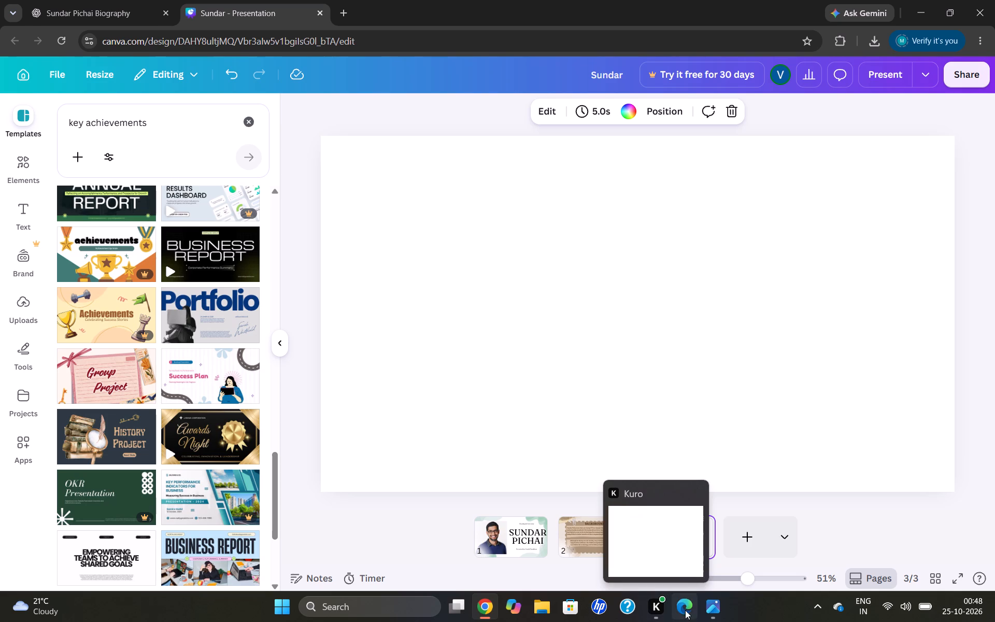
Check the report requirements in the assignment brief screenshot in Photos, and return to the blank third page in Canva.
click(707, 610)
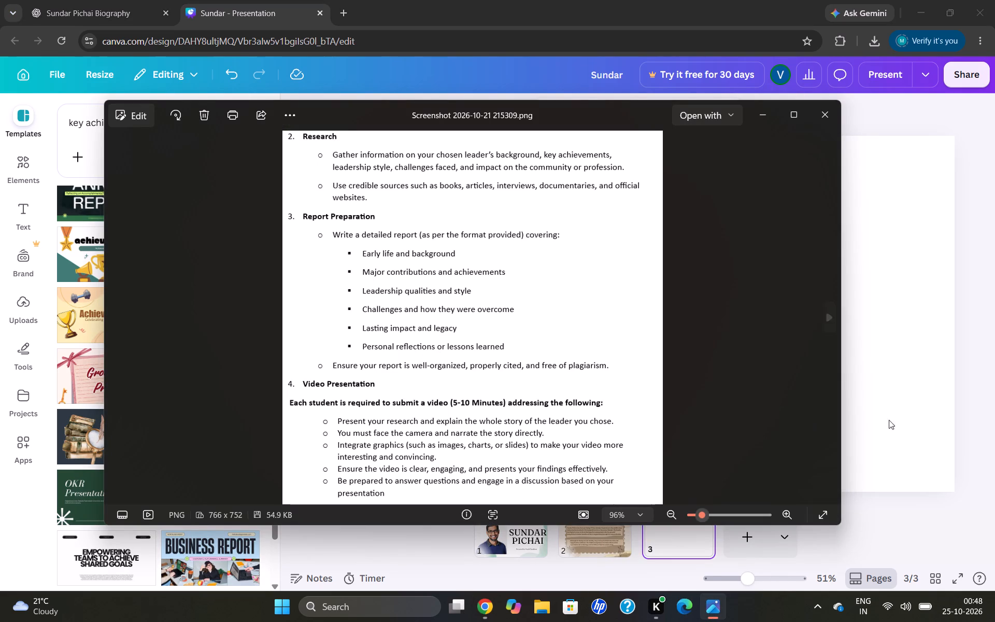
click(902, 414)
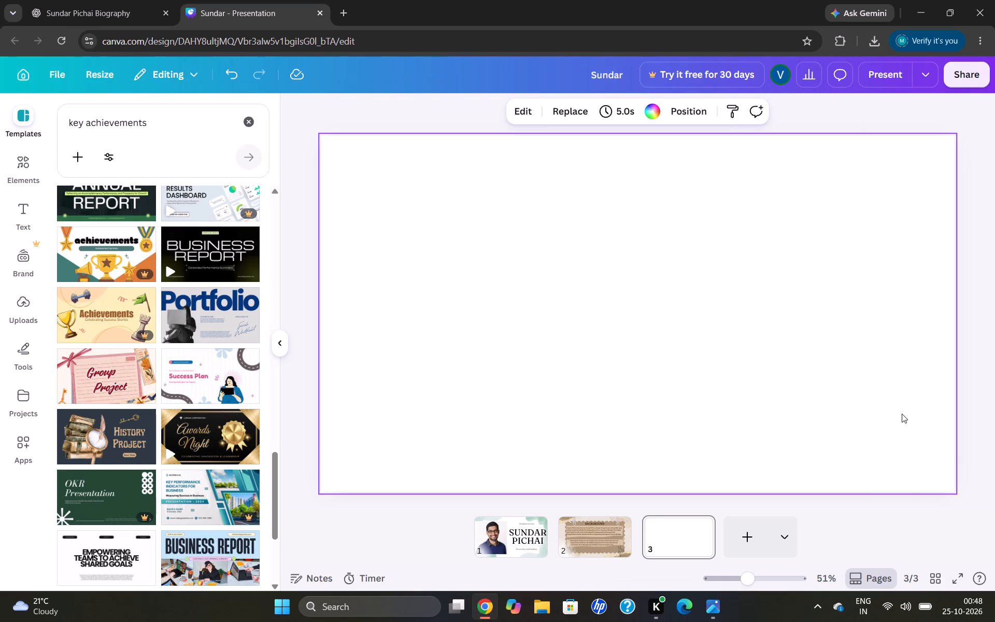
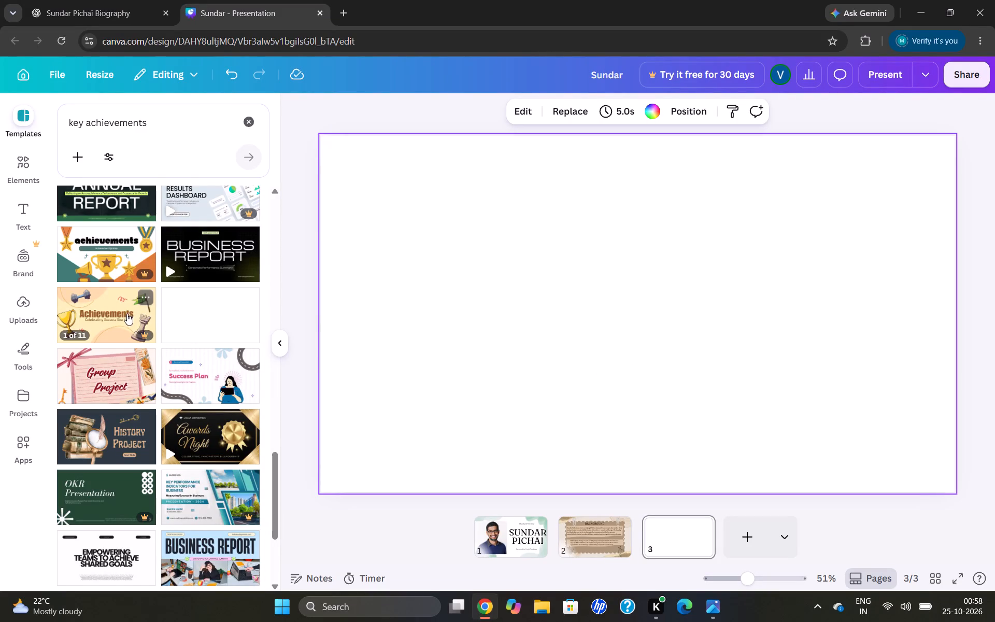
Preview the pages of the Yellow and Brown Illustrated Achievements Presentation template, and return to the key achievements results.
scroll(131, 290, down, 1)
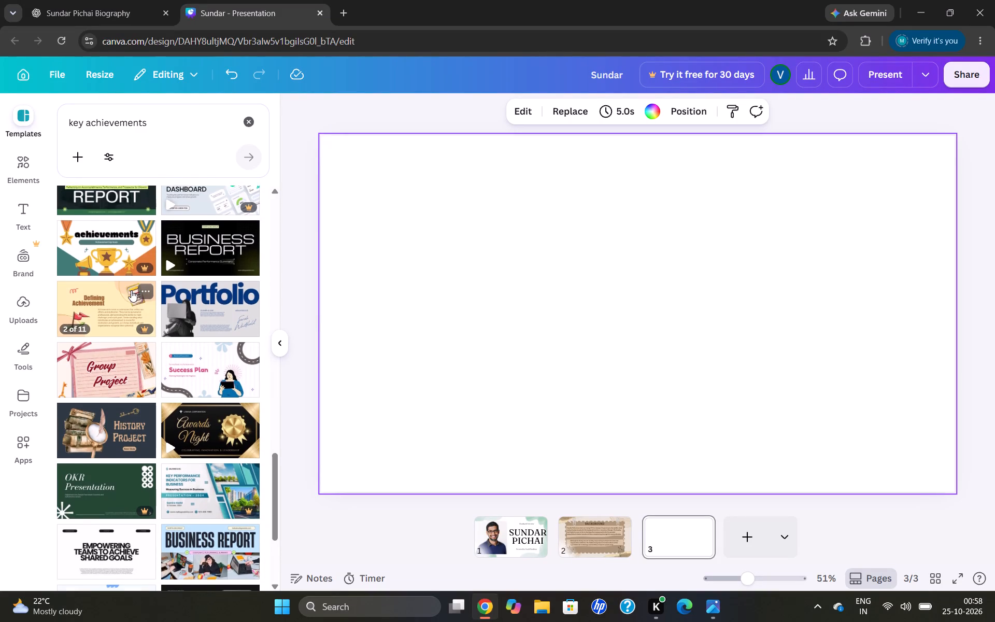
scroll(131, 290, down, 2)
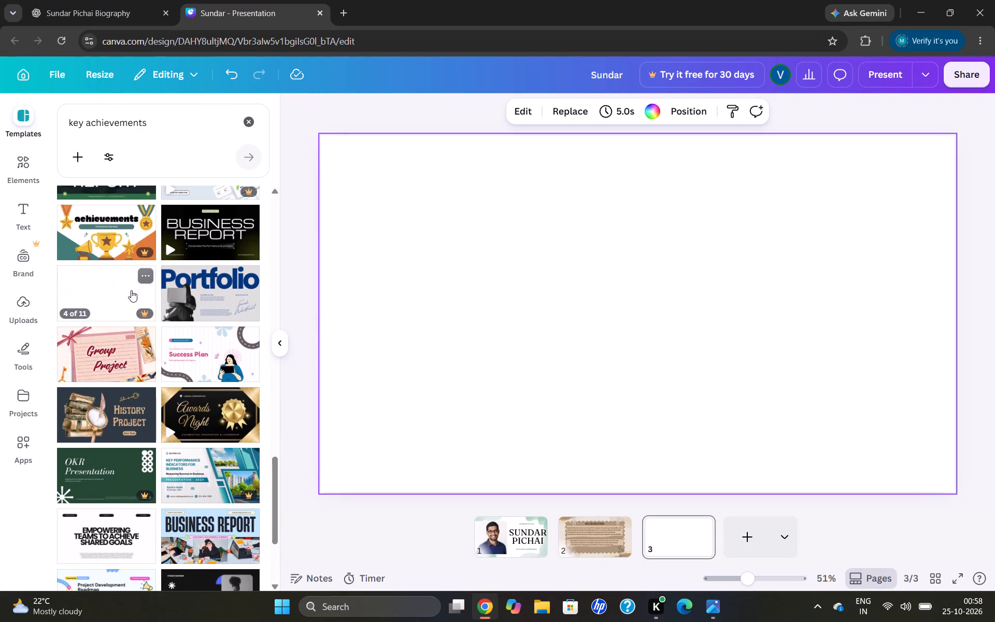
scroll(131, 290, down, 2)
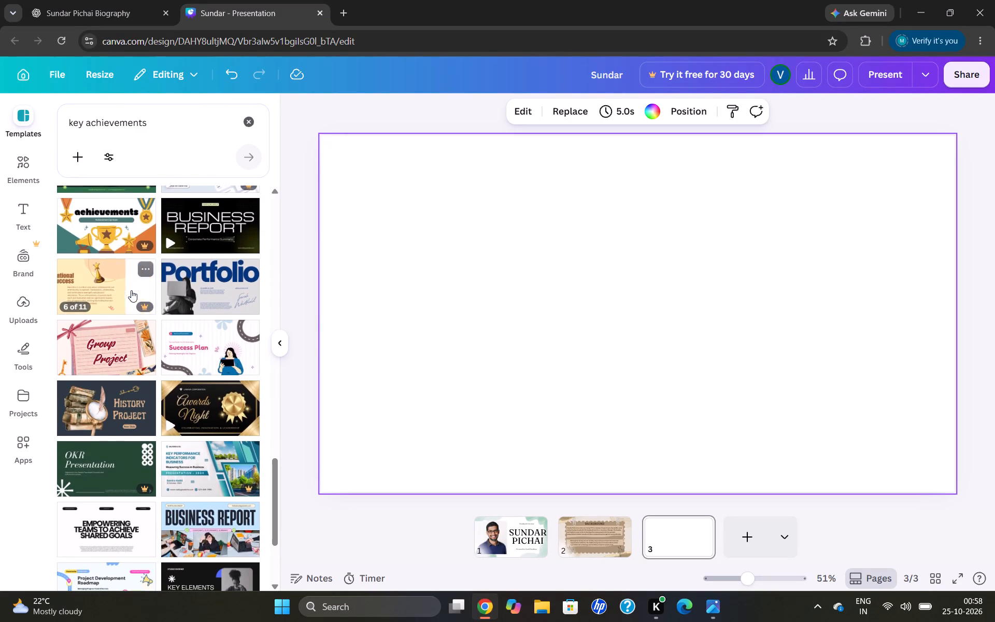
scroll(131, 290, down, 1)
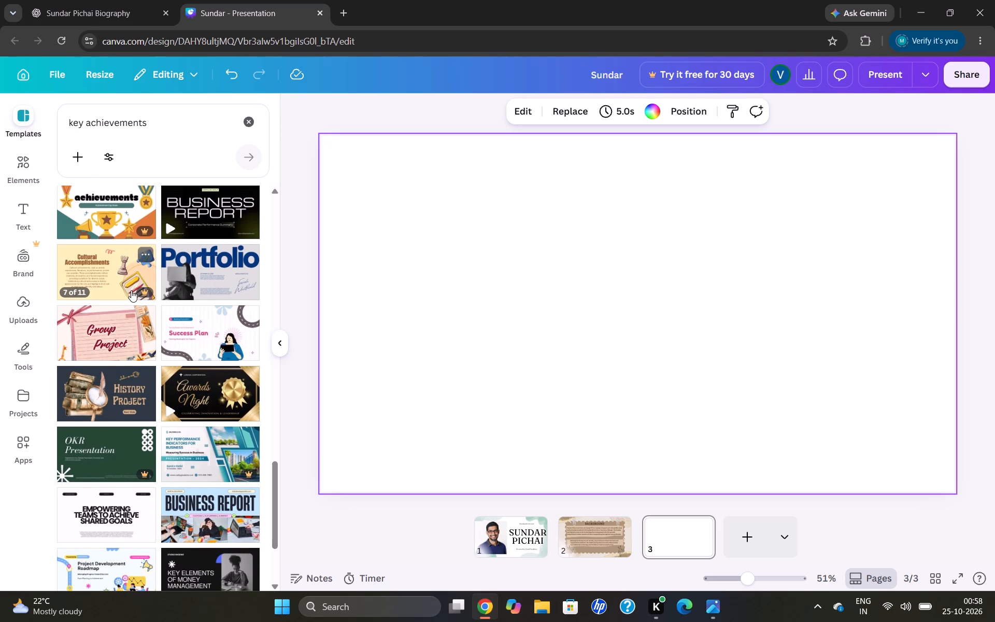
scroll(131, 290, down, 1)
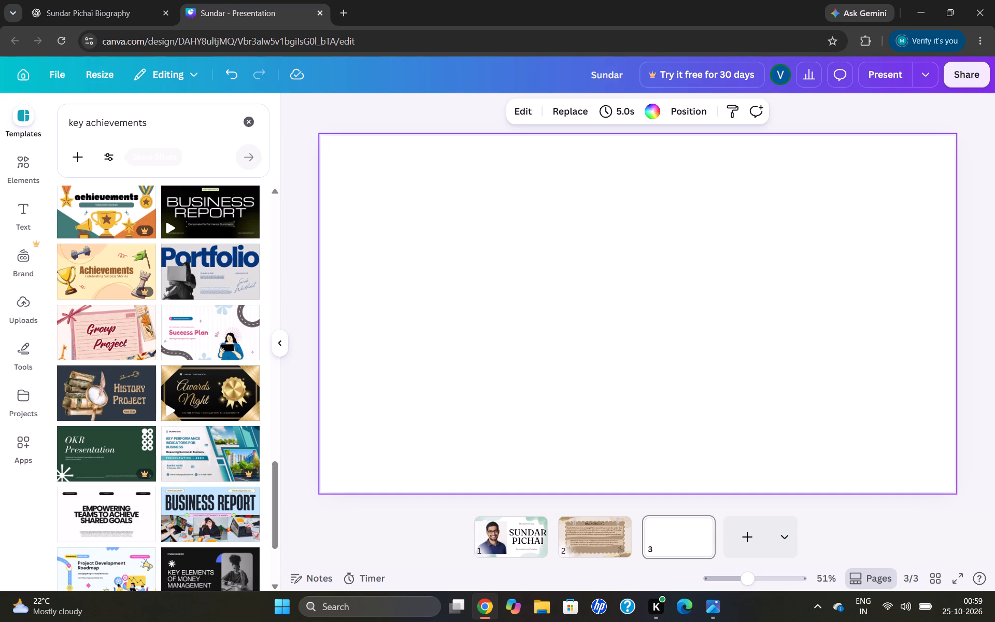
click(112, 263)
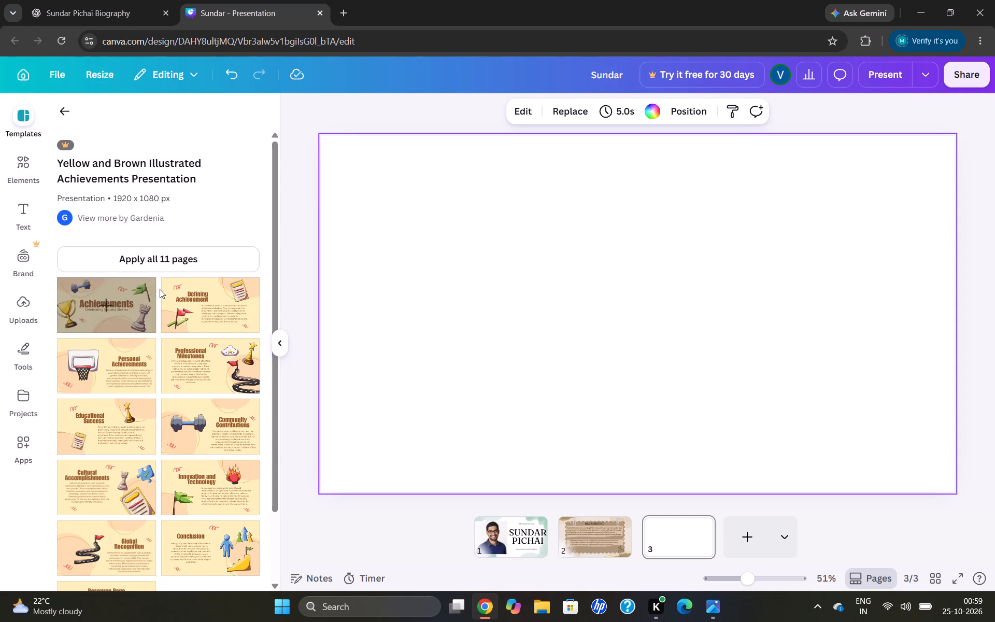
click(65, 104)
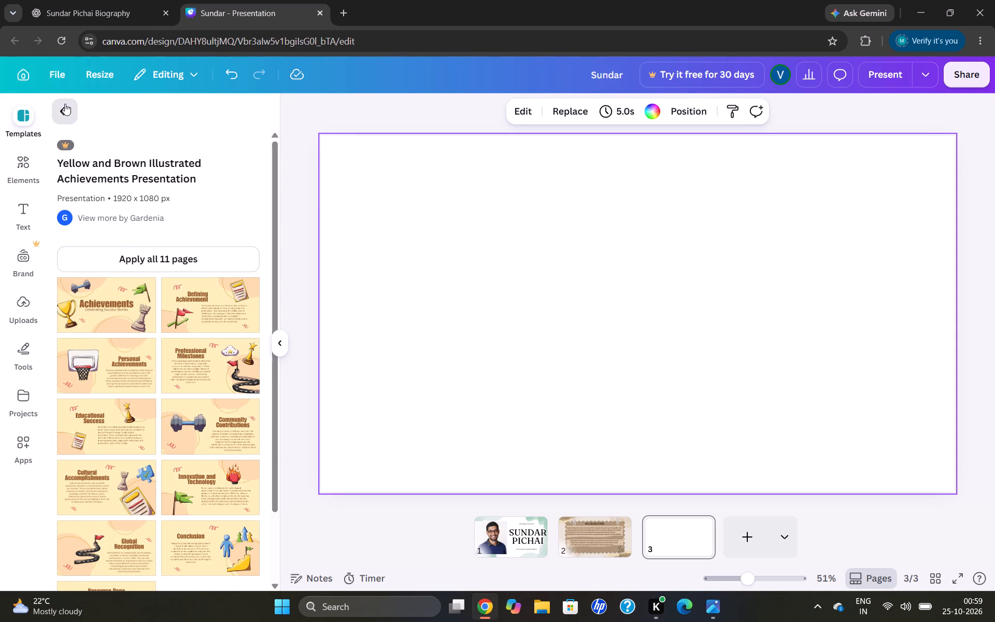
Look through more of the key achievements template results for a design that suits the blank third page.
scroll(147, 310, down, 3)
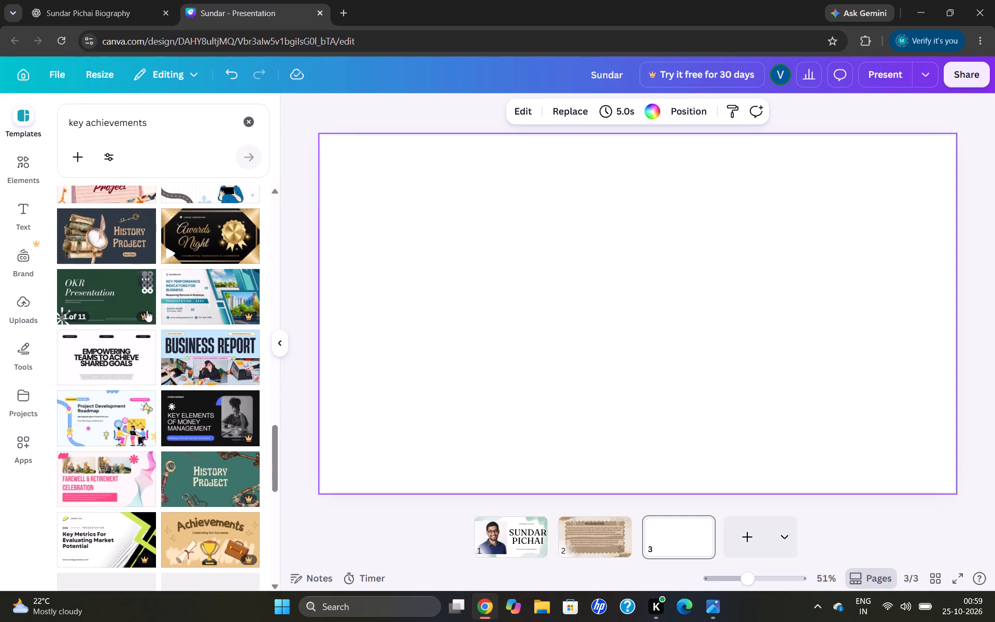
scroll(147, 310, down, 3)
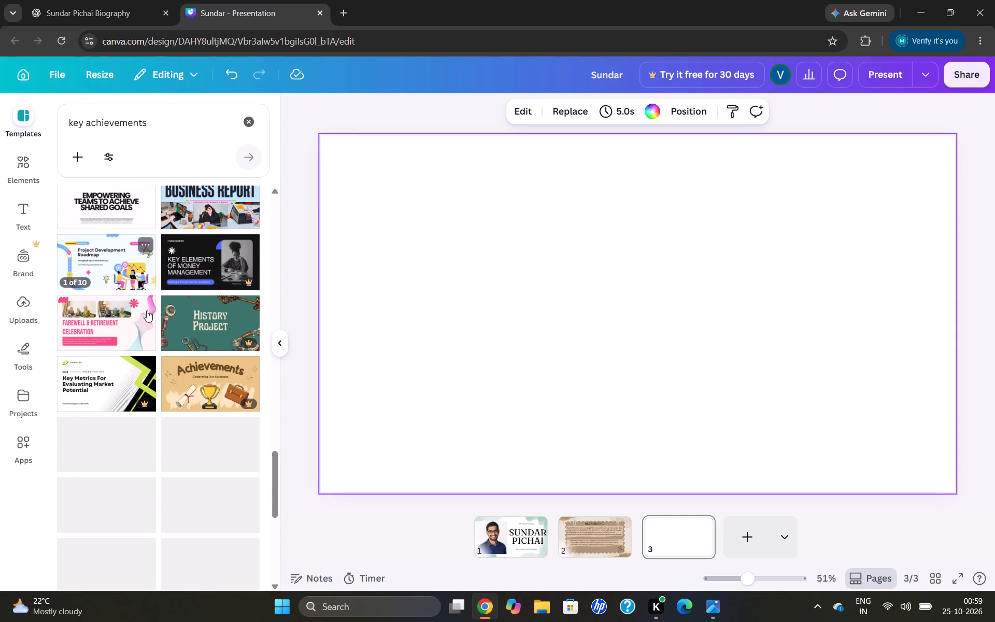
scroll(147, 310, down, 1)
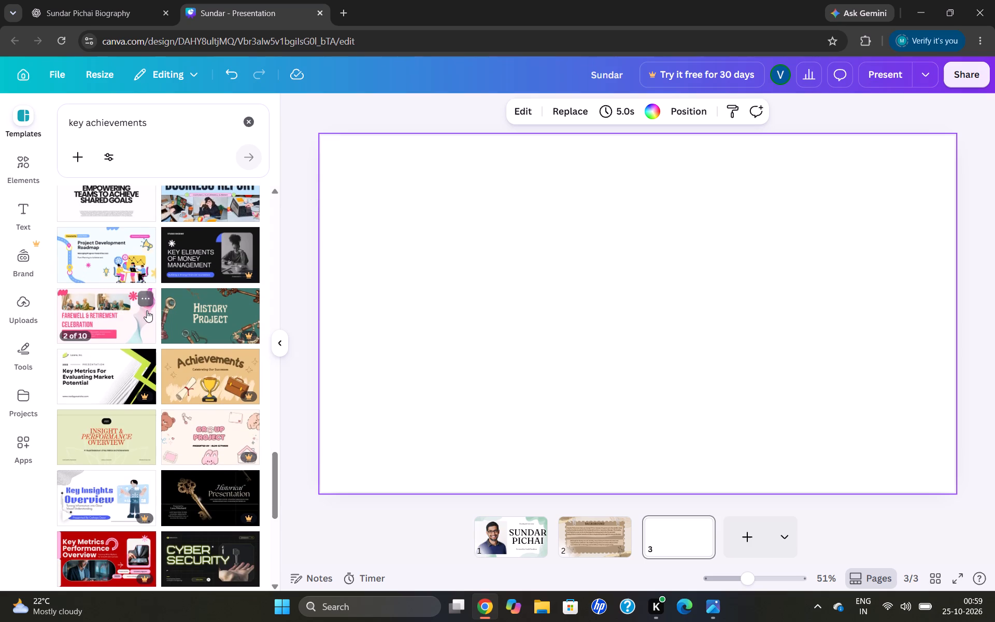
scroll(147, 310, down, 1)
scroll(147, 310, right, 1)
scroll(147, 310, down, 1)
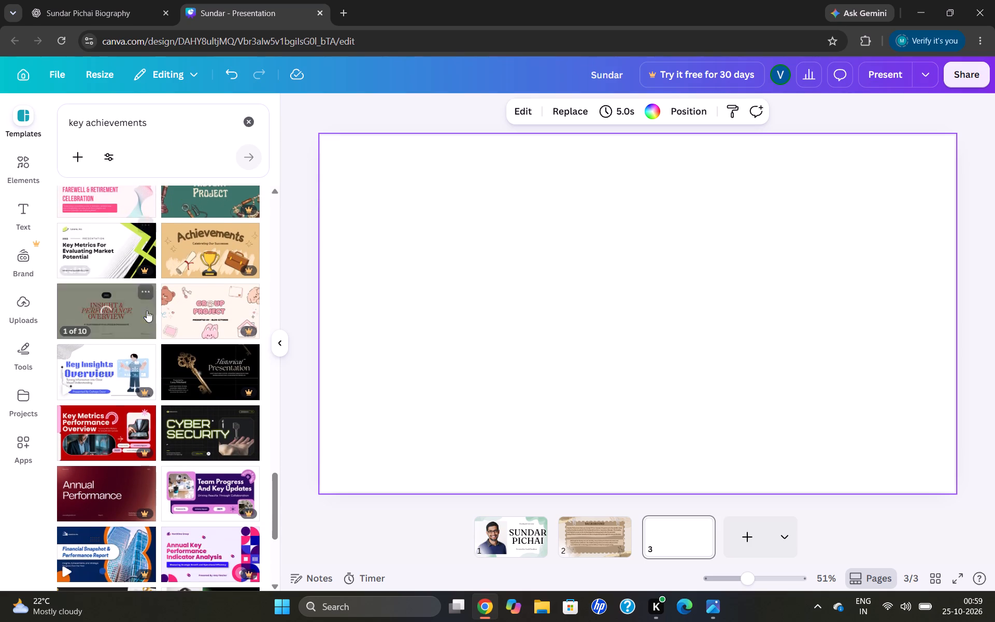
scroll(147, 310, down, 3)
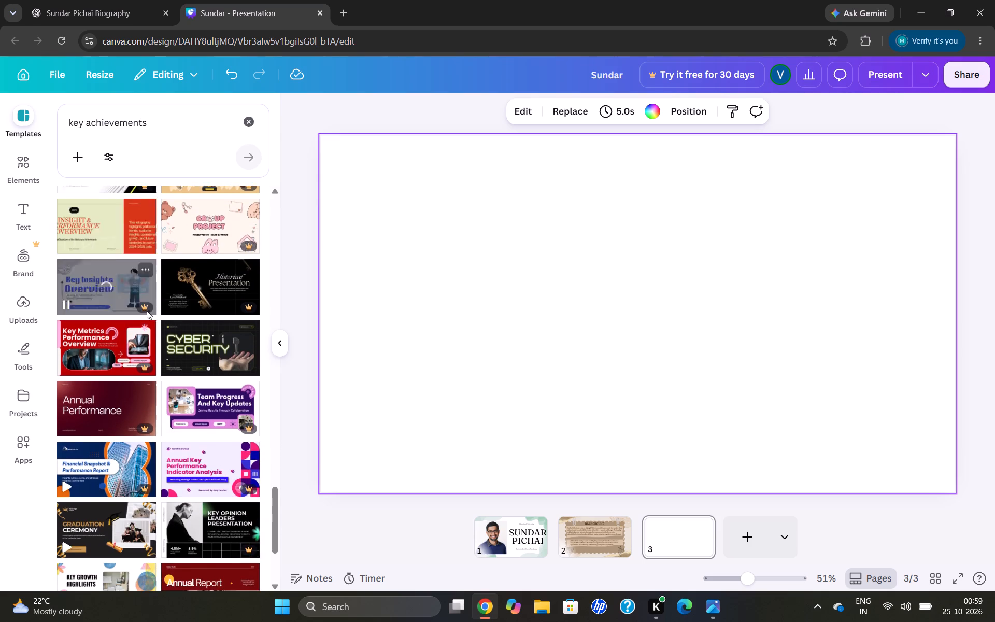
scroll(147, 310, down, 2)
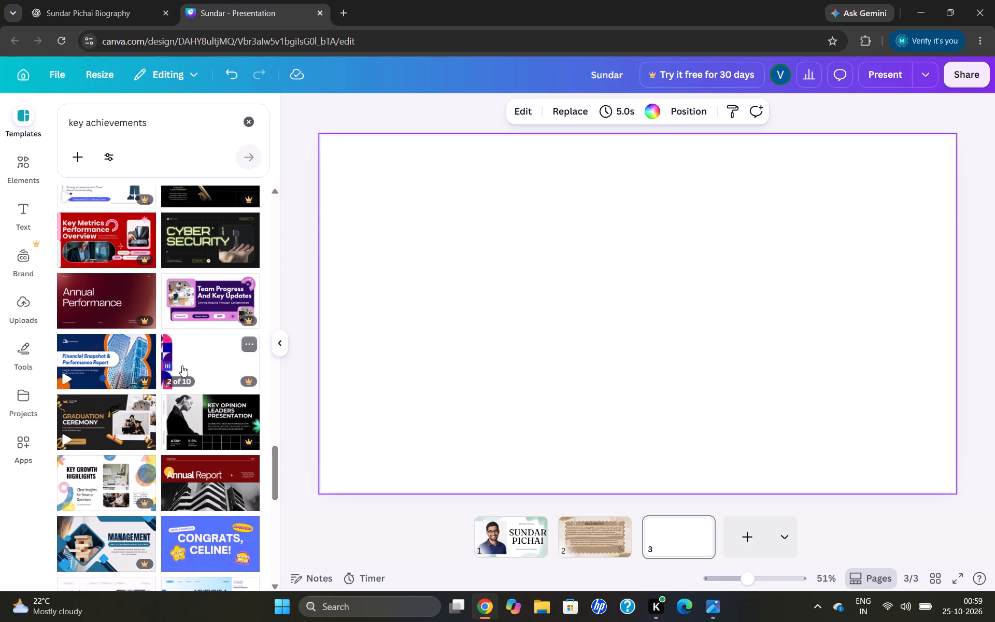
scroll(182, 365, down, 1)
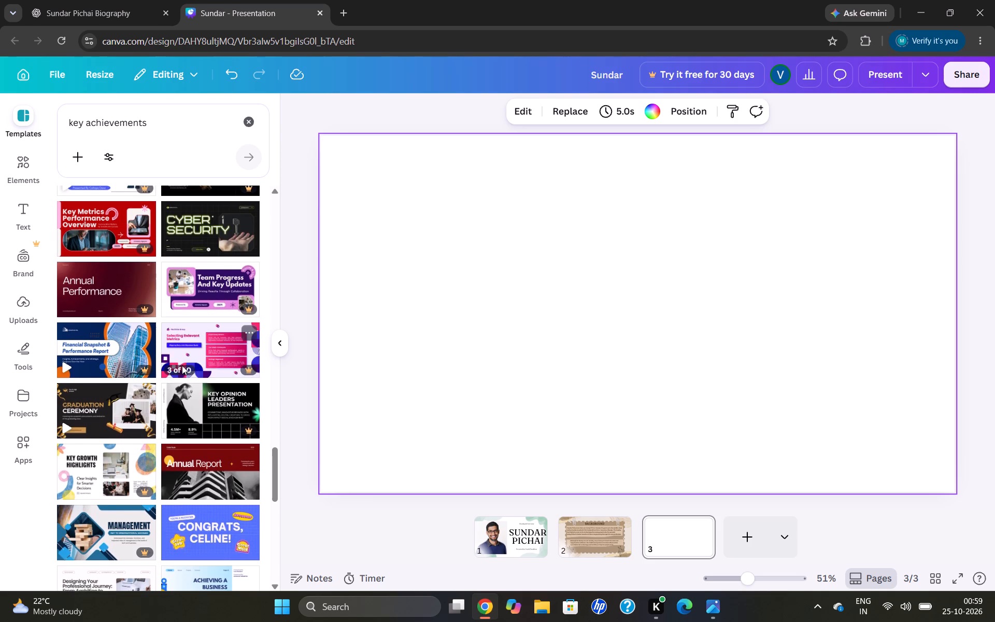
scroll(182, 365, down, 2)
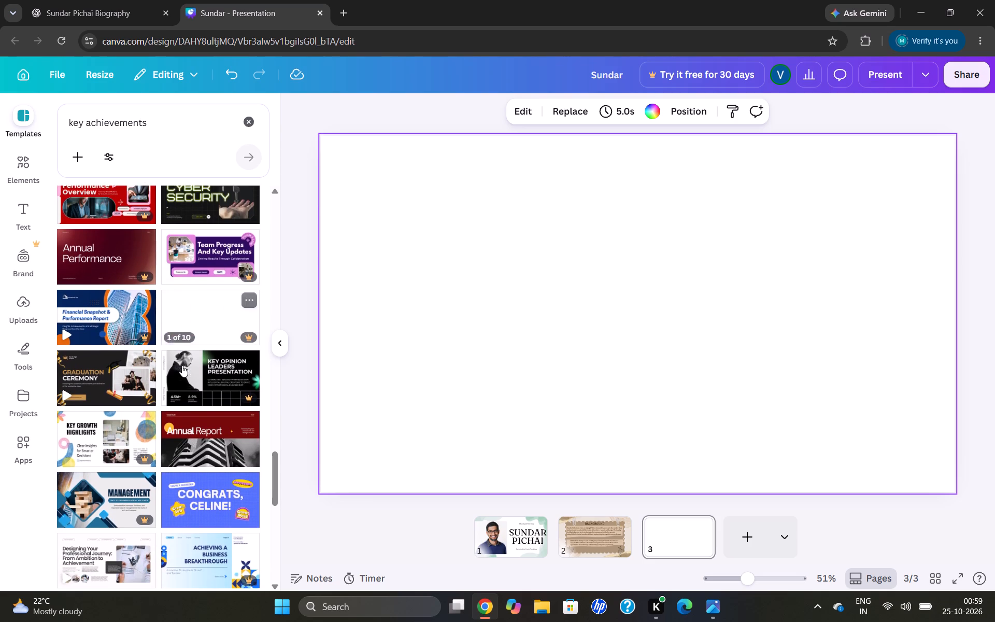
scroll(182, 365, down, 1)
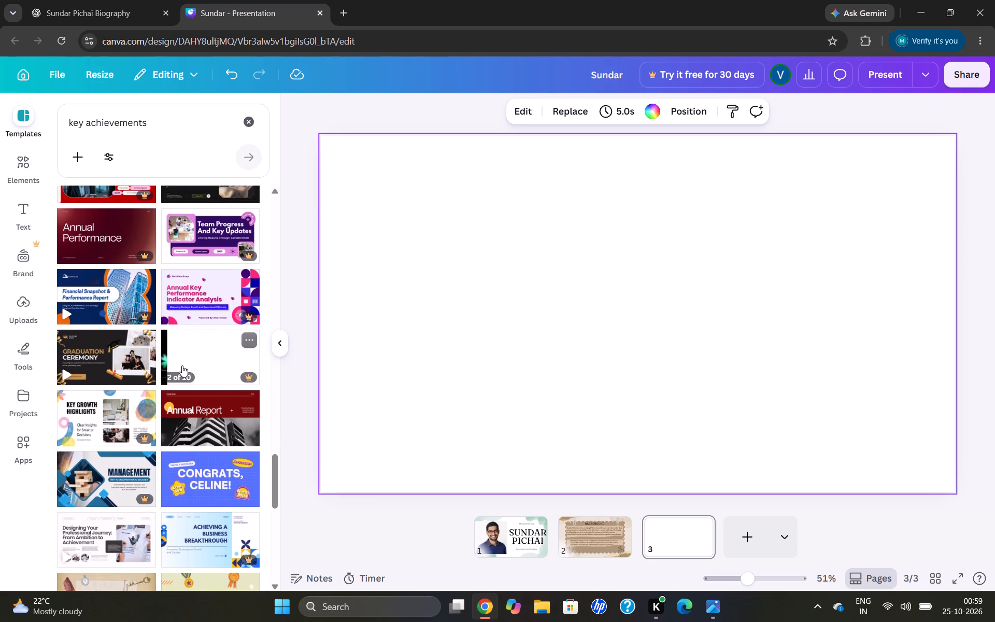
scroll(182, 365, down, 1)
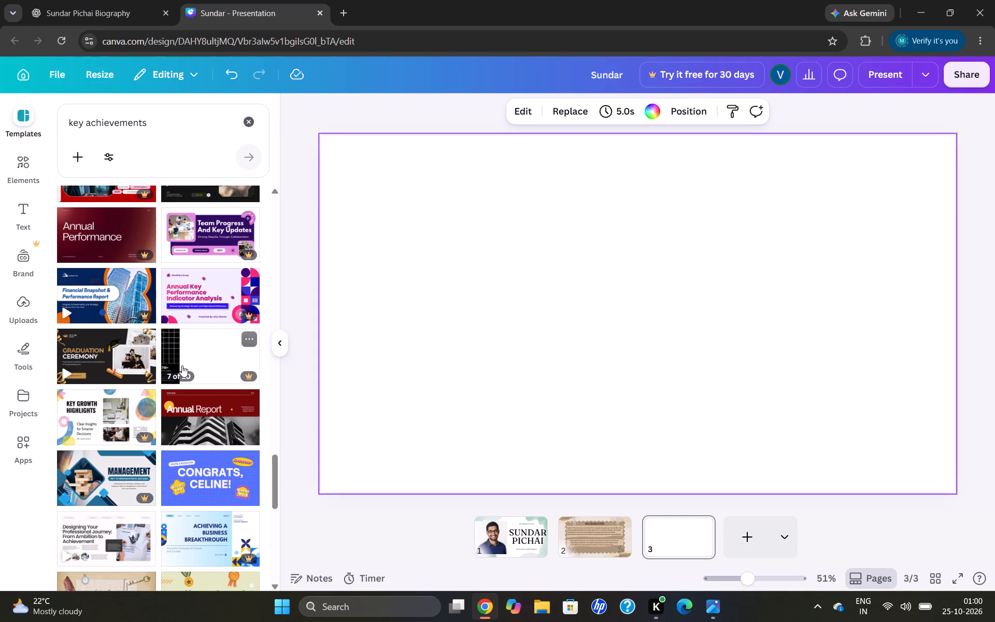
scroll(182, 365, down, 1)
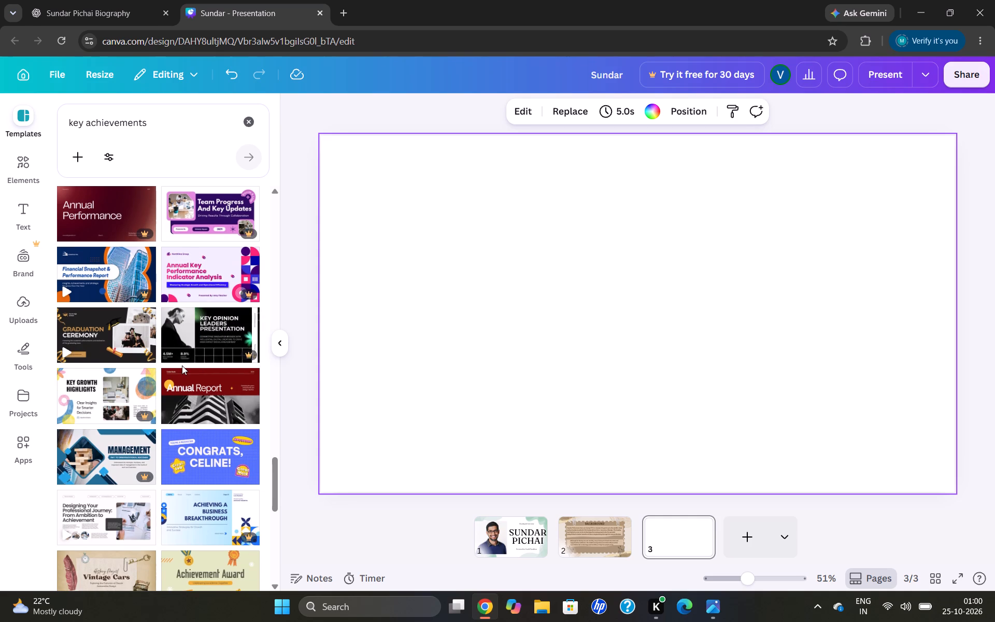
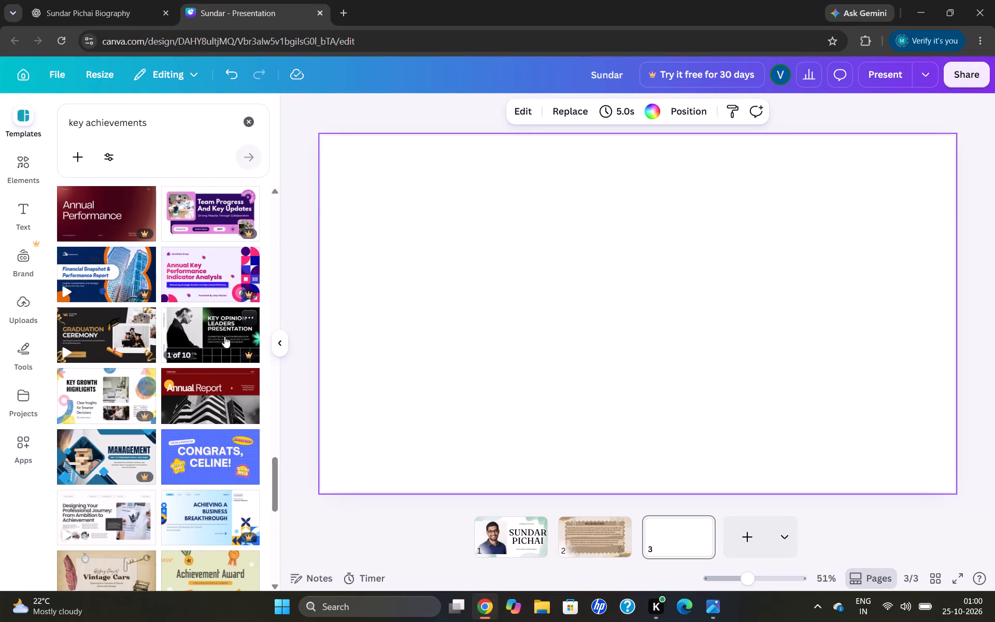
Continue browsing the key achievements template results for a design that suits the blank third page.
scroll(207, 390, down, 1)
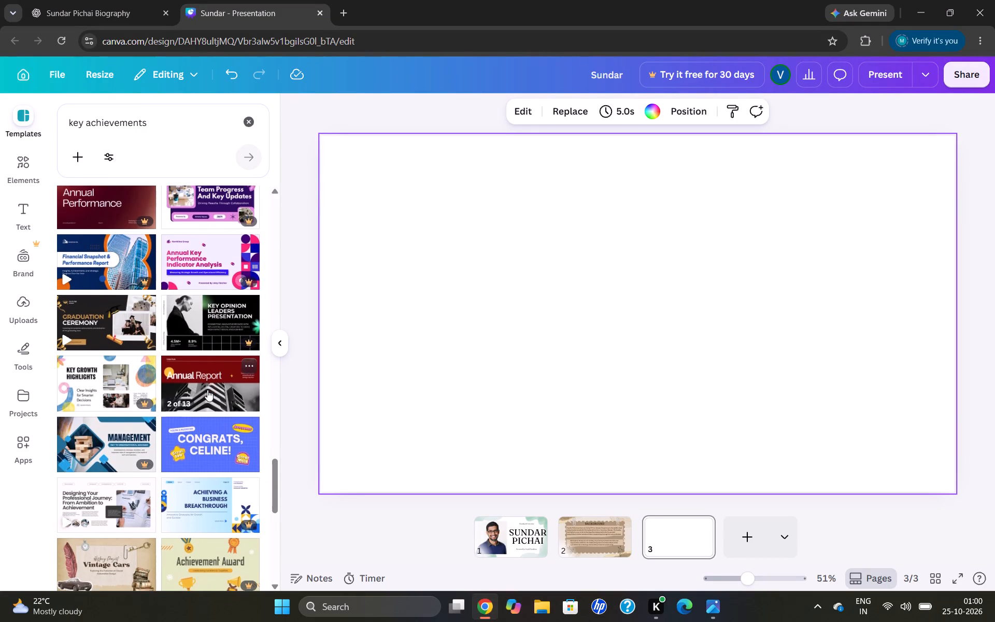
scroll(207, 390, down, 2)
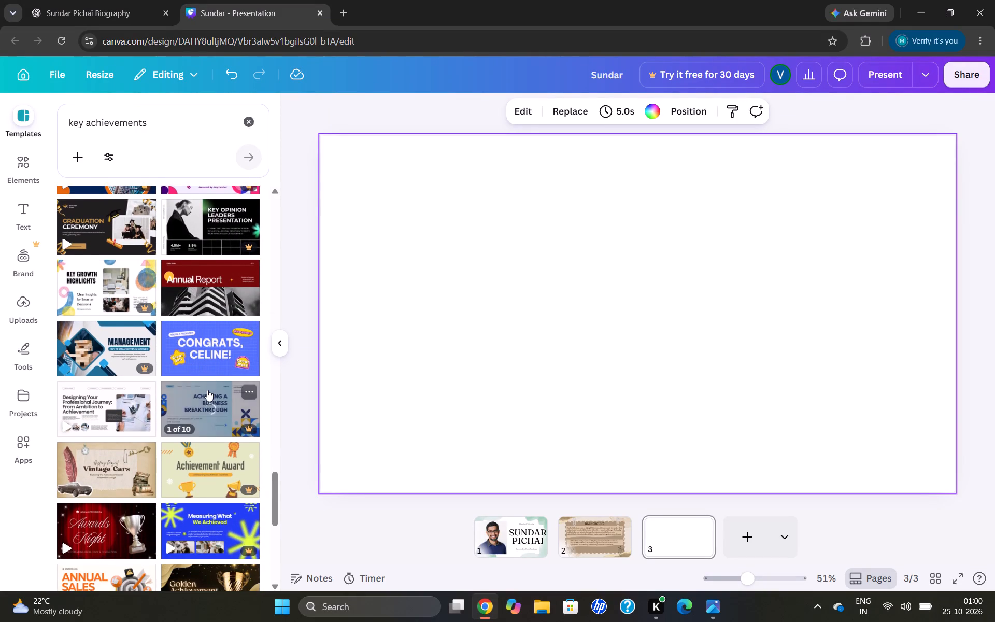
scroll(207, 390, down, 2)
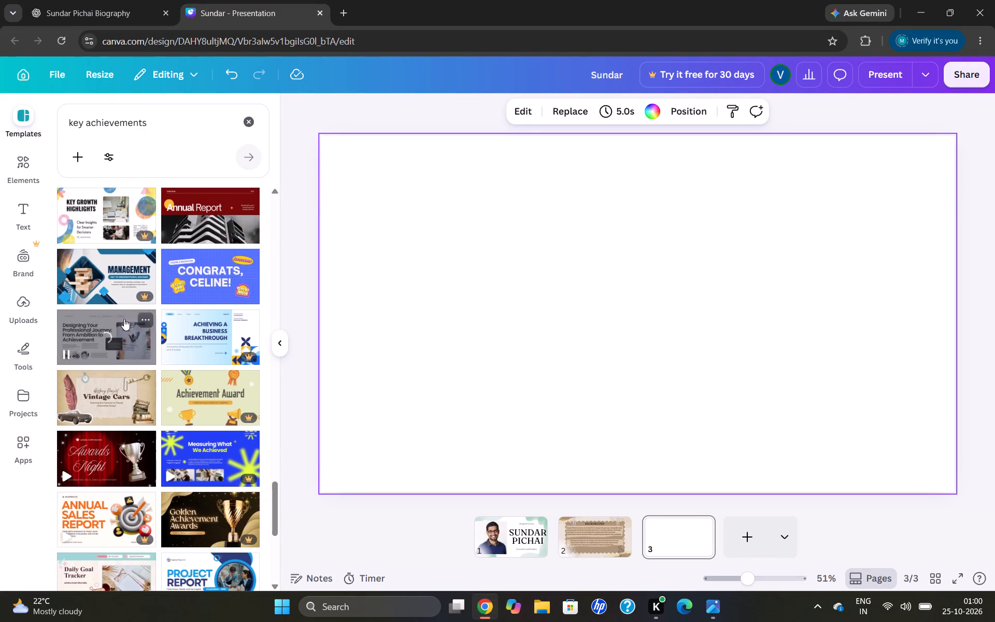
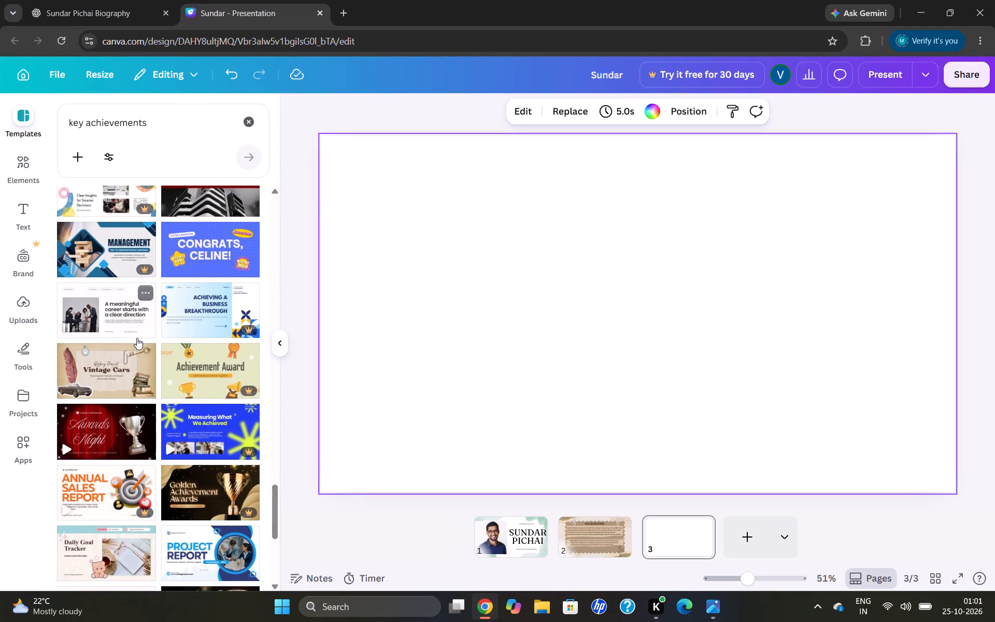
Browse further through the key achievements template results for a design that suits the blank third page.
scroll(137, 338, down, 1)
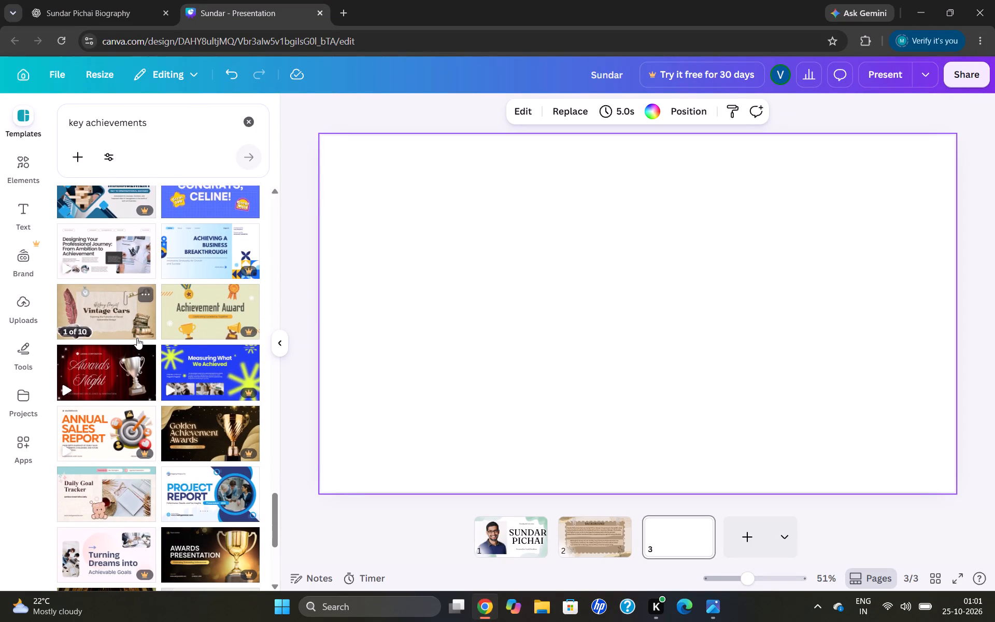
scroll(137, 338, down, 1)
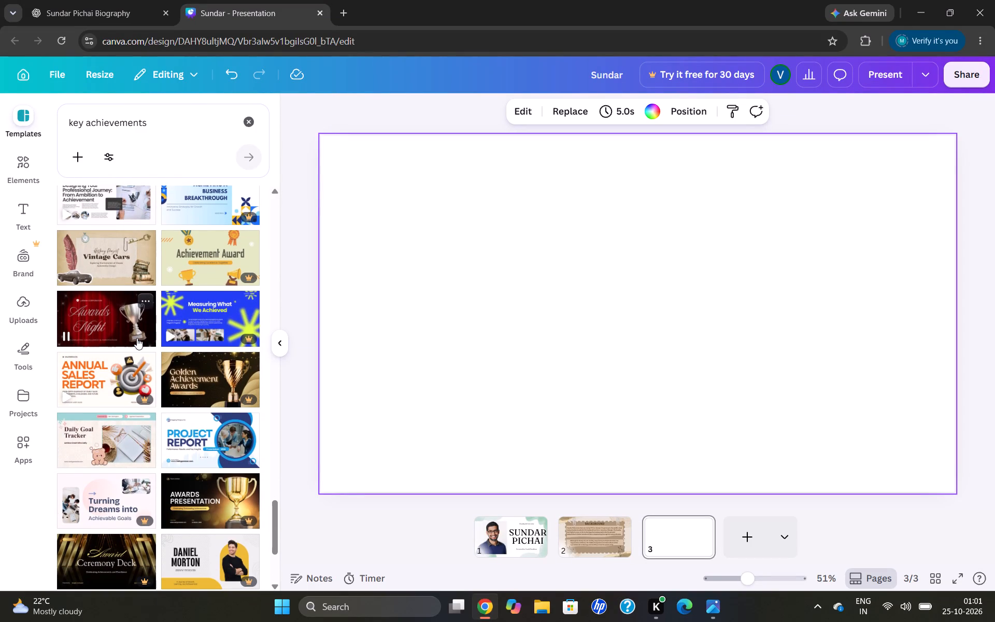
scroll(135, 330, down, 1)
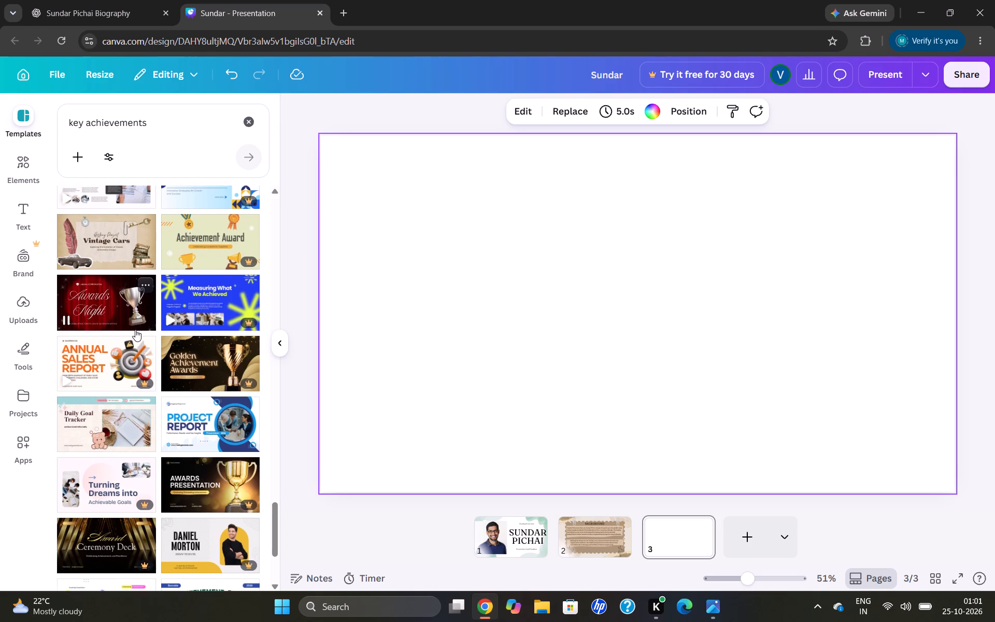
scroll(135, 330, down, 2)
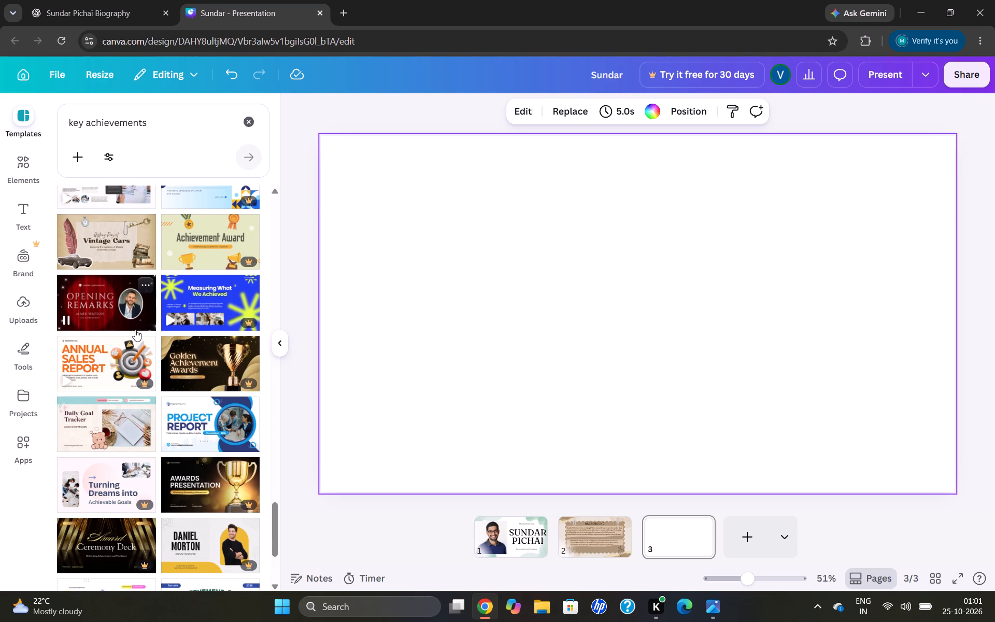
scroll(135, 330, down, 3)
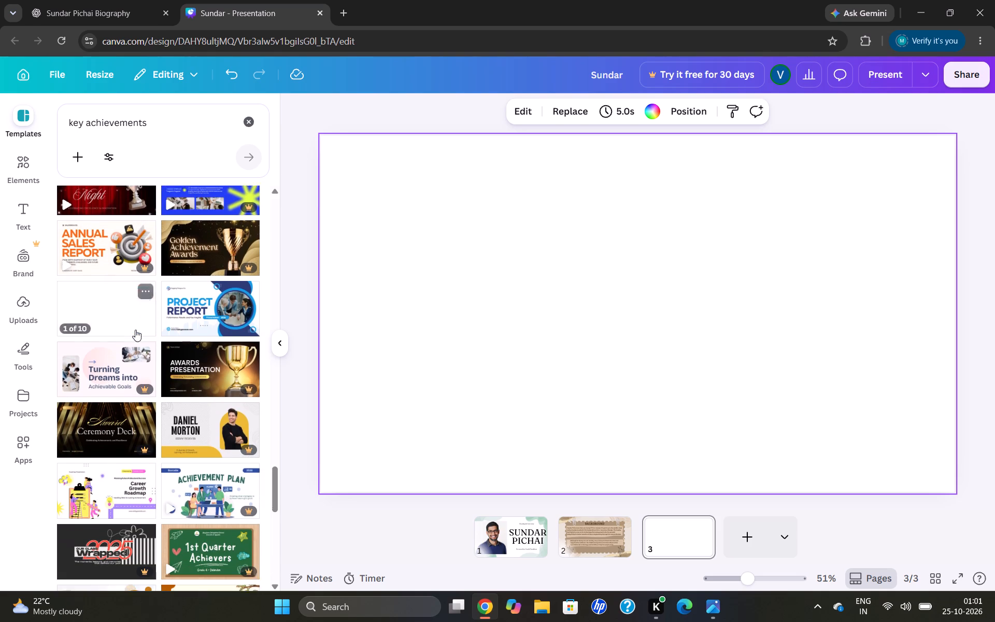
scroll(135, 330, down, 2)
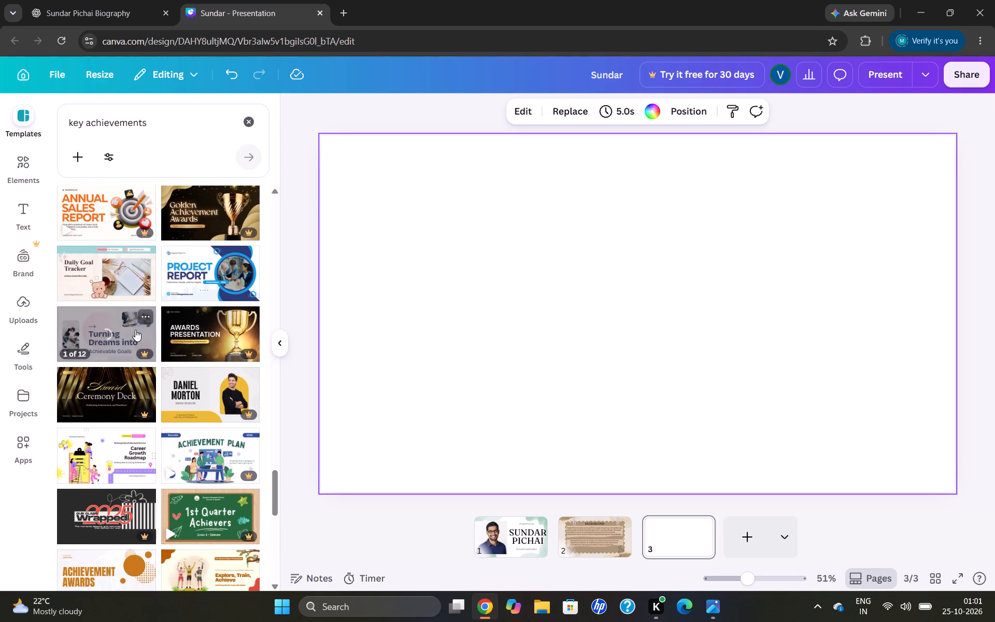
scroll(135, 330, down, 2)
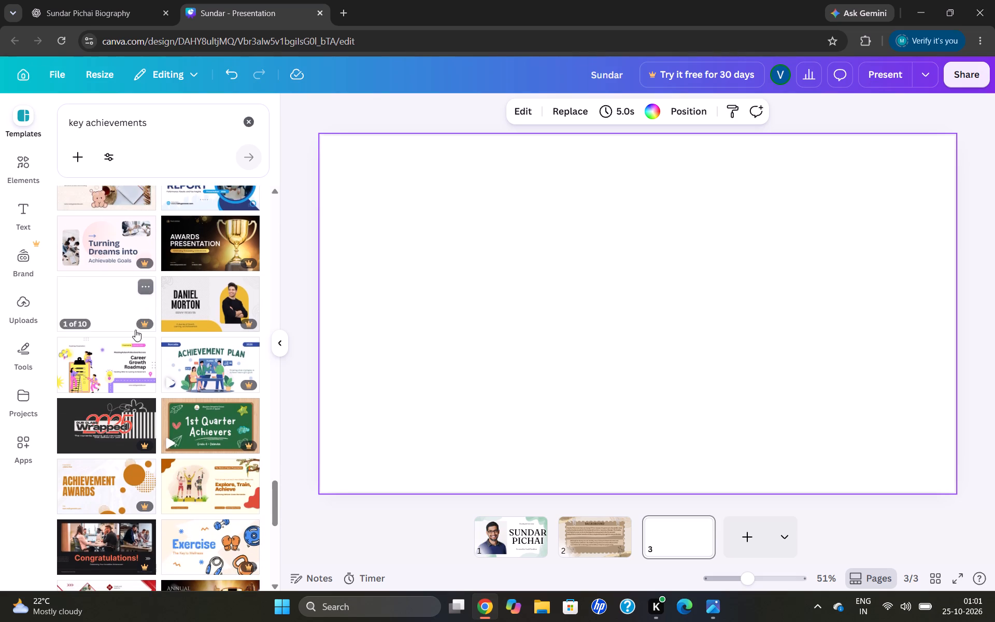
scroll(135, 330, down, 3)
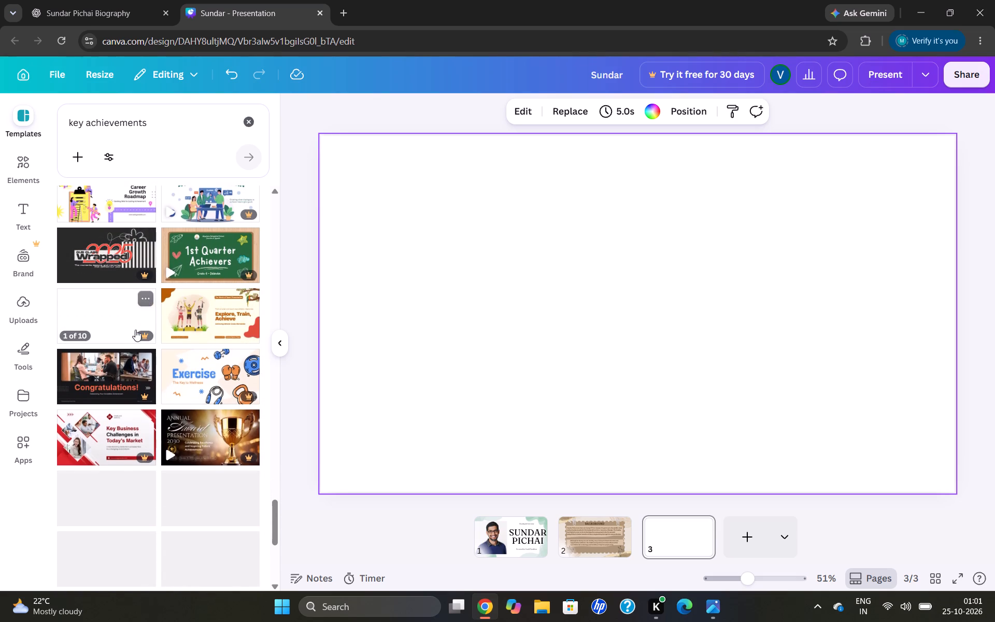
scroll(135, 330, down, 3)
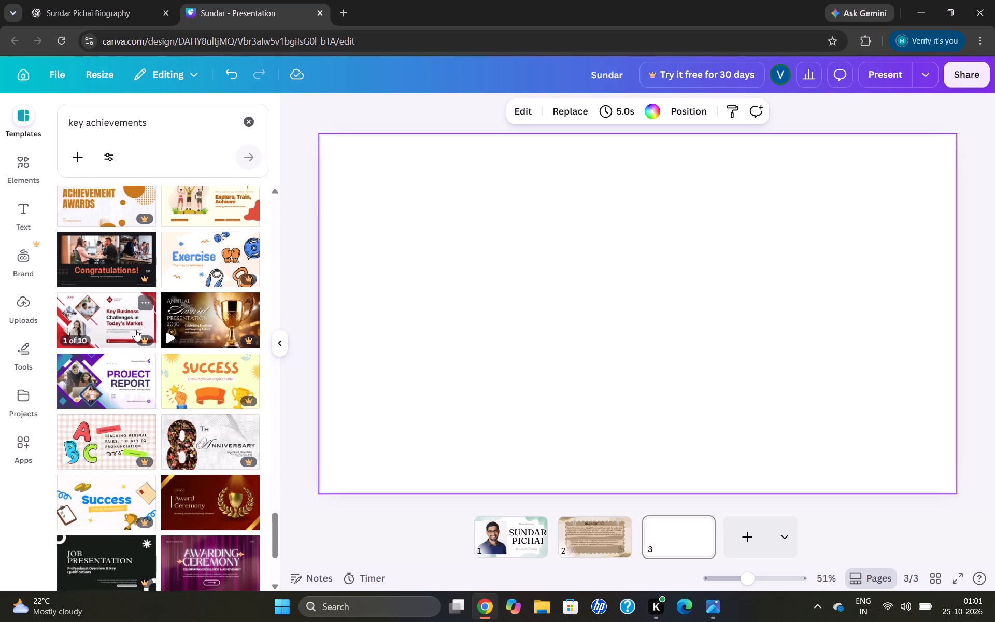
scroll(135, 330, down, 4)
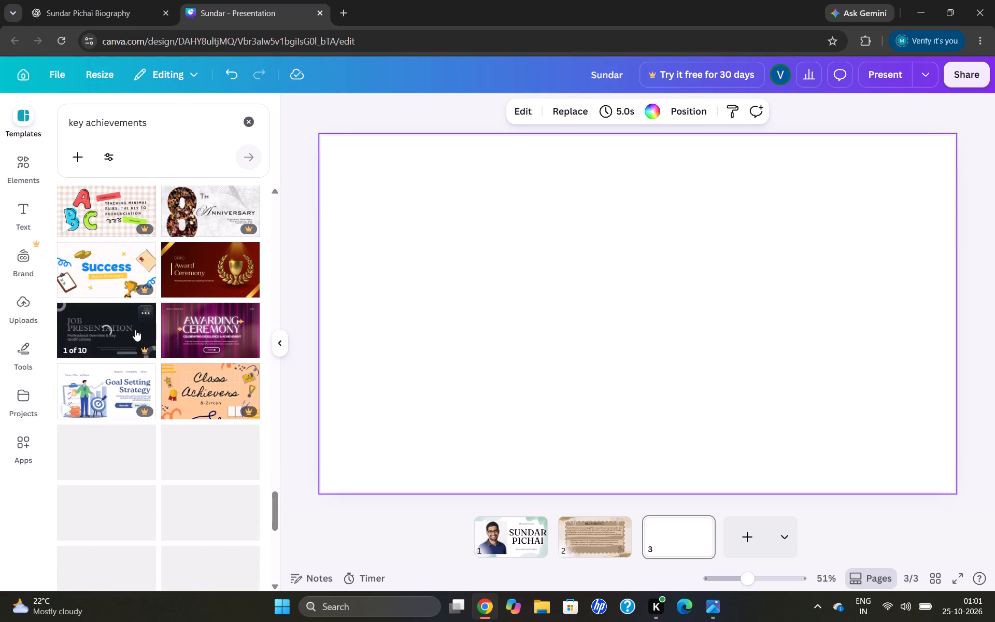
scroll(135, 330, down, 3)
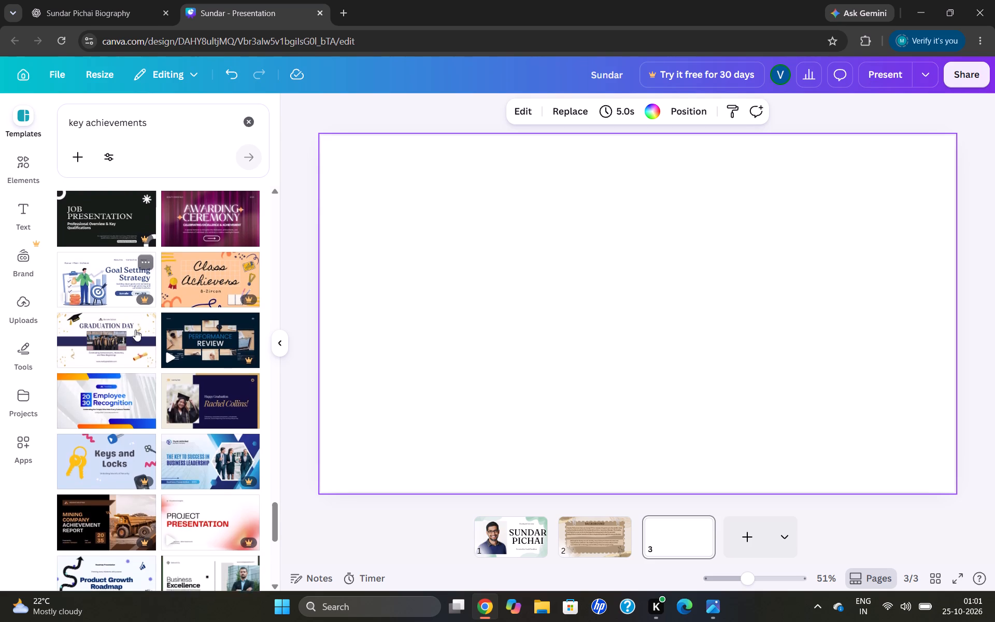
scroll(135, 330, down, 2)
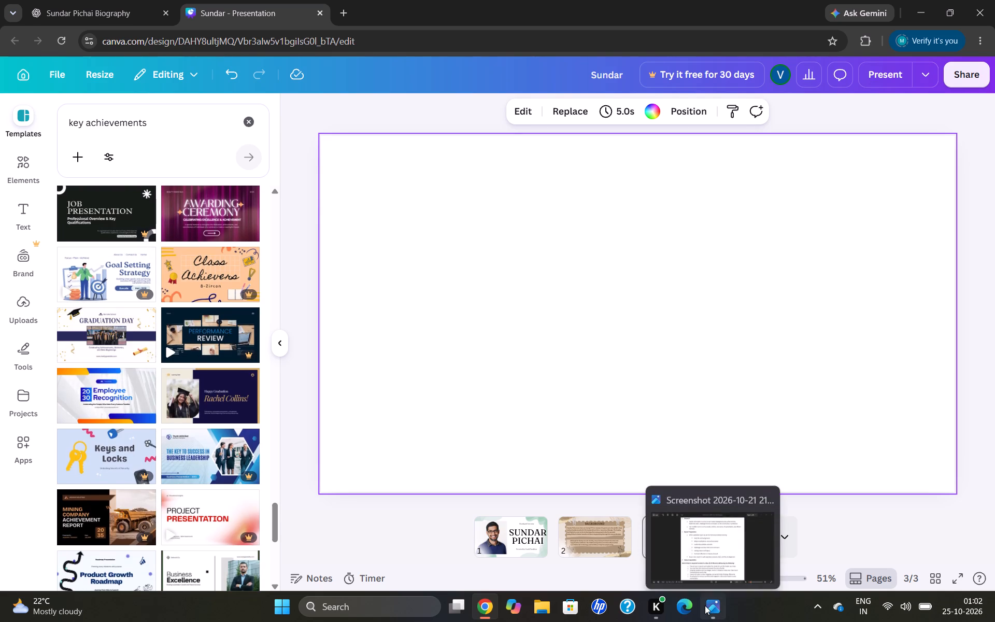
Switch to the assignment brief screenshot in the image viewer to check the topics the report must cover.
click(708, 606)
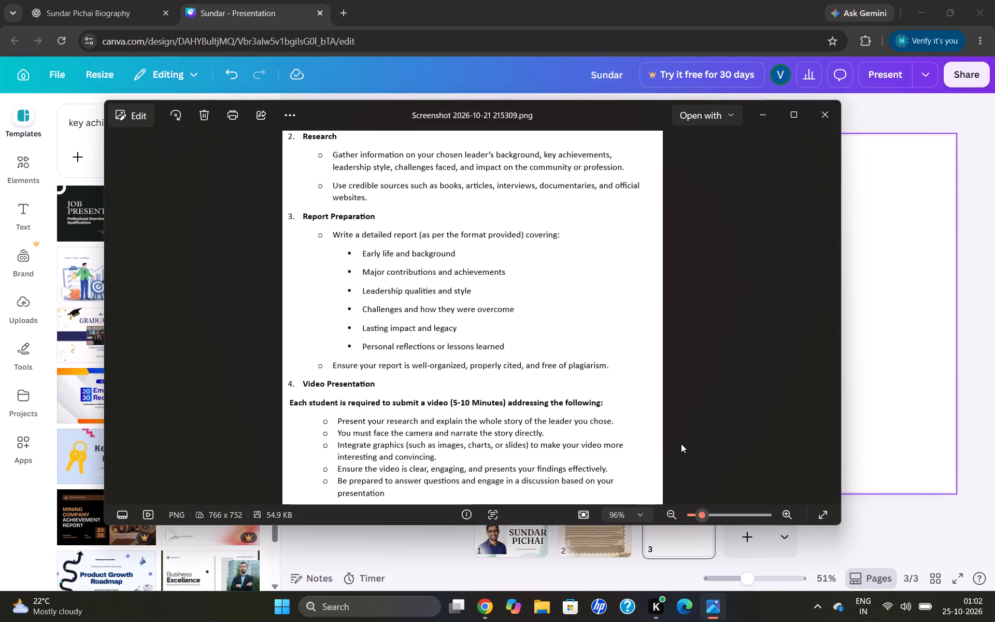
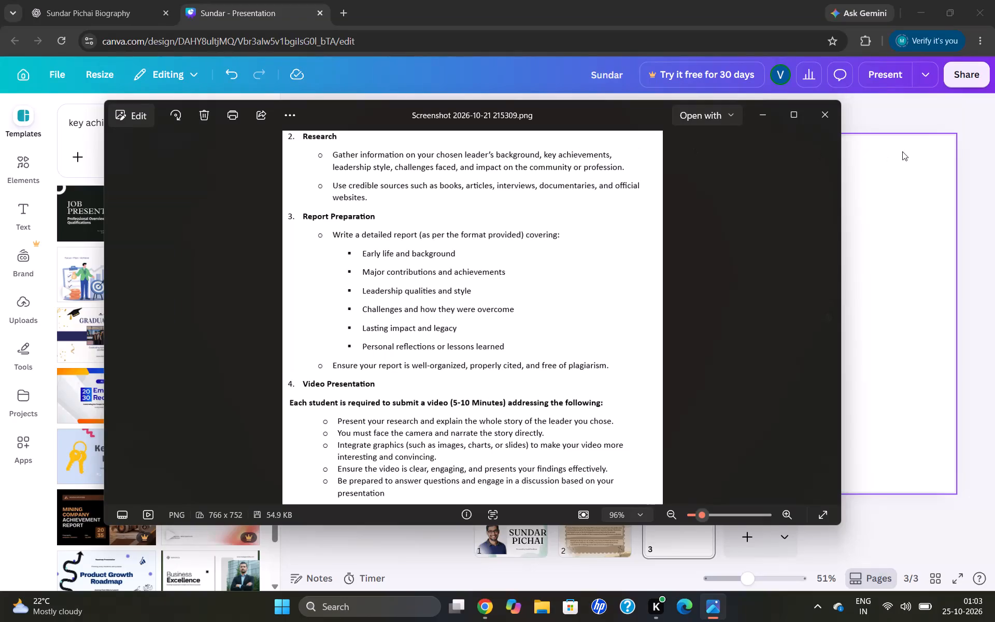
Return to the Canva presentation and look back through the key achievements template results to the start of the list.
click(884, 121)
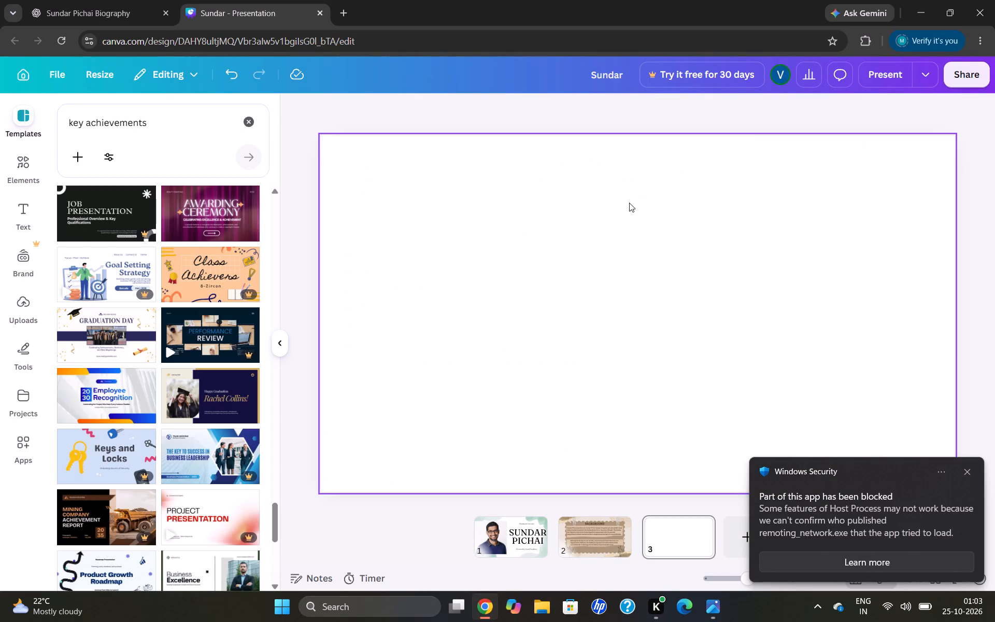
scroll(175, 249, up, 6)
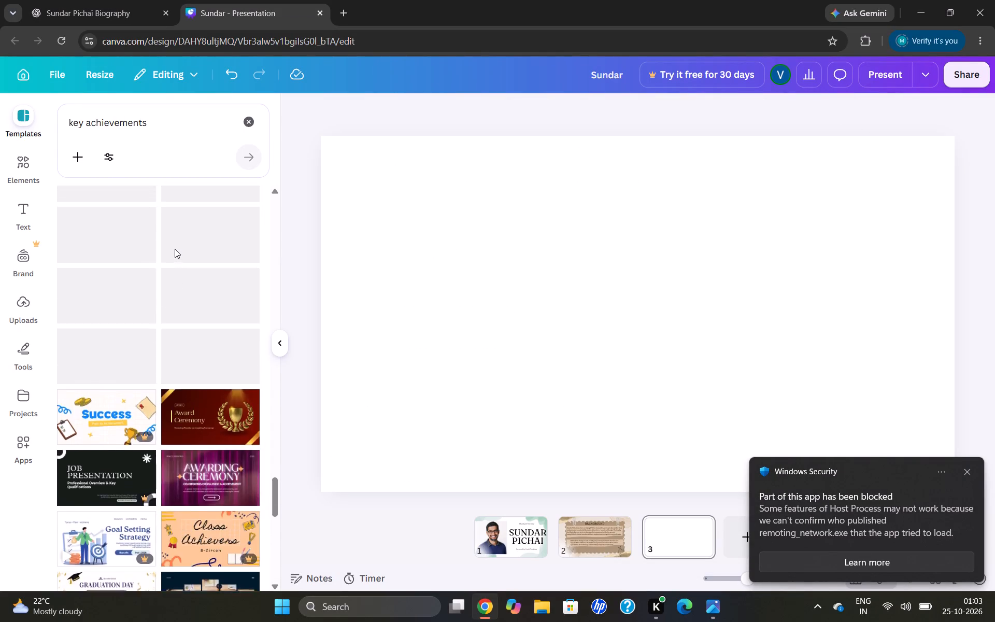
scroll(175, 249, up, 3)
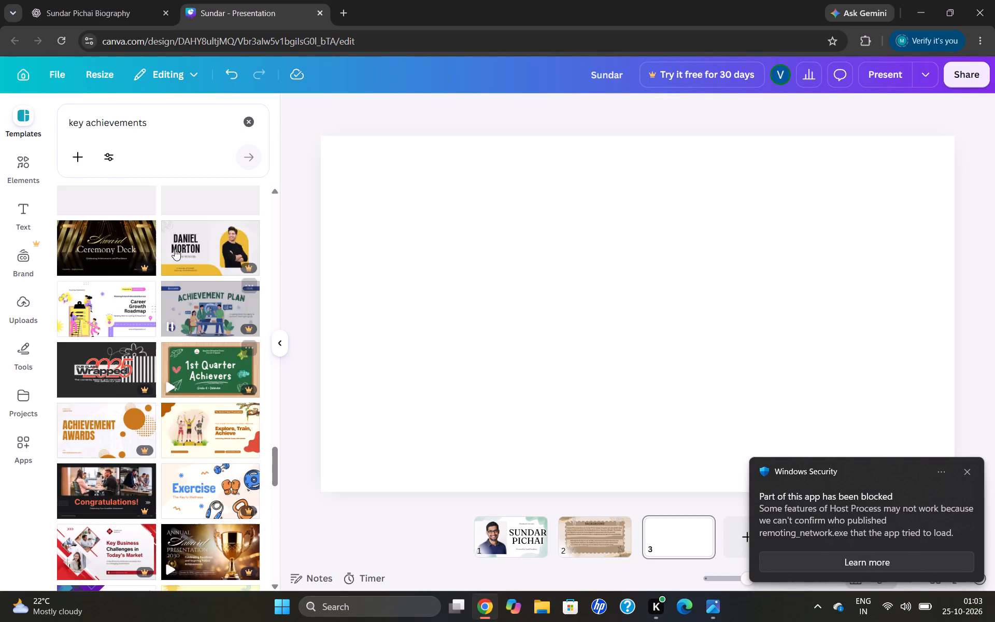
scroll(175, 249, up, 6)
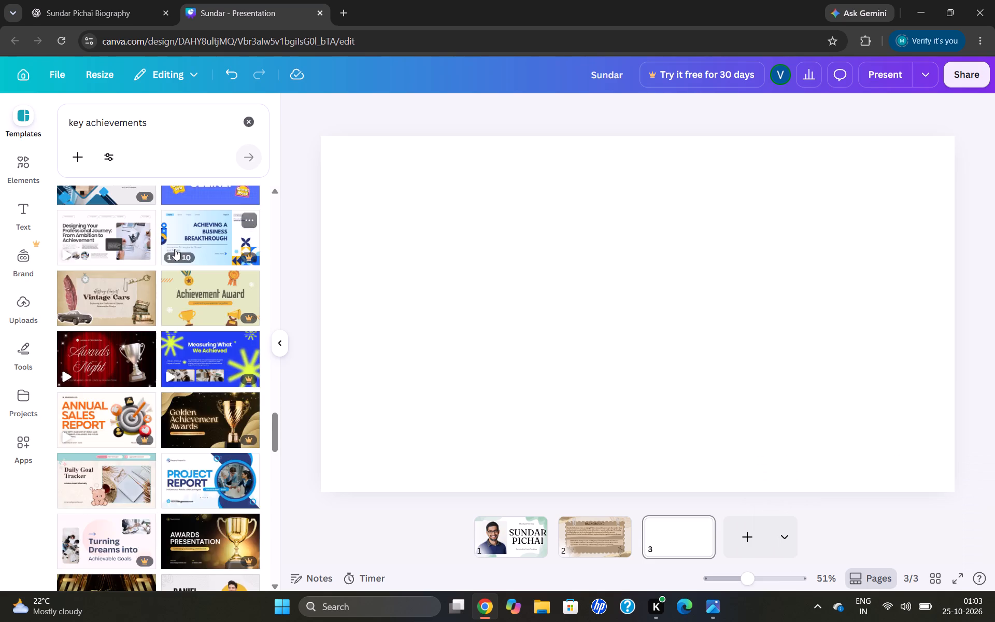
scroll(175, 249, up, 8)
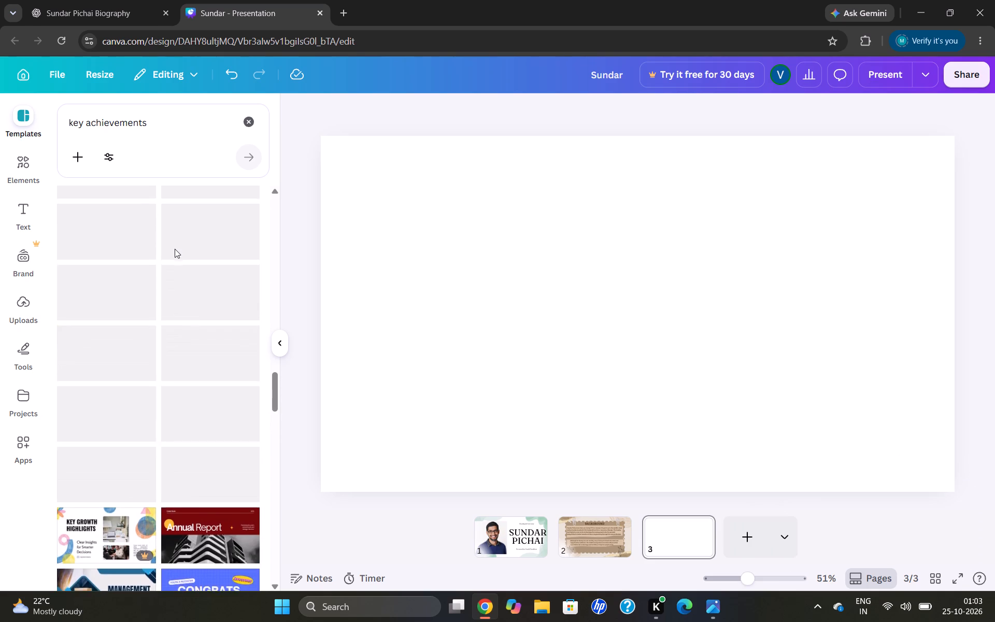
scroll(175, 249, up, 1)
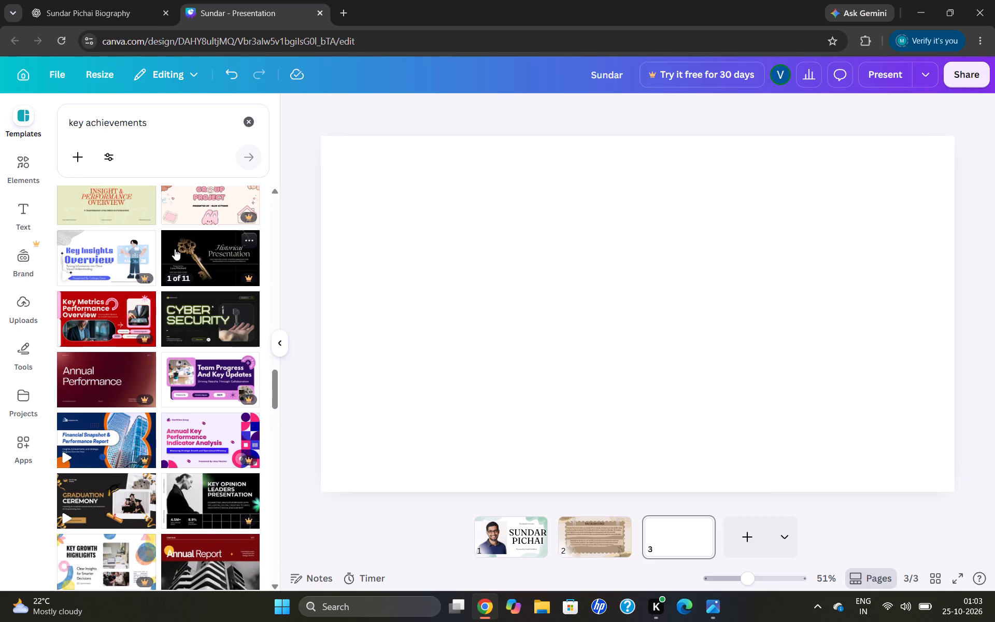
scroll(175, 249, up, 10)
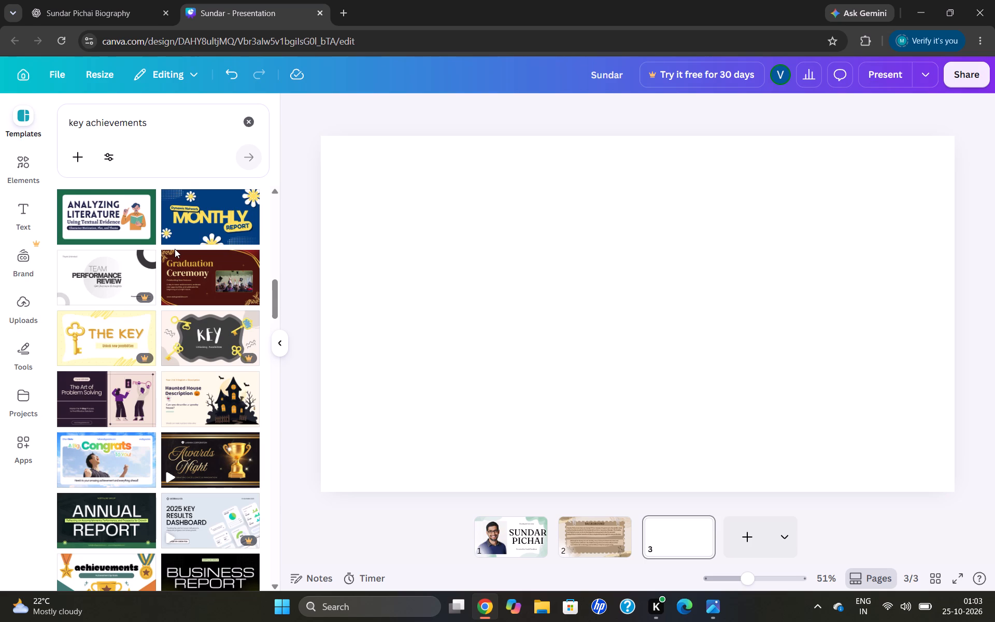
scroll(175, 249, up, 6)
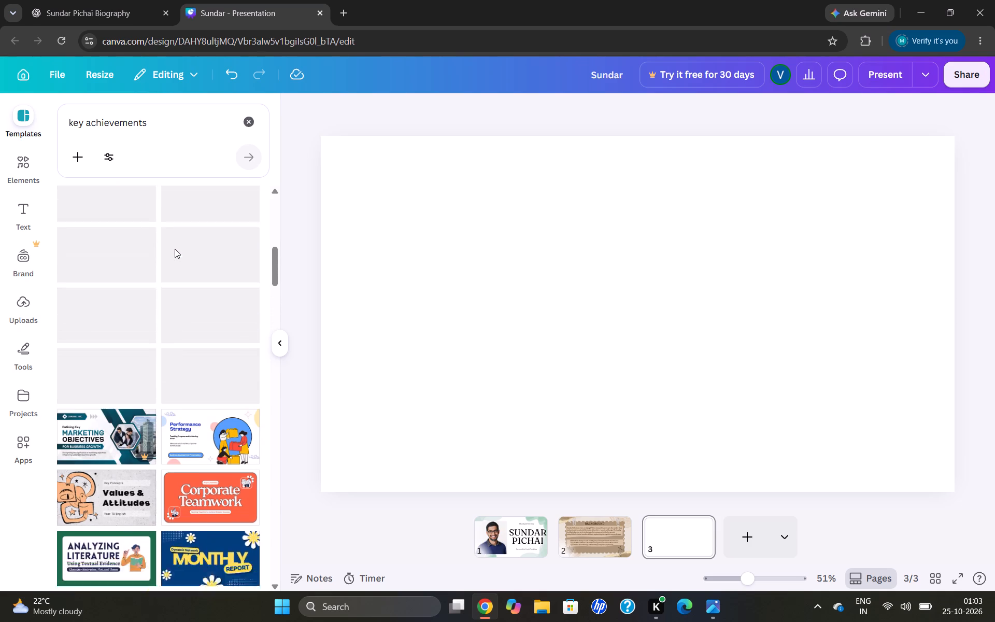
scroll(175, 249, up, 8)
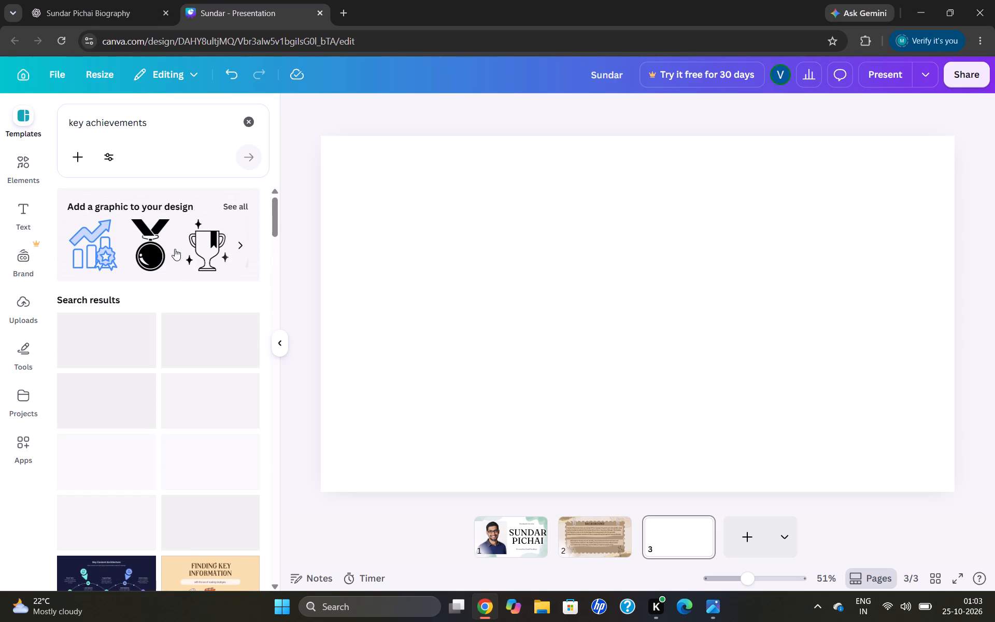
scroll(175, 249, up, 1)
Examine the first key achievements template results and their page previews for a design that suits the blank third page.
scroll(175, 249, down, 3)
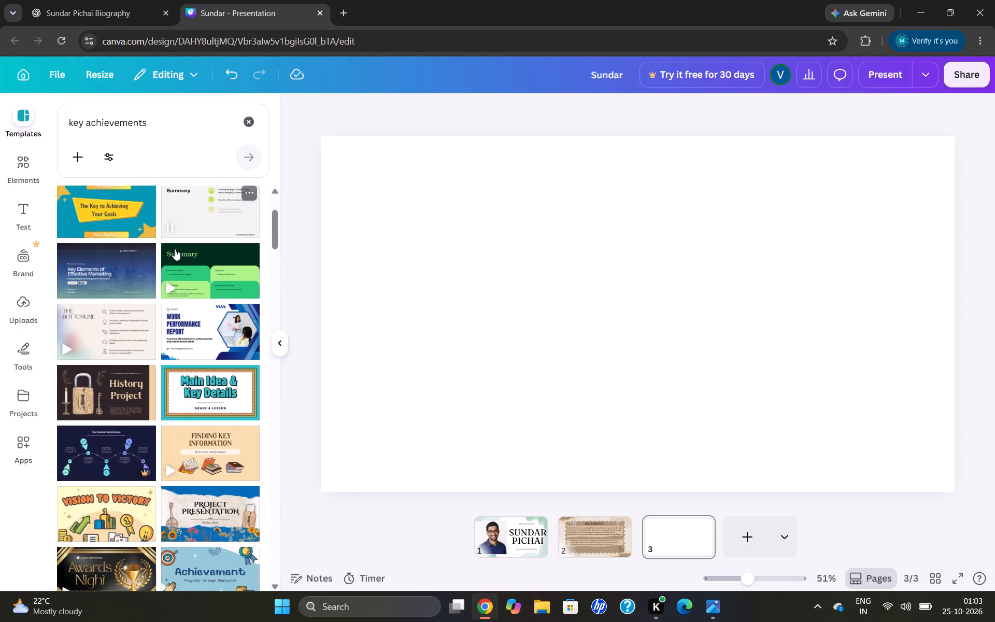
scroll(175, 249, down, 1)
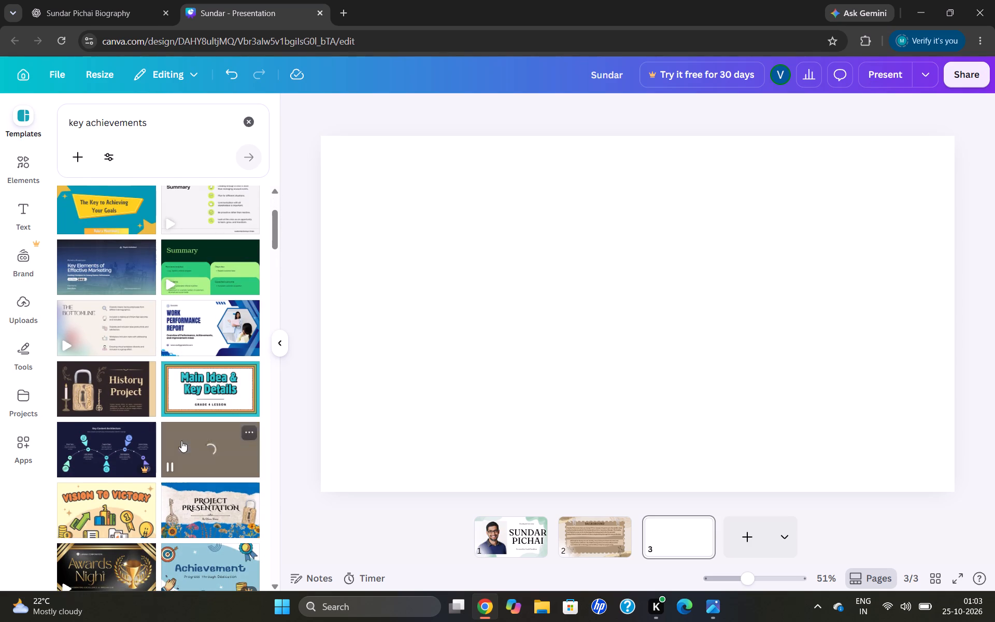
scroll(204, 395, down, 1)
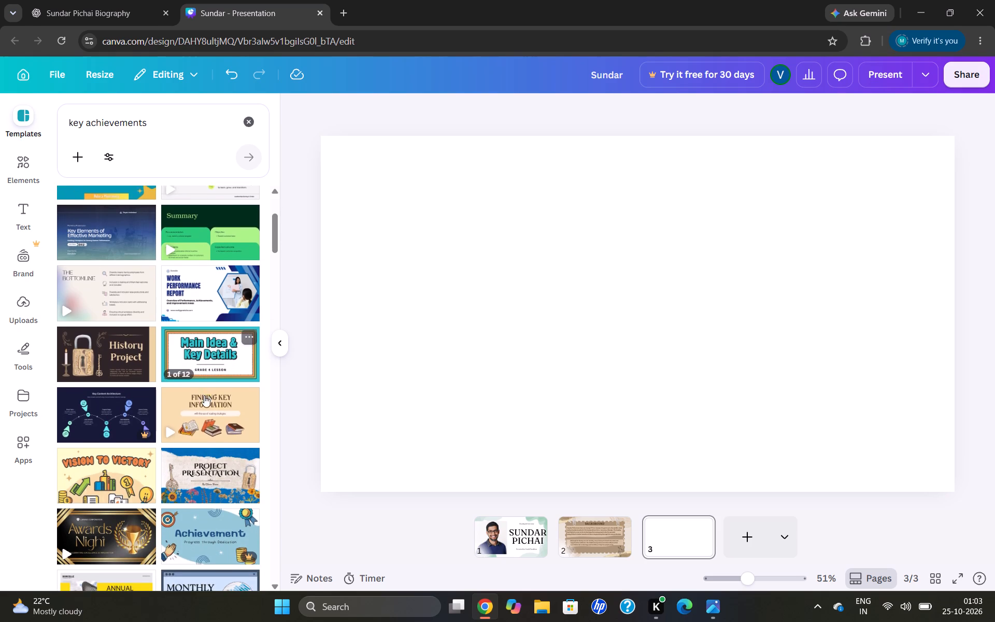
scroll(204, 395, down, 1)
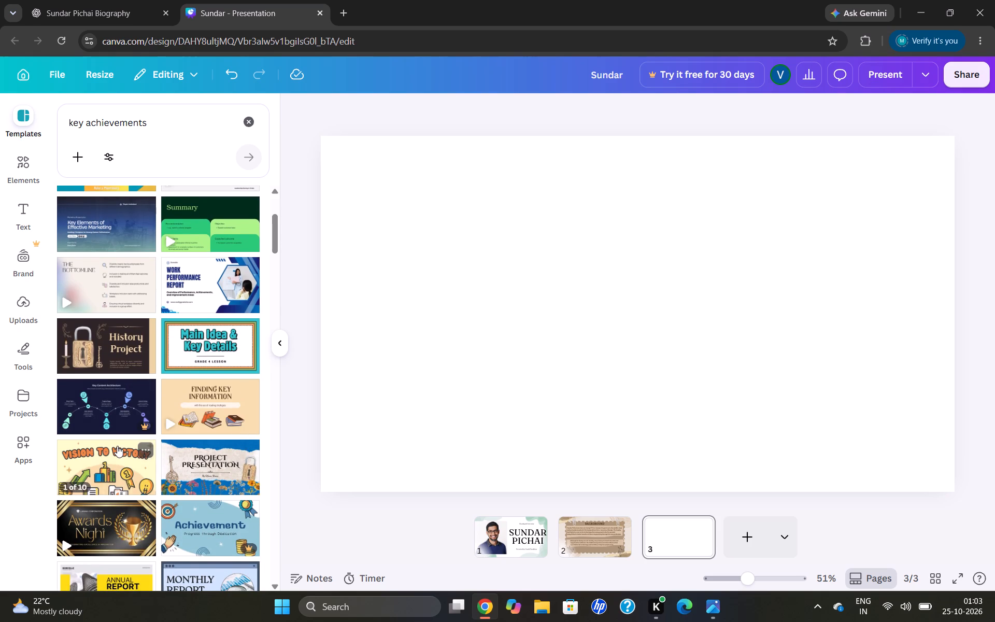
scroll(209, 450, down, 1)
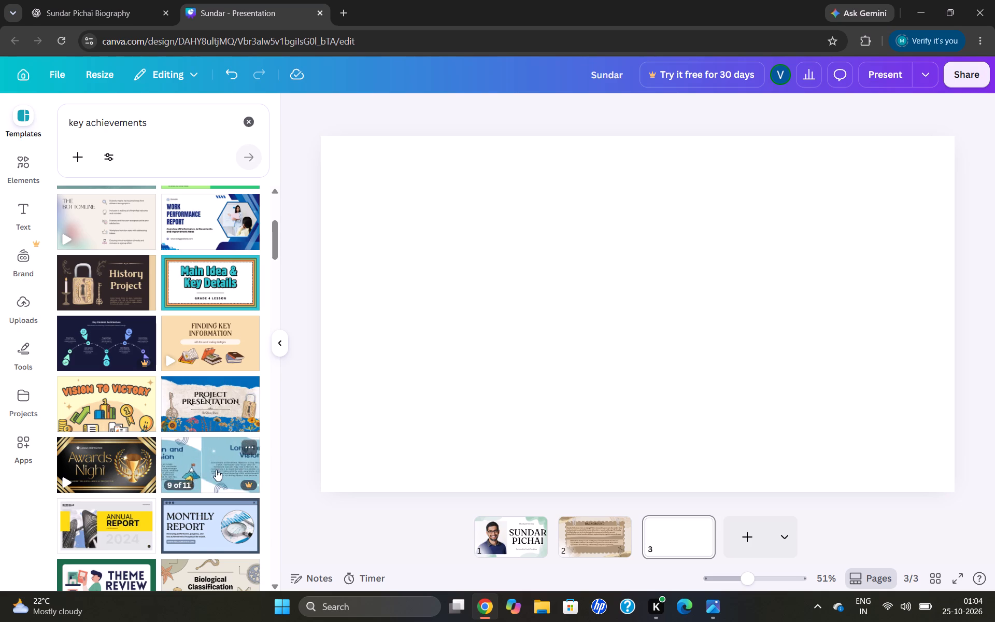
scroll(216, 462, down, 1)
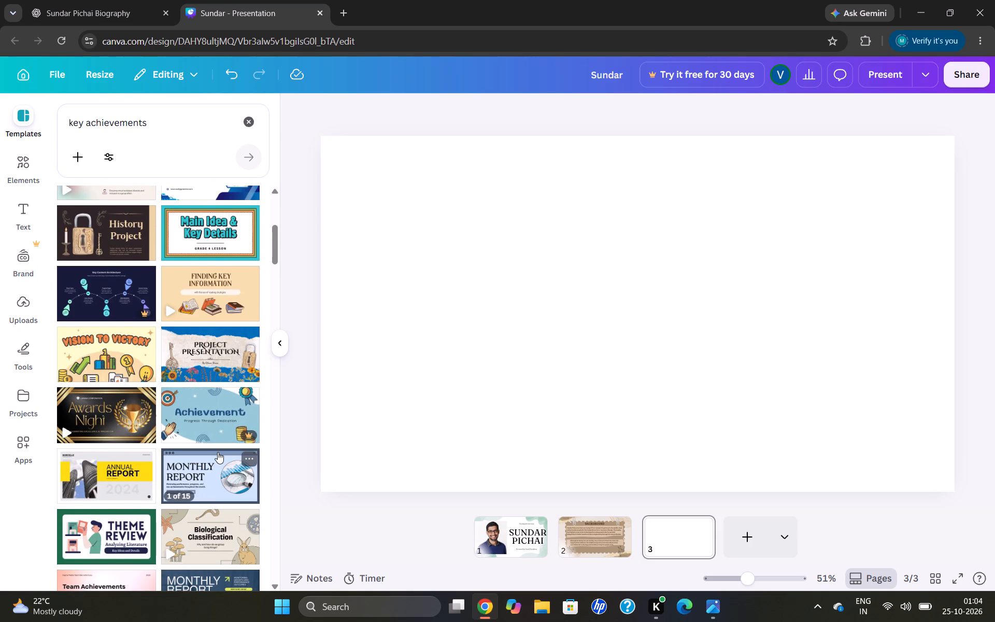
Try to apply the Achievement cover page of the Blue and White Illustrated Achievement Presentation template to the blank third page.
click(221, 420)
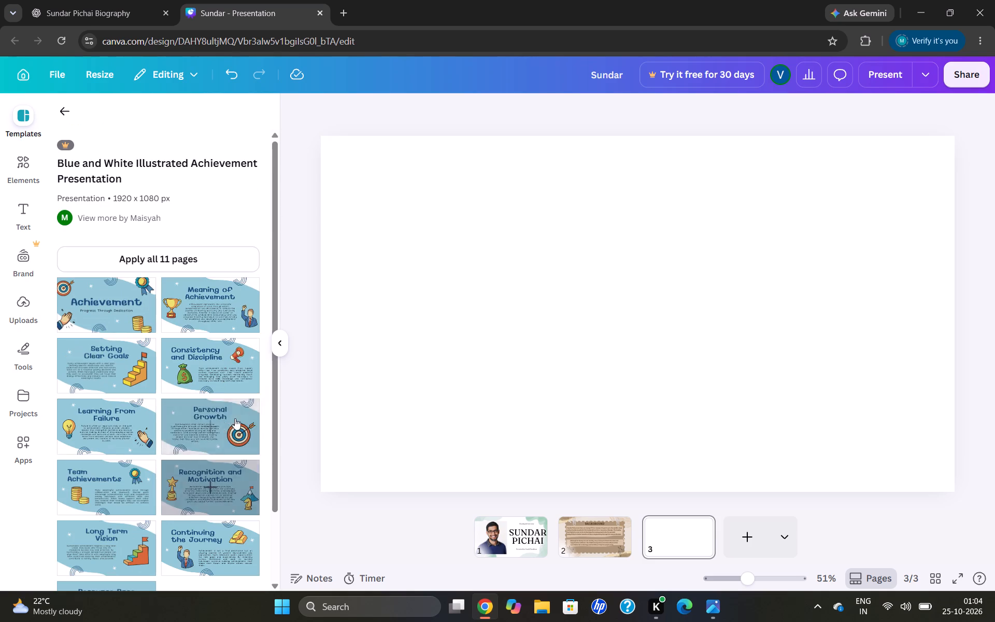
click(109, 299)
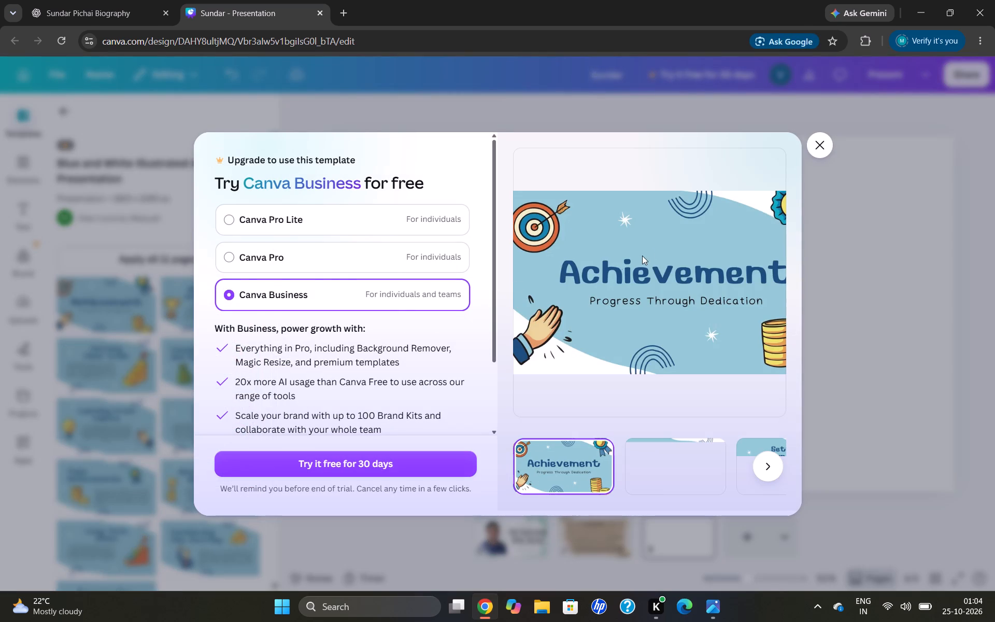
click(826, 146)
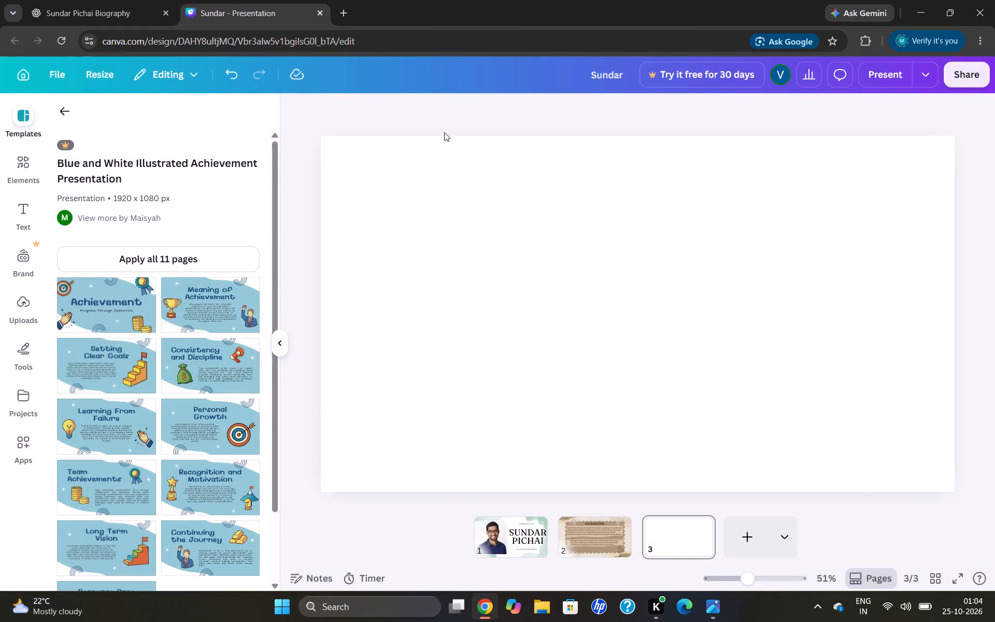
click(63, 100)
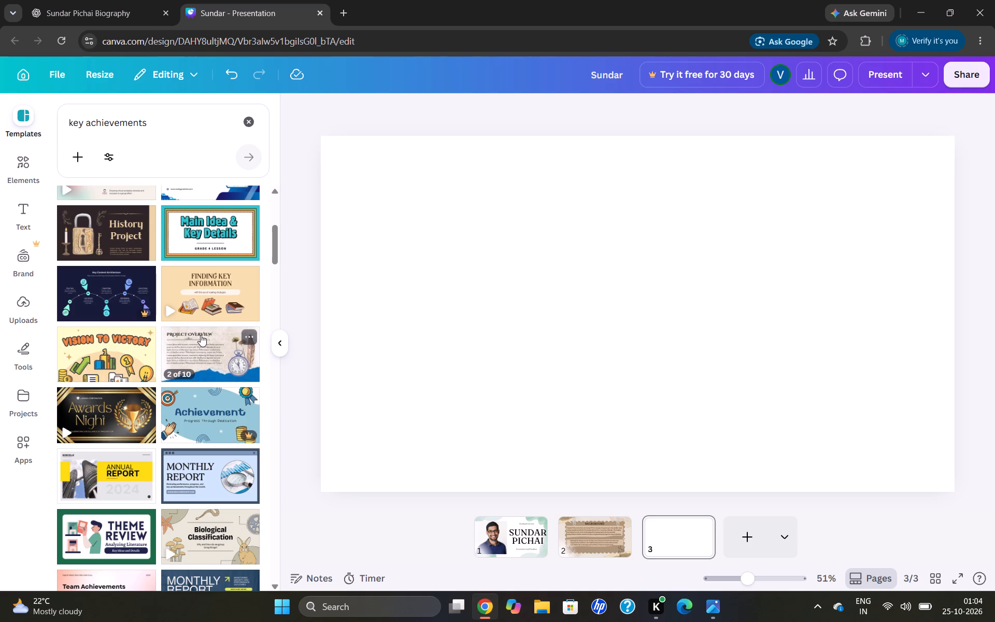
scroll(201, 335, up, 3)
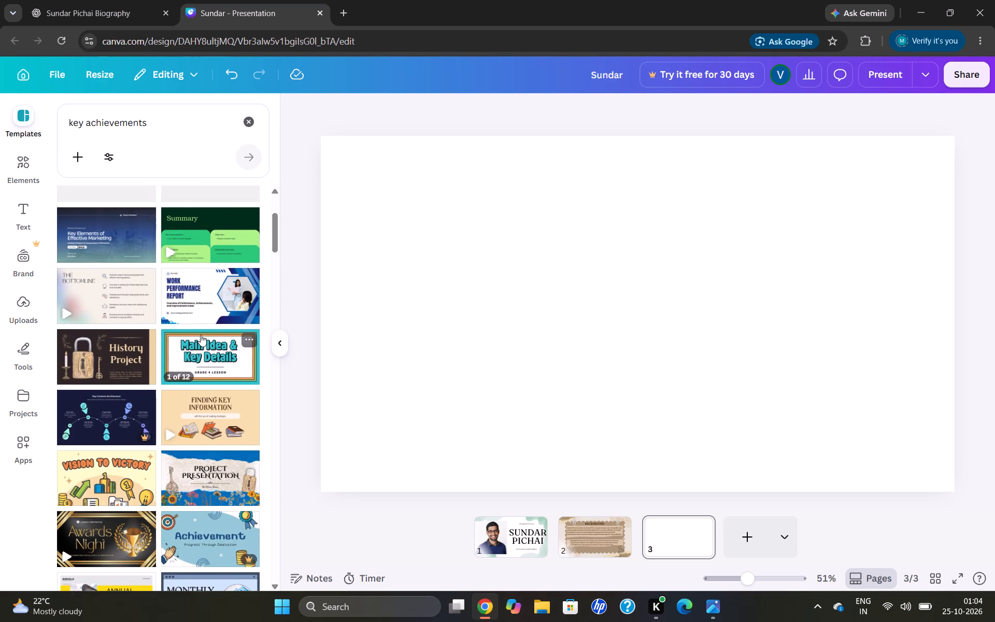
scroll(202, 288, up, 2)
scroll(202, 288, down, 1)
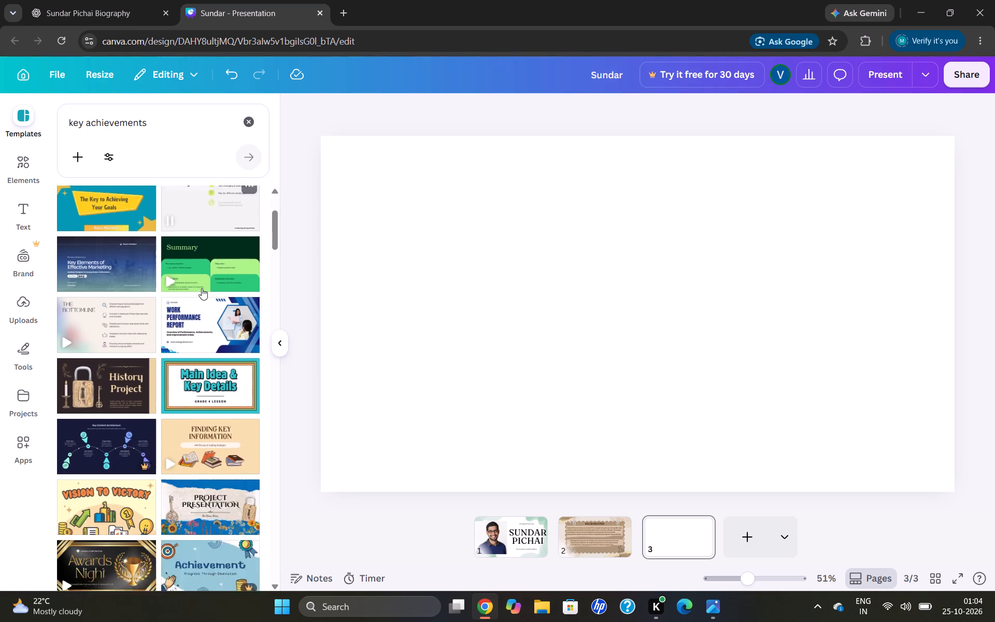
scroll(202, 288, down, 3)
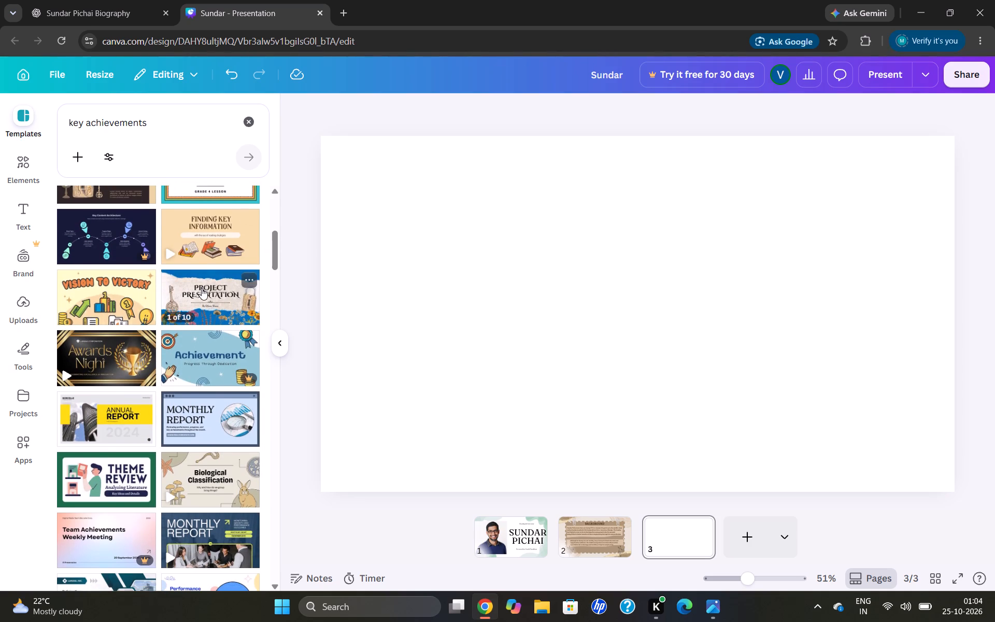
scroll(101, 291, down, 1)
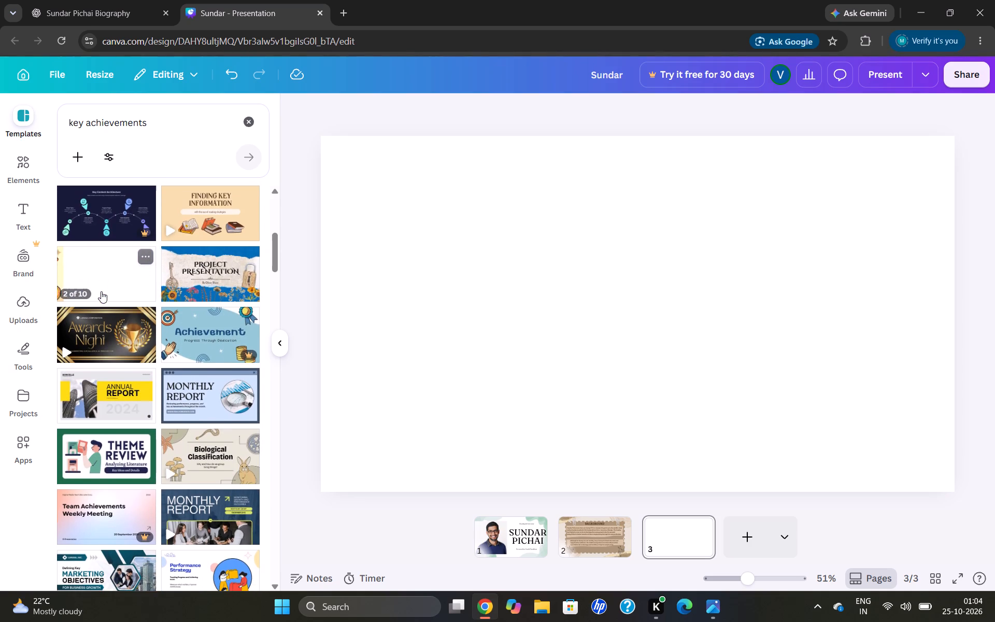
scroll(101, 291, down, 5)
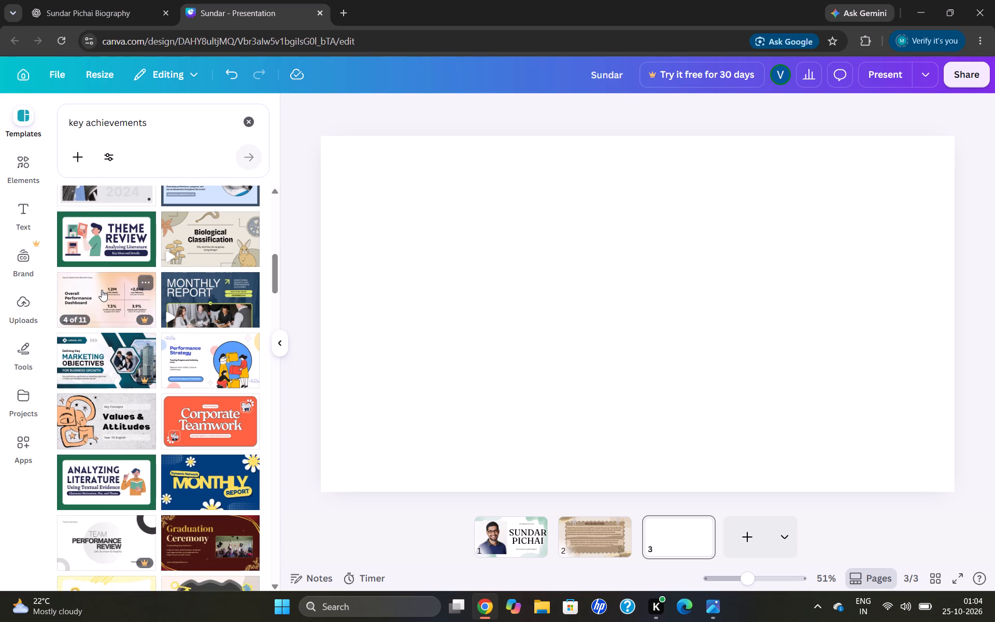
scroll(102, 290, down, 1)
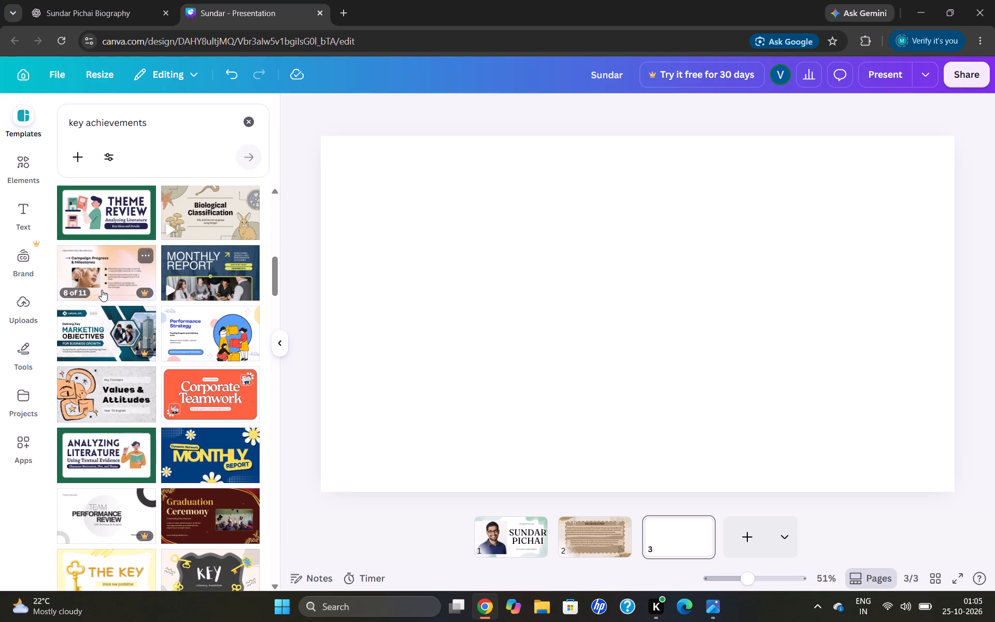
scroll(102, 290, down, 1)
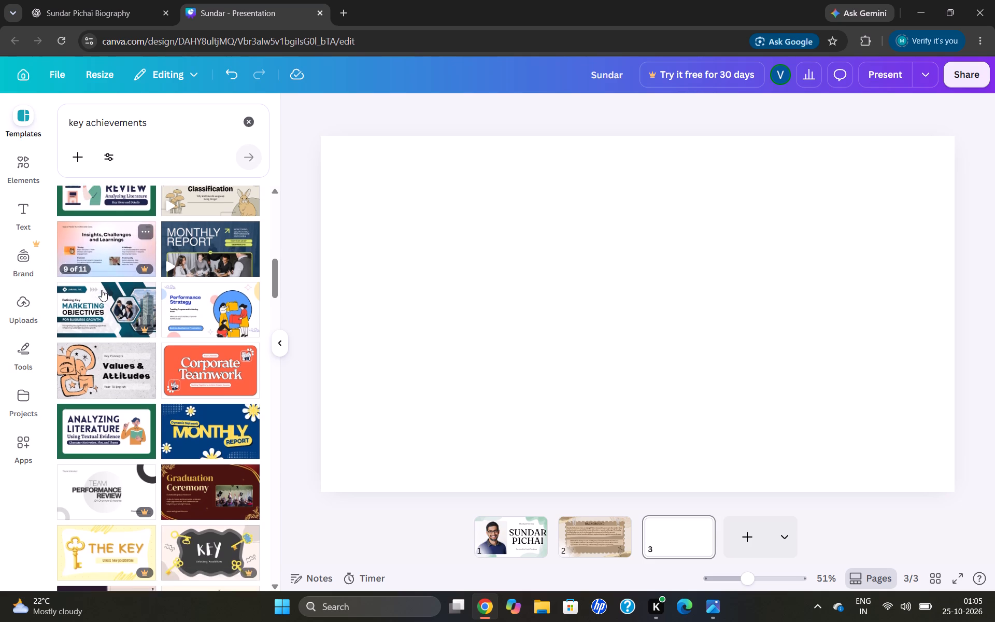
scroll(102, 290, down, 3)
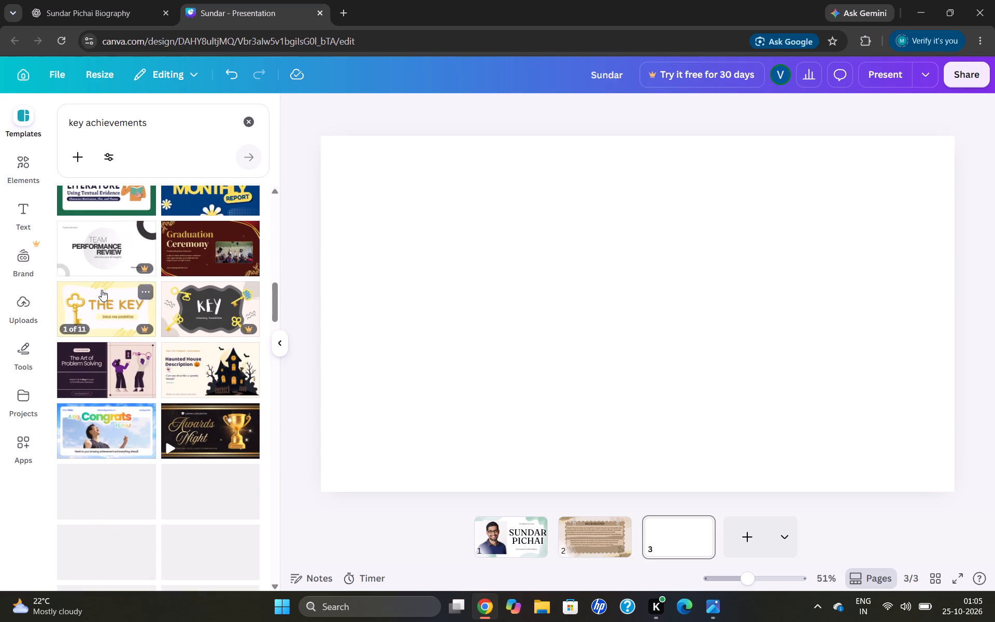
scroll(102, 290, down, 1)
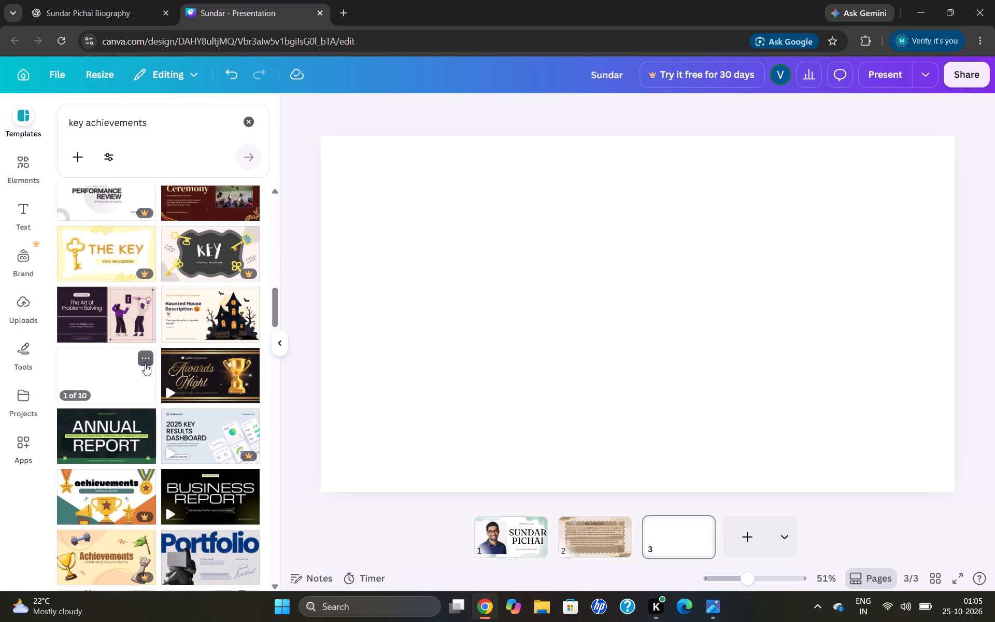
scroll(145, 364, down, 4)
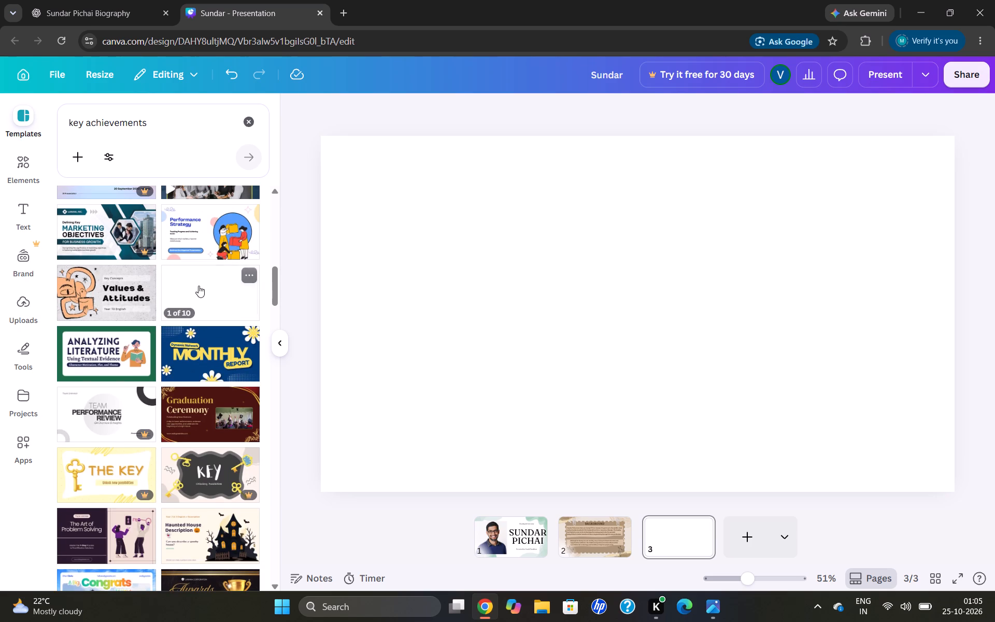
scroll(198, 286, up, 4)
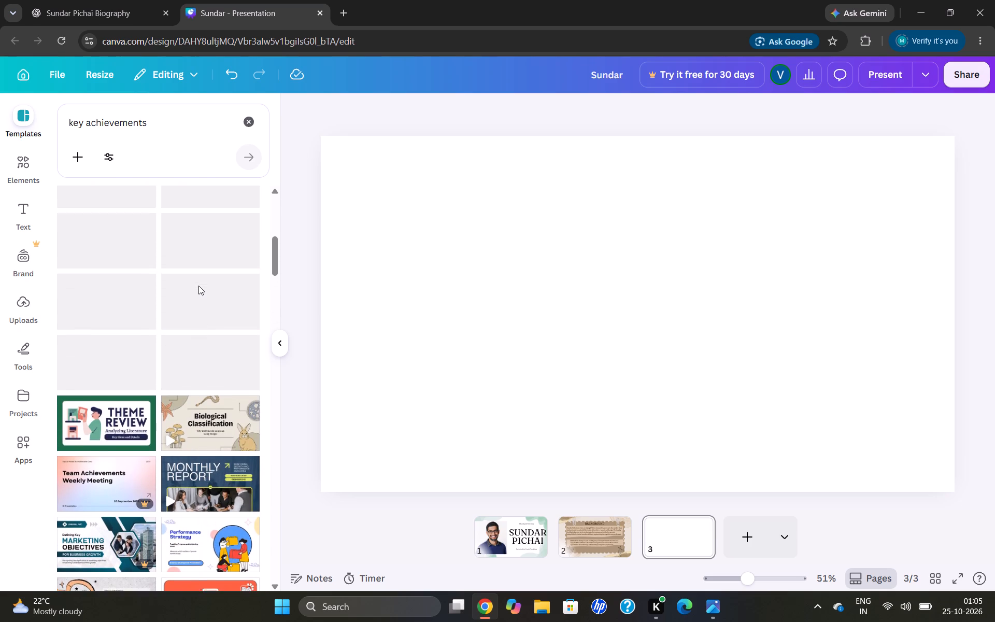
scroll(198, 286, up, 2)
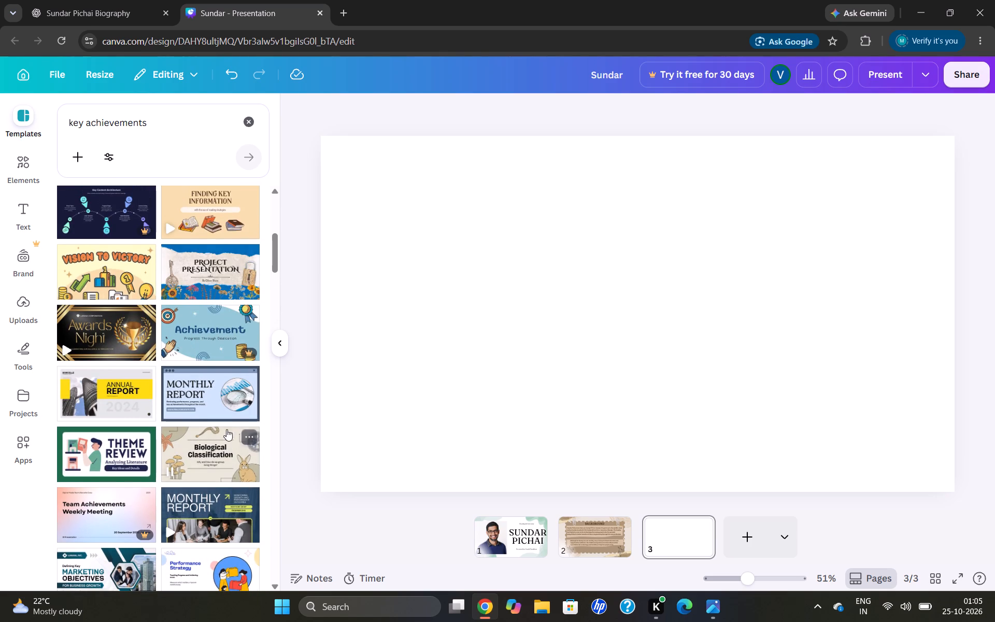
scroll(190, 282, up, 3)
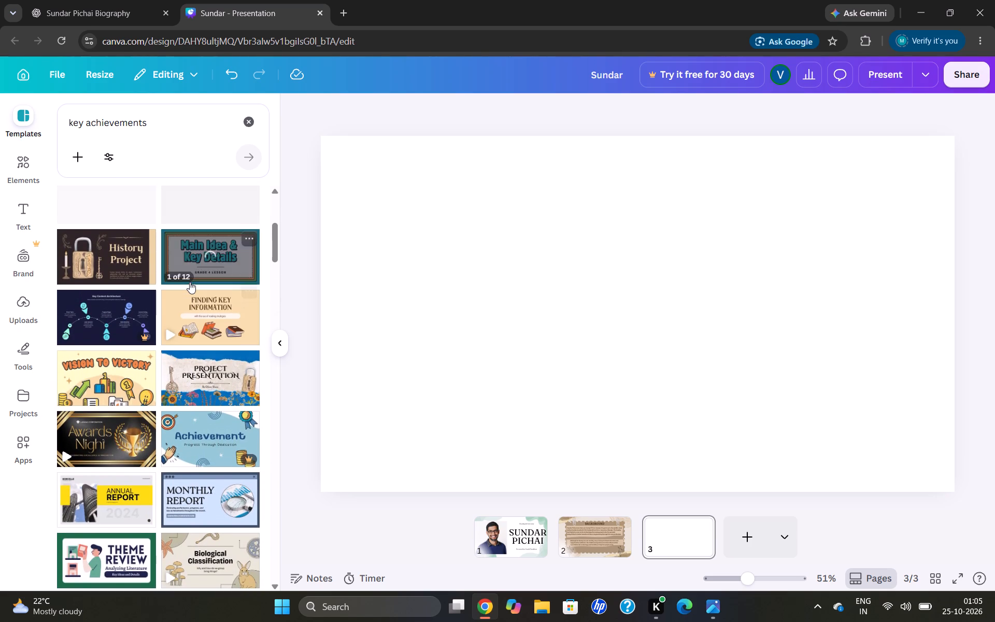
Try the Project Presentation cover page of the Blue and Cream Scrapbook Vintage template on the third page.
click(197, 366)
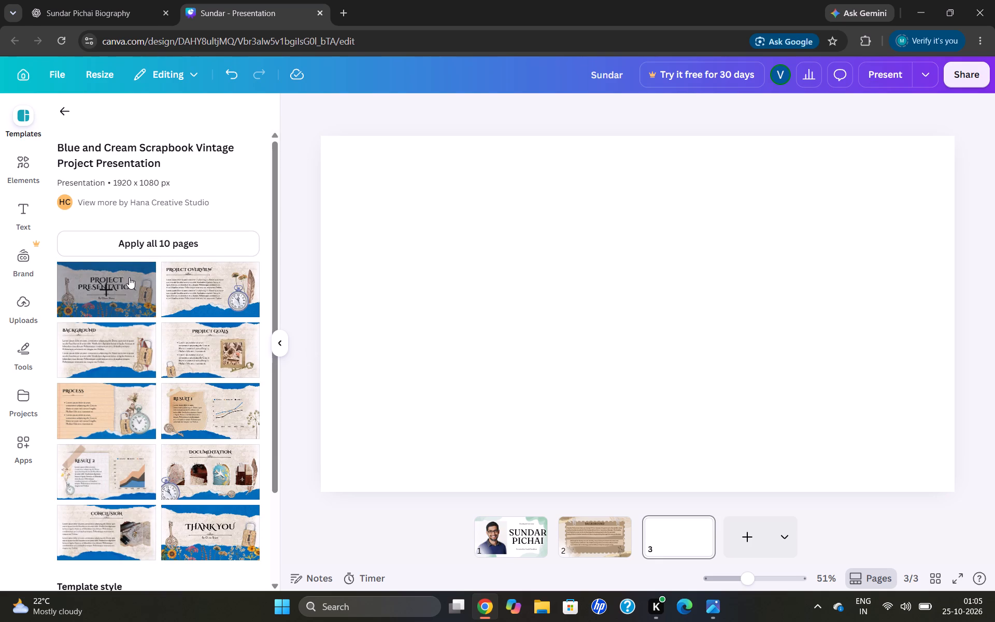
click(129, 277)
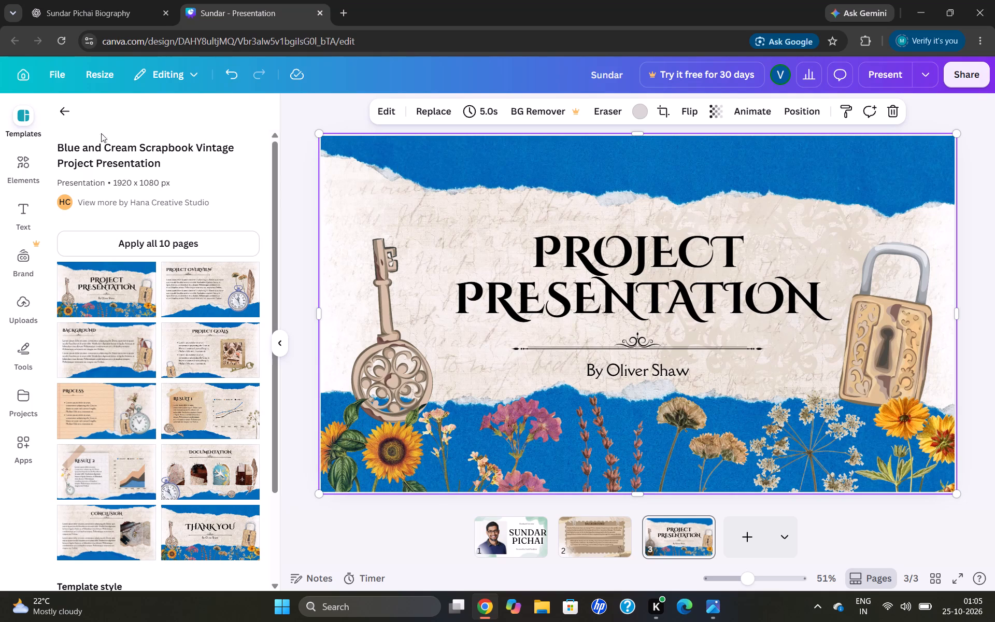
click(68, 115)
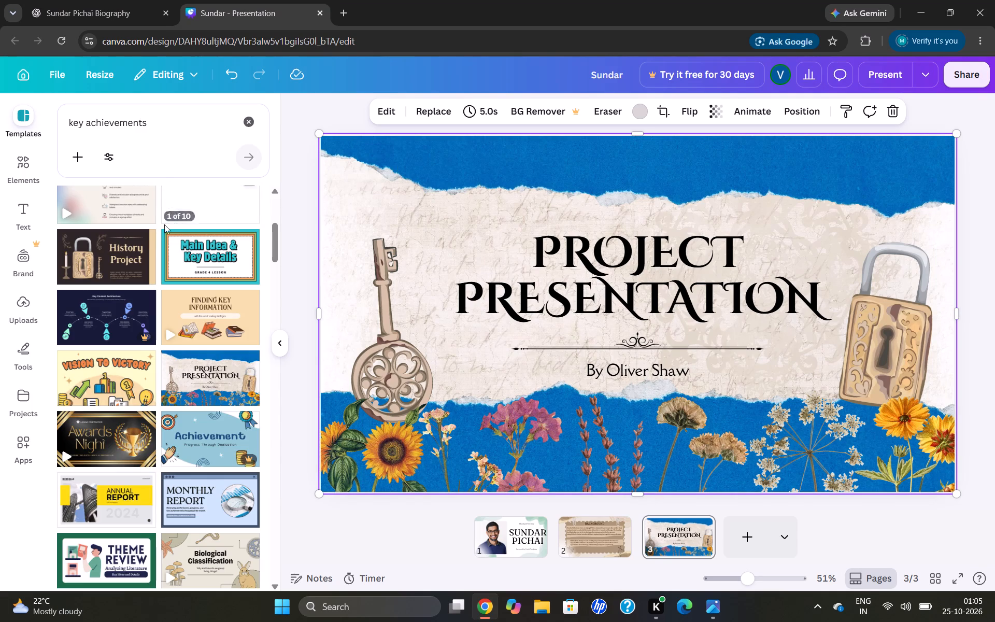
Check the page previews of the Brown and Beige Vintage History Project template.
click(122, 241)
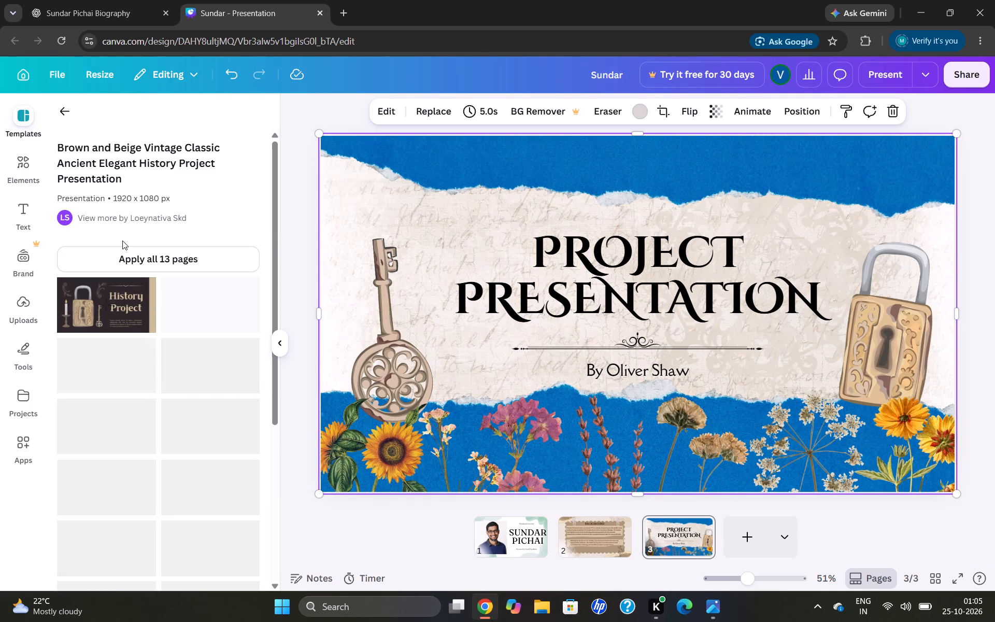
click(62, 112)
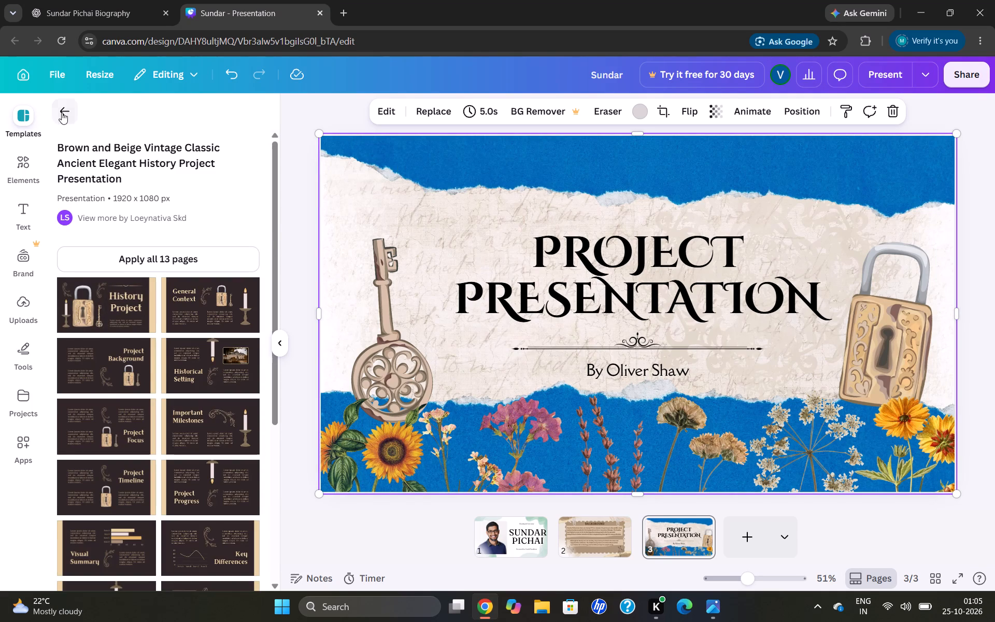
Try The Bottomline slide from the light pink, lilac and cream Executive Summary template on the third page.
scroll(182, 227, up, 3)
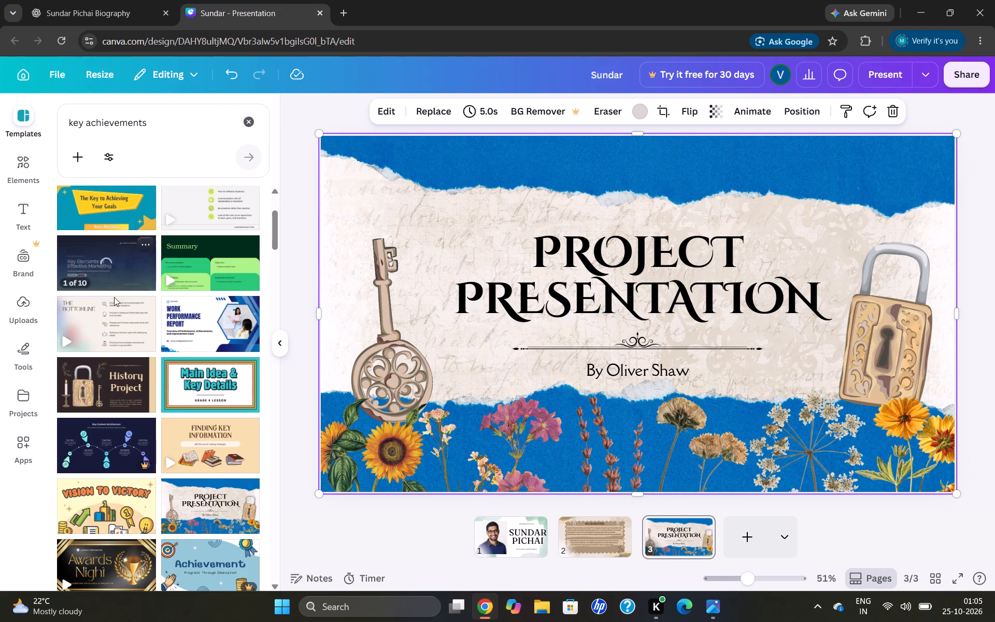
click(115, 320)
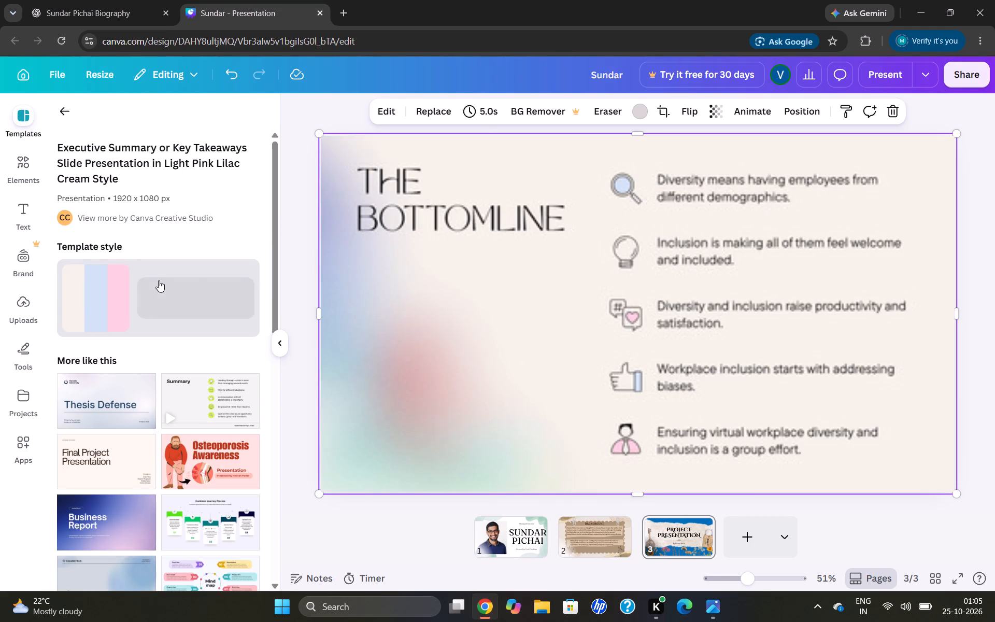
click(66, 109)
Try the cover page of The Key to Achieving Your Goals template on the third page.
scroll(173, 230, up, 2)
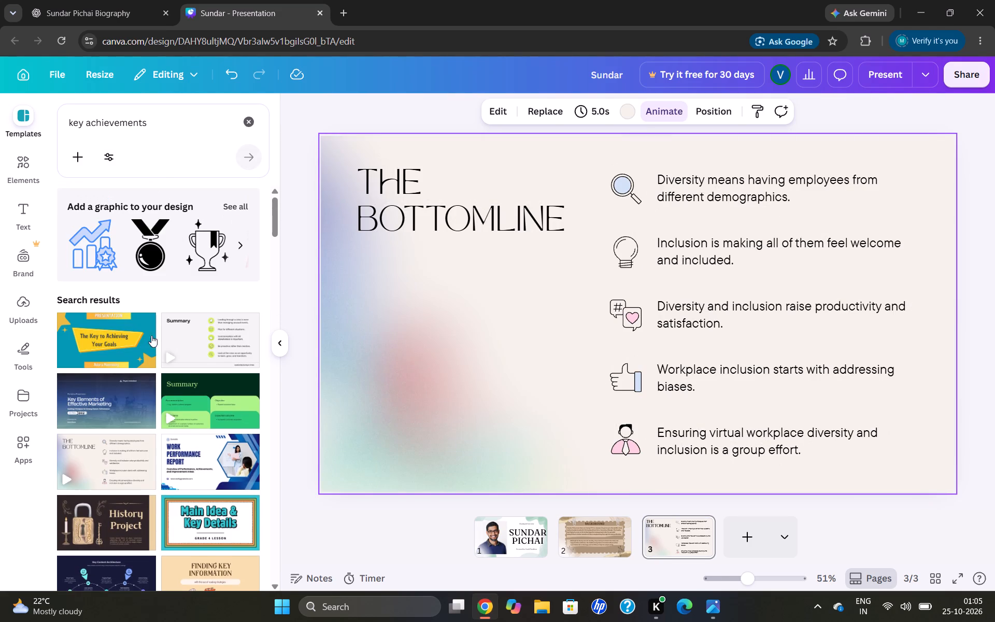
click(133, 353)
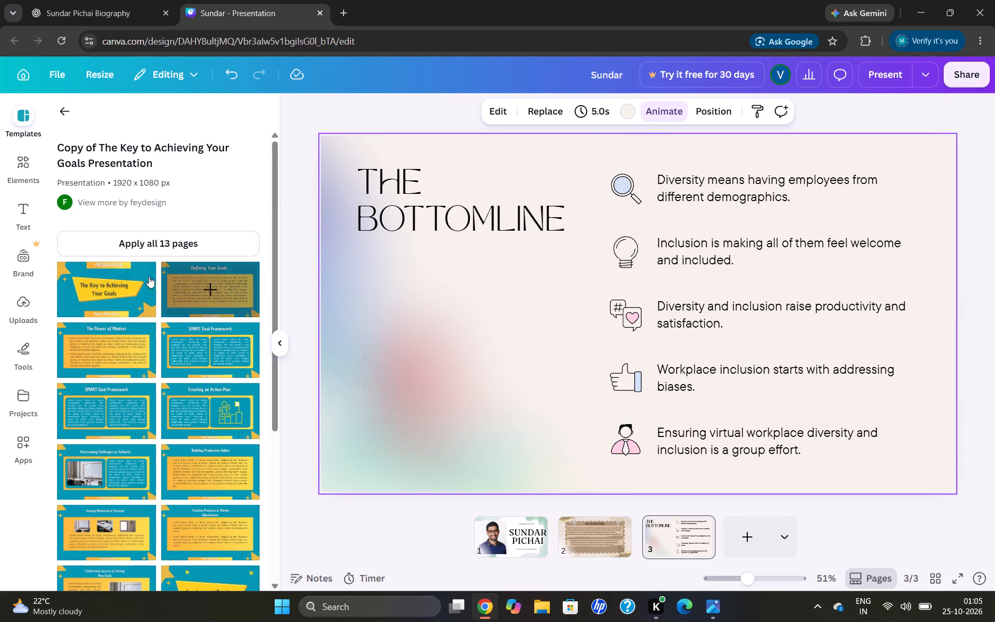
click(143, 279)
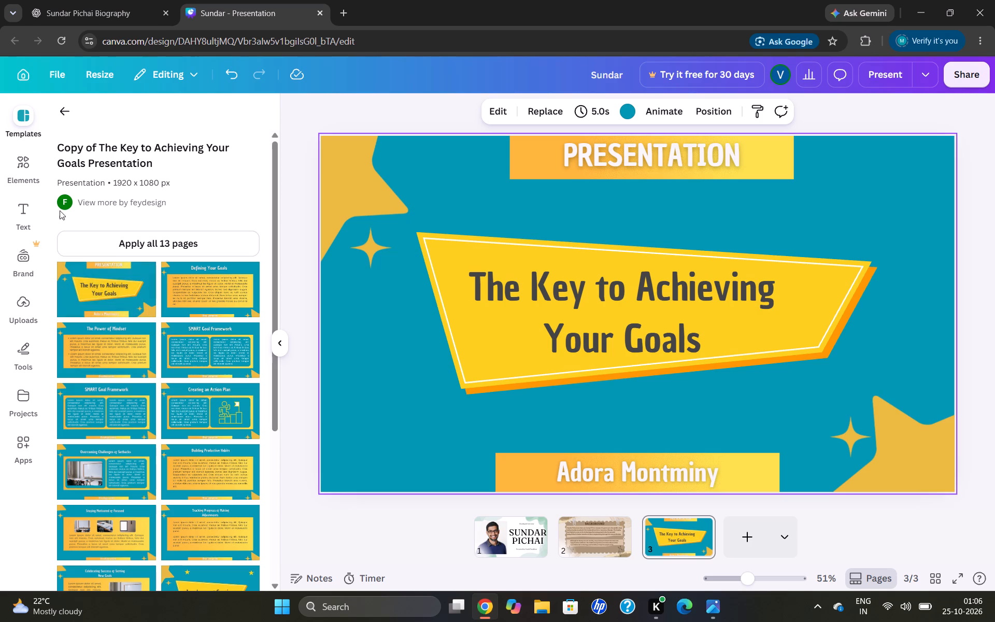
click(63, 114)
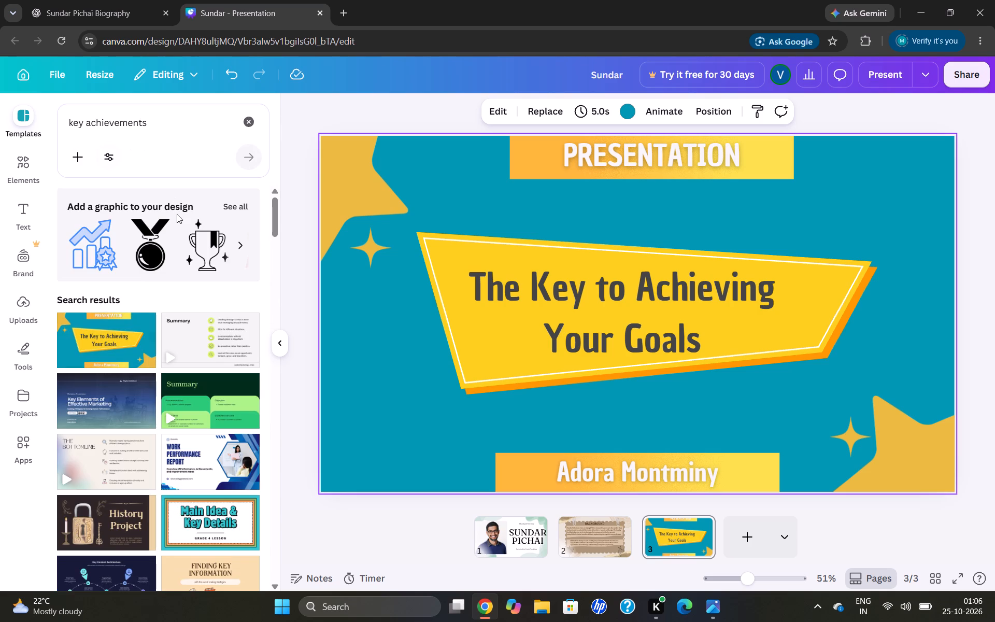
Apply the Vision to Victory cover page of the Yellow Green and Blue Playful template to the third page.
scroll(177, 214, down, 2)
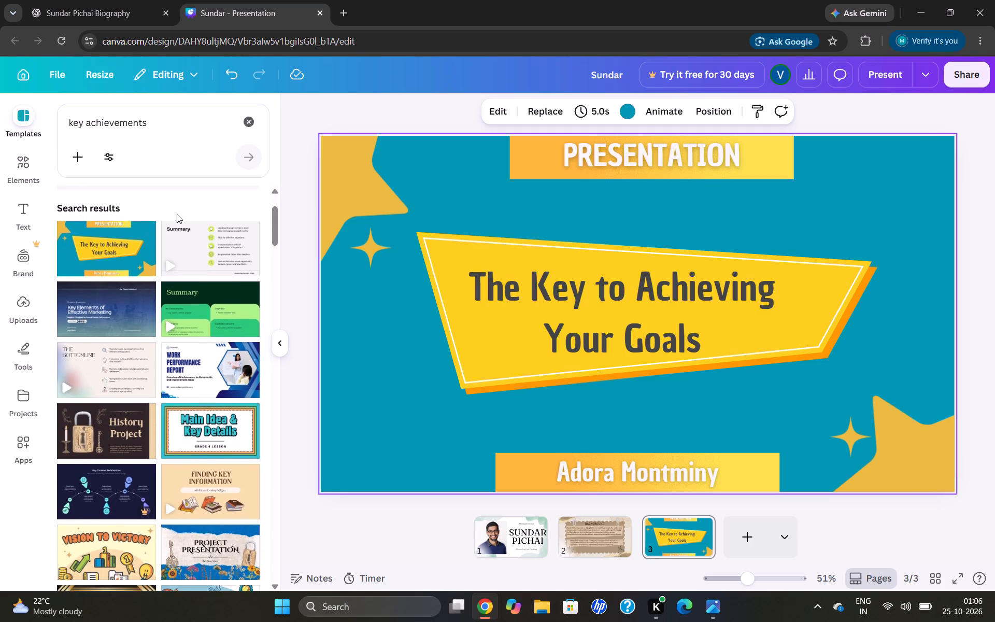
scroll(177, 214, down, 5)
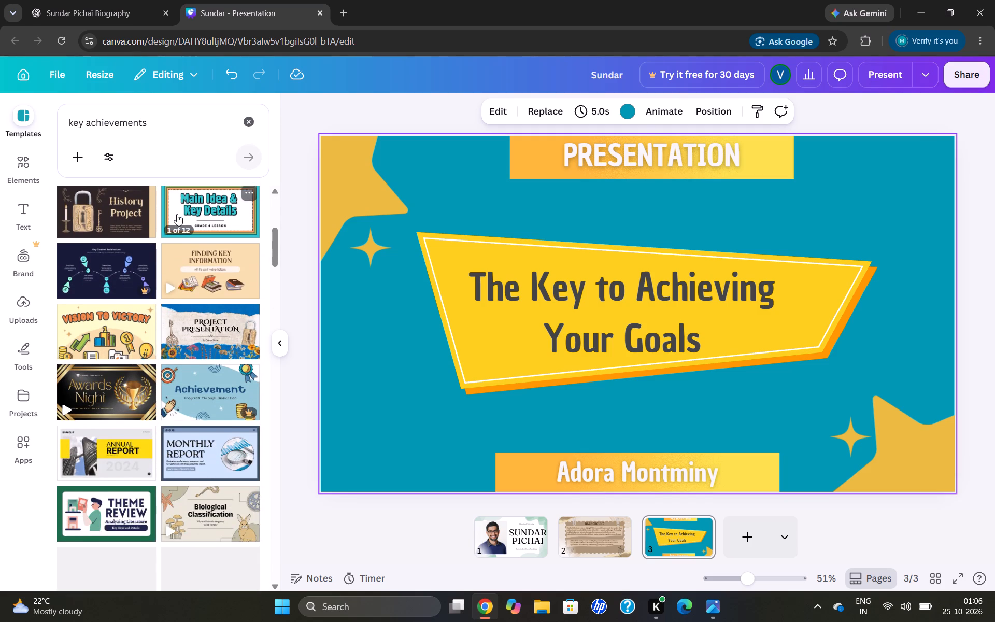
scroll(177, 214, down, 1)
click(113, 287)
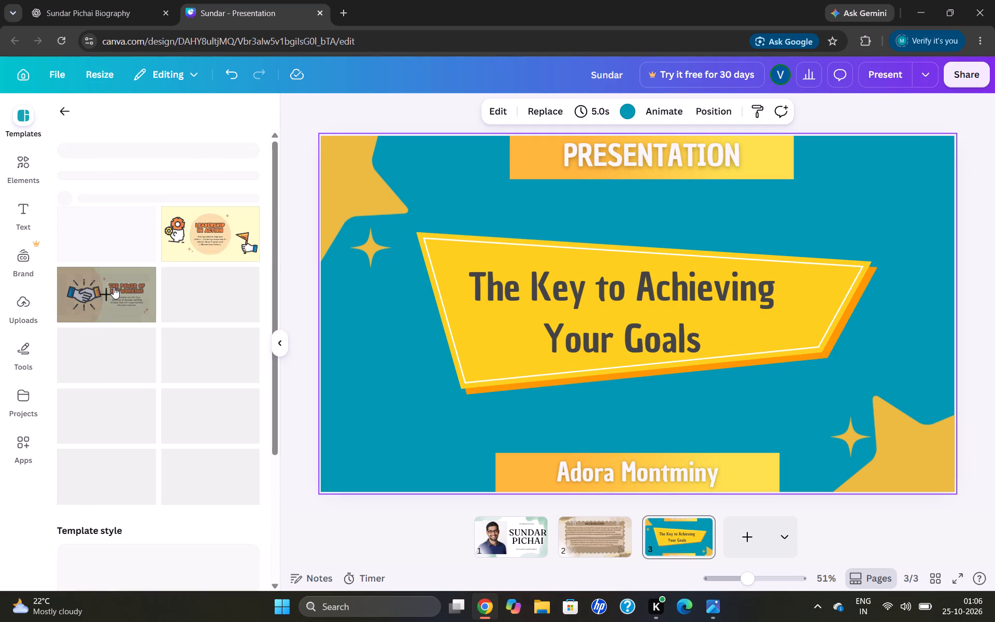
click(224, 287)
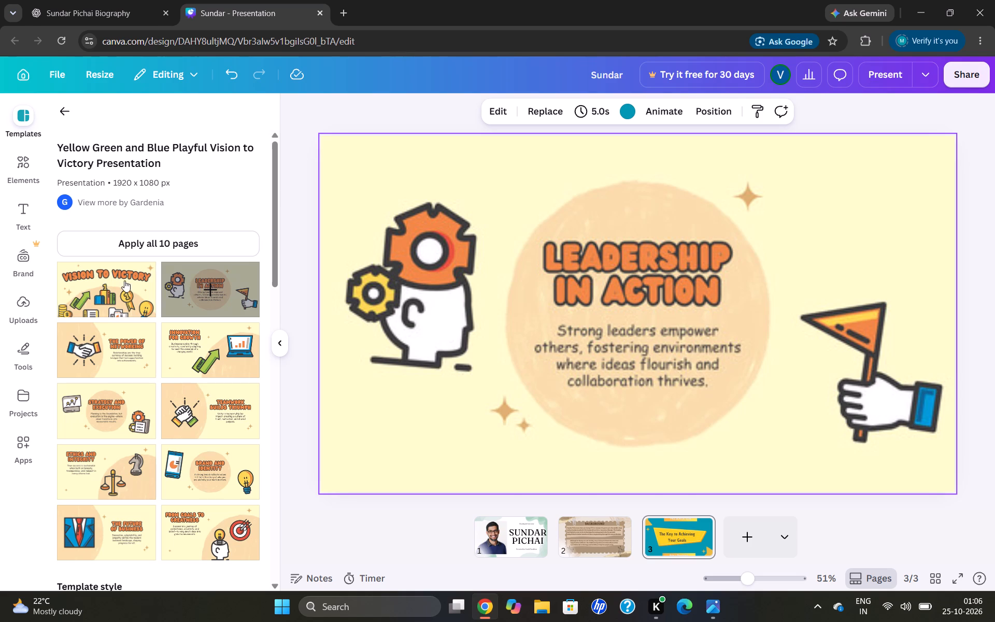
click(123, 280)
Replace the third page's Vision to Victory title with "Key achievements".
click(699, 206)
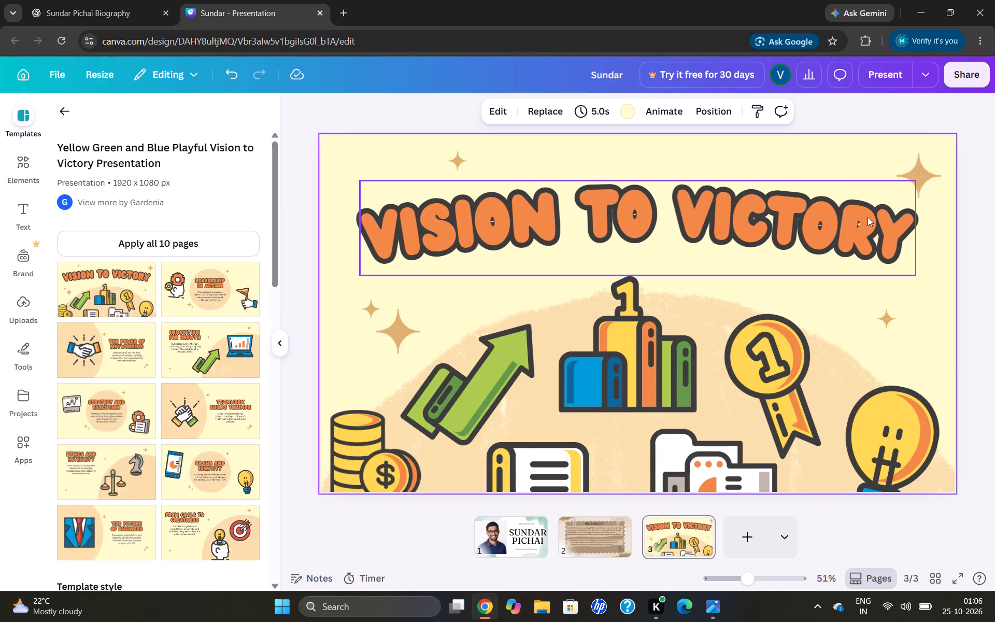
click(893, 220)
click(893, 220)
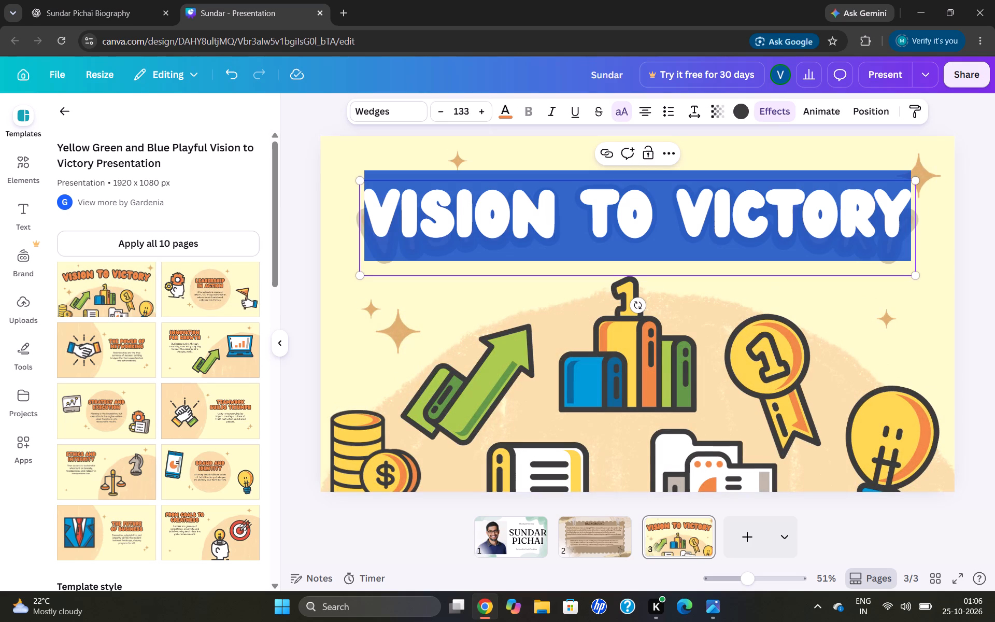
key(BackSpace)
text(key)
key(space)
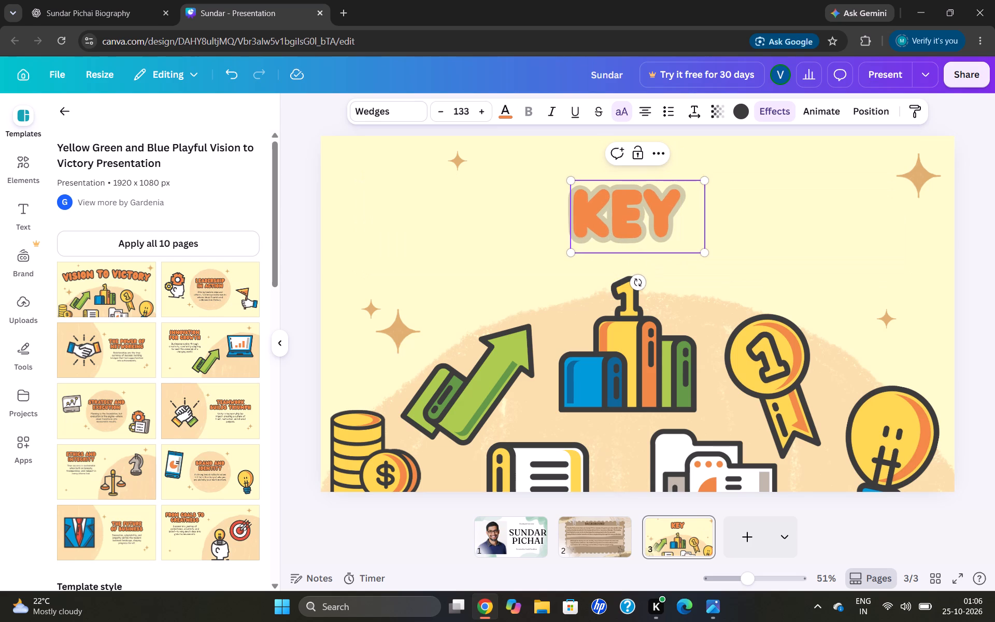
text(achiev)
key(e)
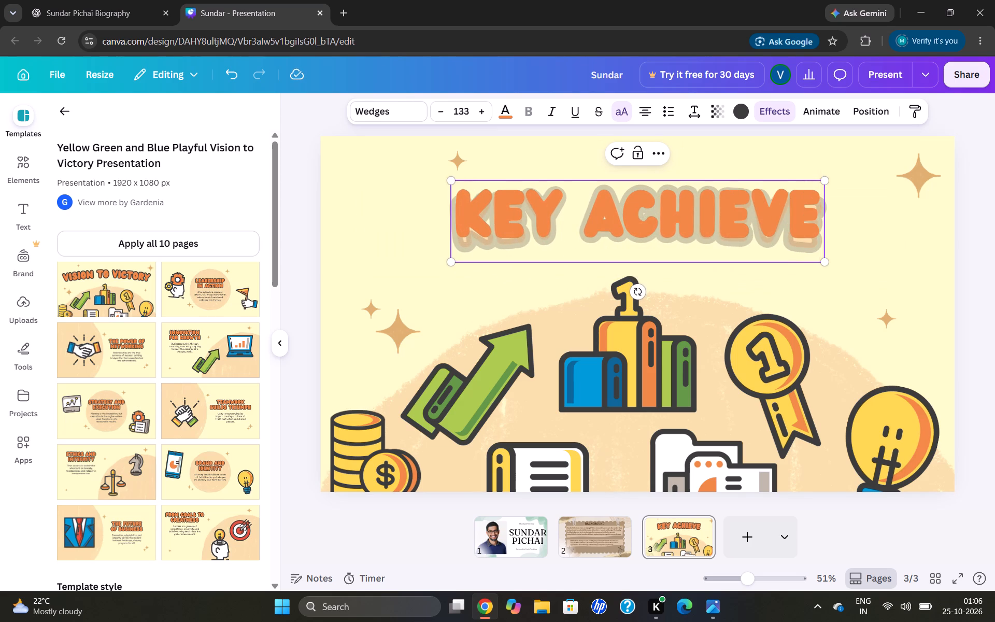
text(ments)
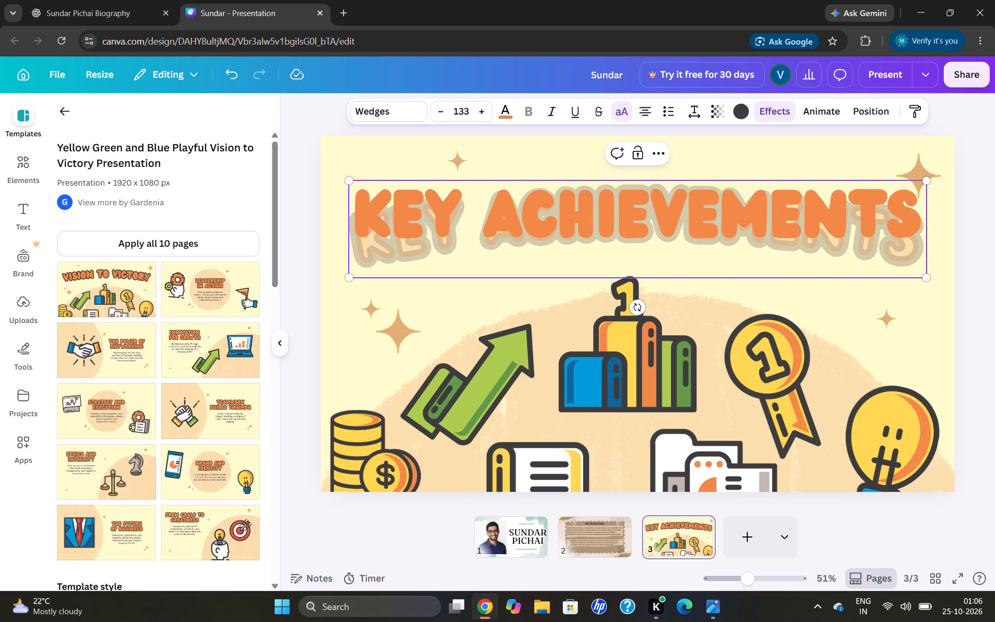
click(866, 534)
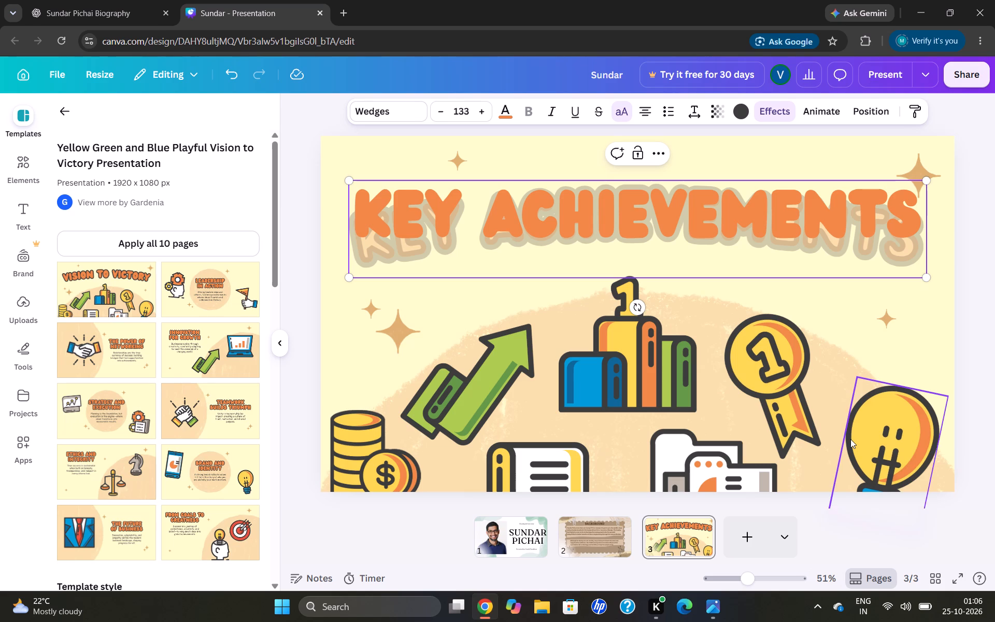
click(883, 330)
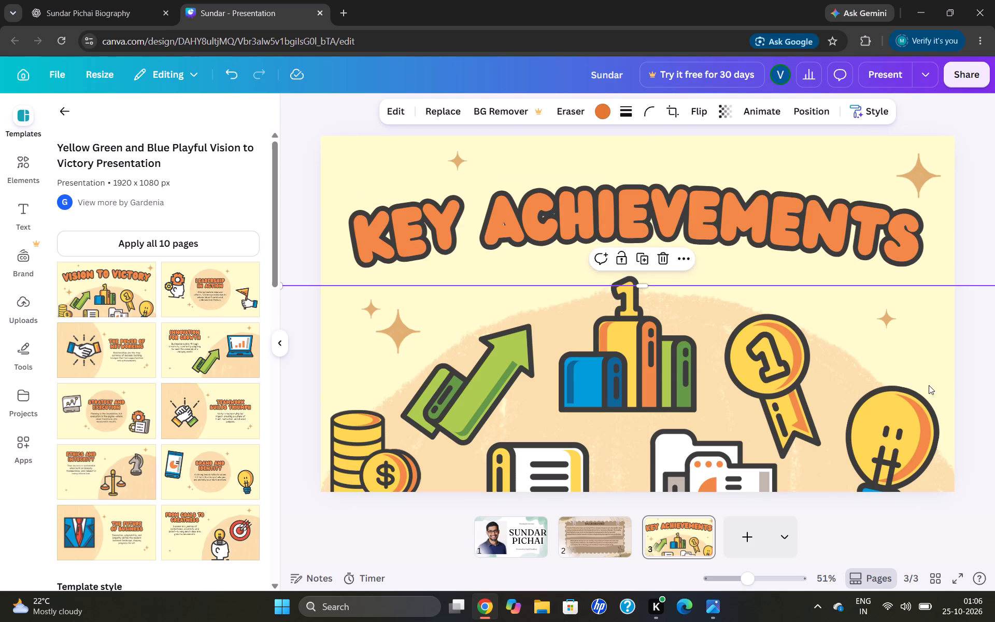
click(962, 508)
Add a new fourth page to the presentation and go back to the third page.
click(748, 538)
click(631, 538)
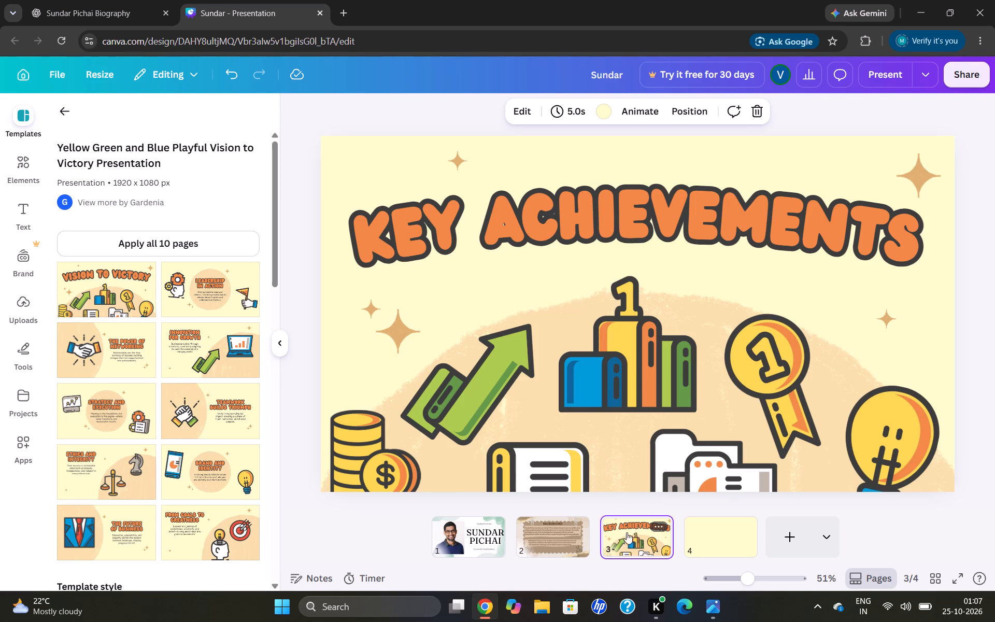
Return to the key achievements template results.
click(59, 114)
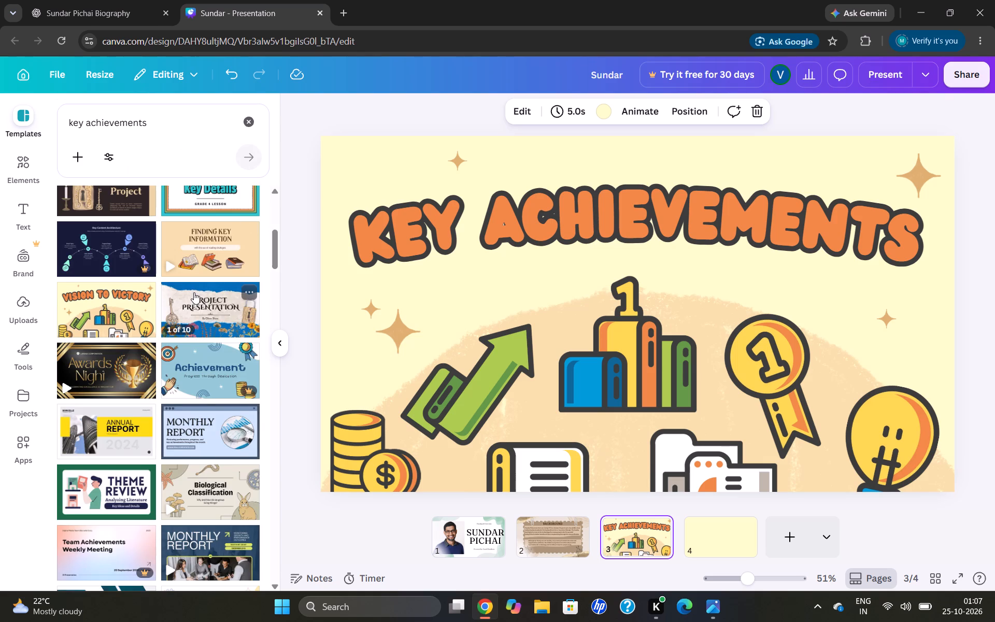
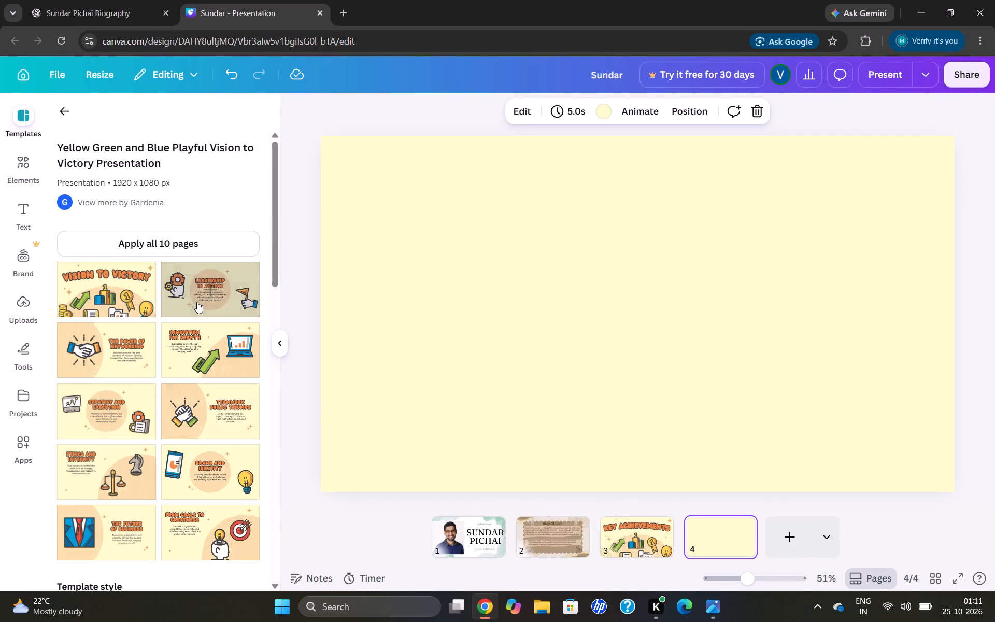
Apply the Leadership in Action page of the Yellow Green and Blue Playful template to the fourth page.
click(197, 302)
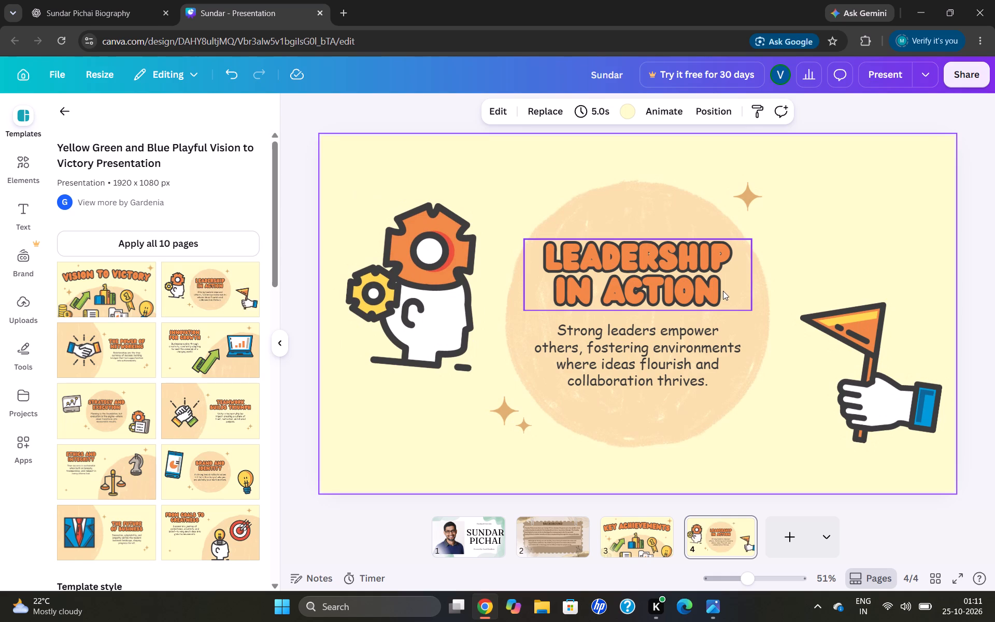
Replace the fourth page's Leadership in Action title with "led google chrome development" and shift it up off the body text.
click(722, 291)
click(722, 291)
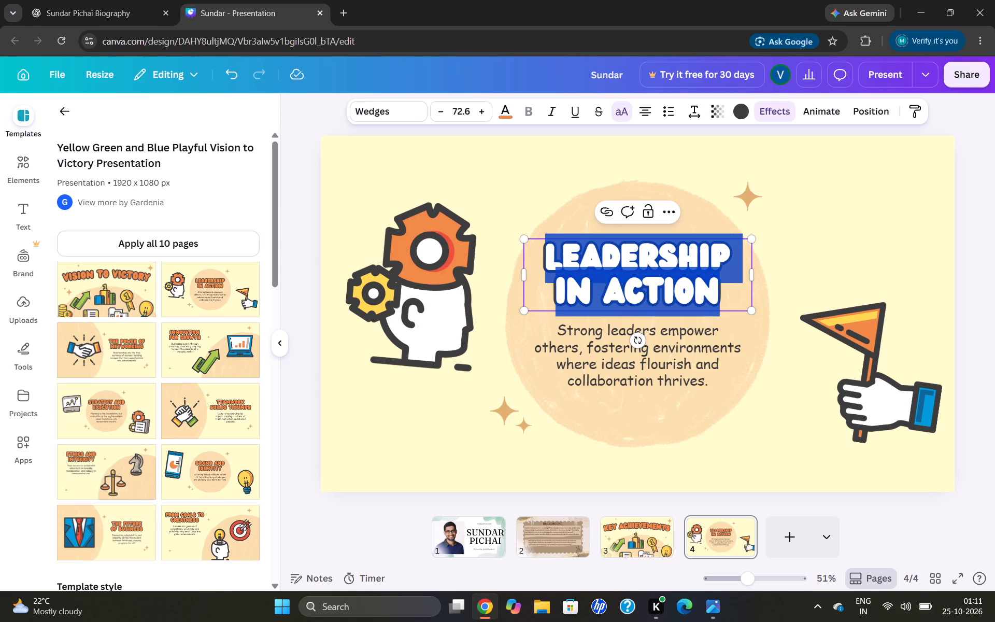
key(BackSpace)
text(led google)
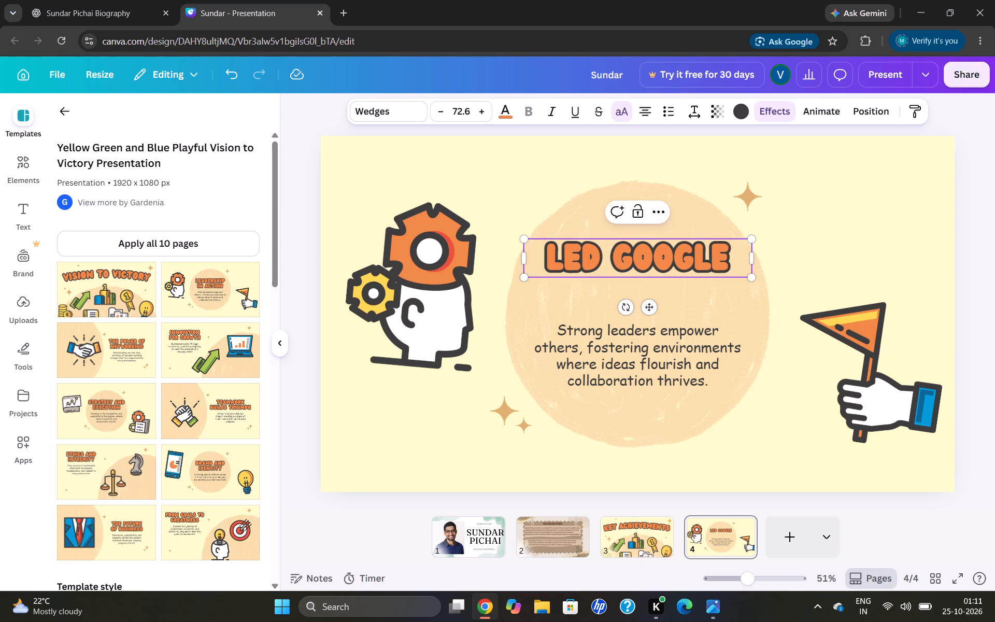
text(chrome)
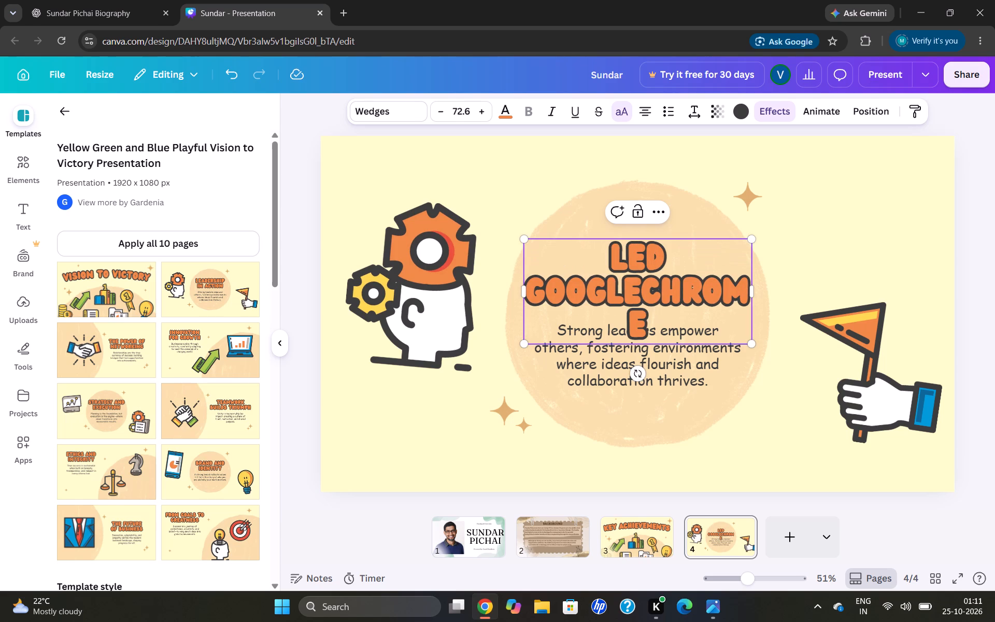
key(space)
key(BackSpace)
key(BackSpace)
key(BackSpace)
key(BackSpace)
key(BackSpace)
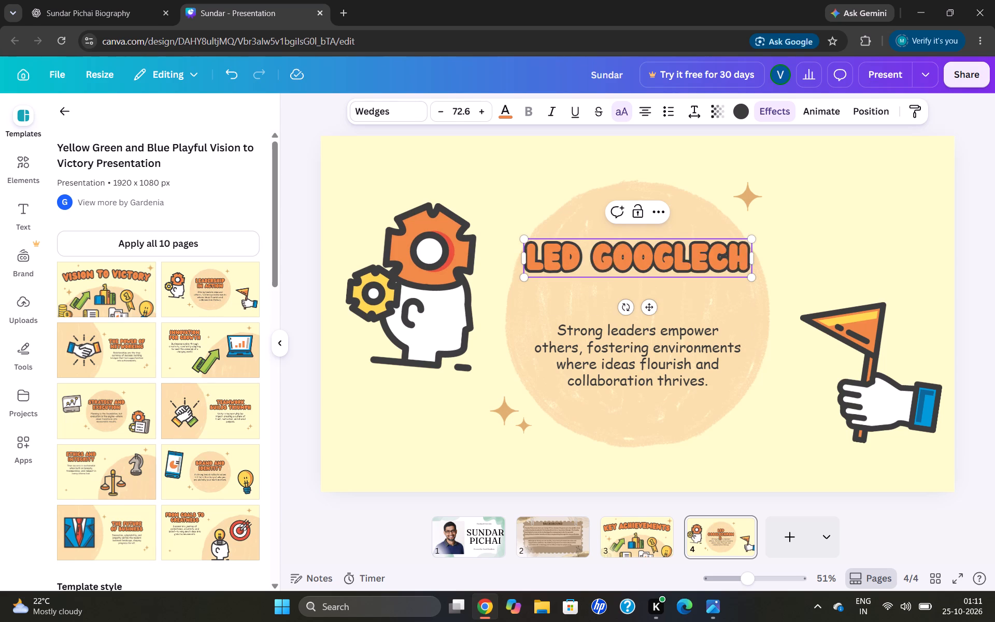
key(BackSpace)
key(BackSpace)
key(space)
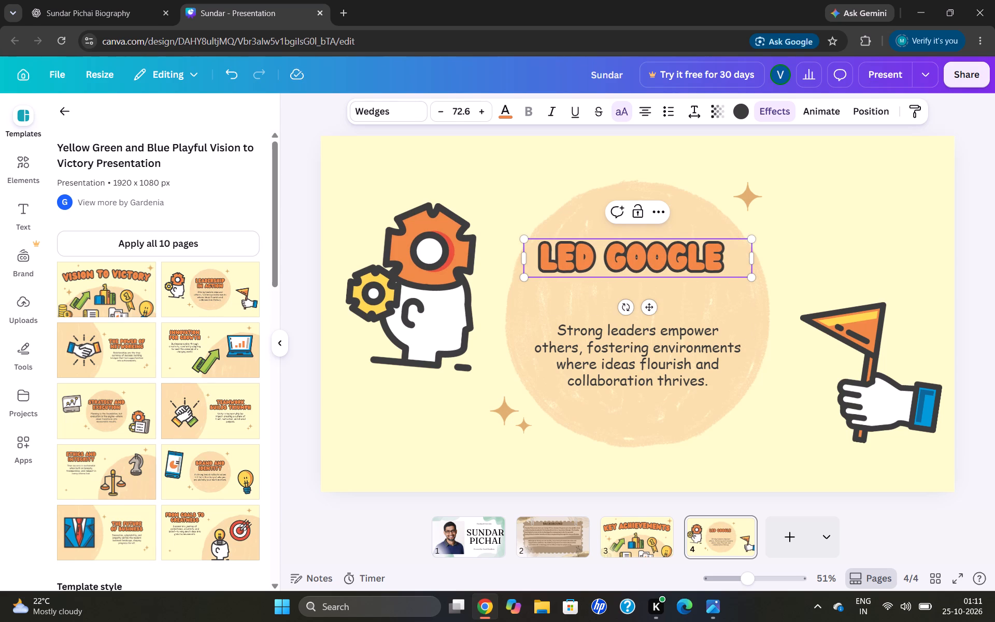
text(chrome)
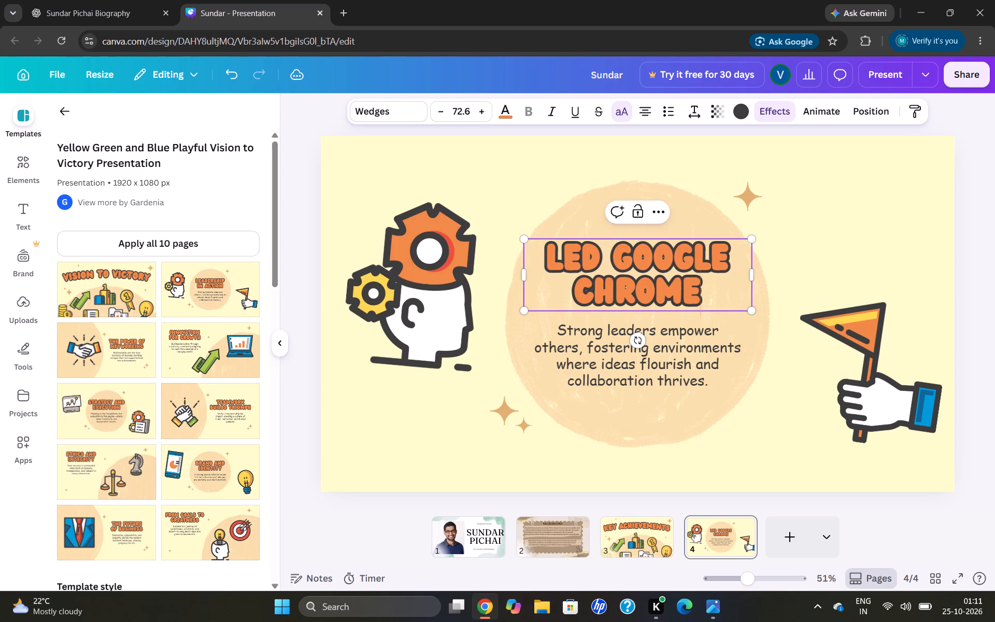
key(space)
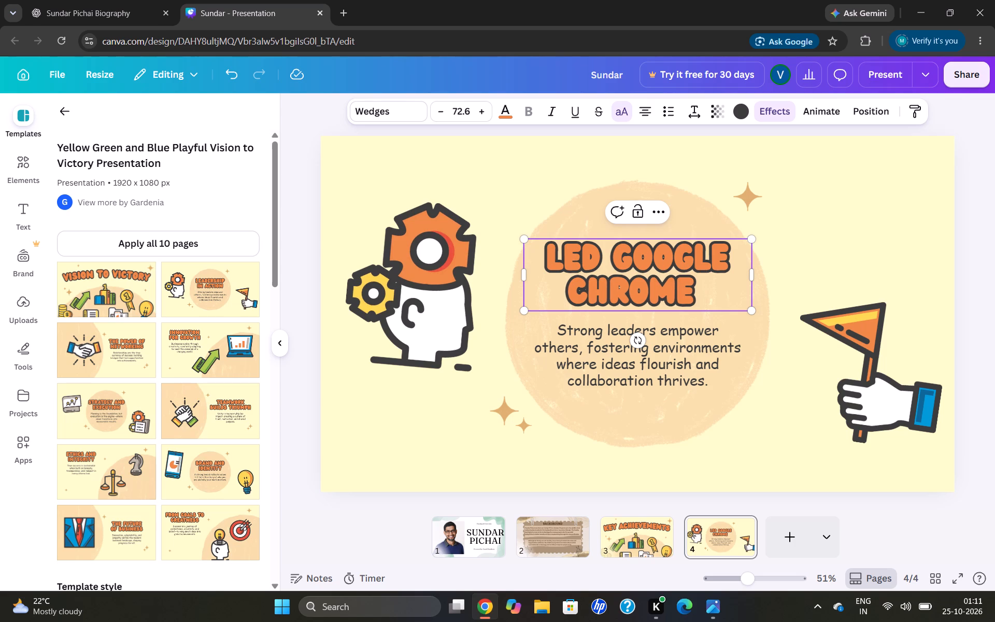
text(development)
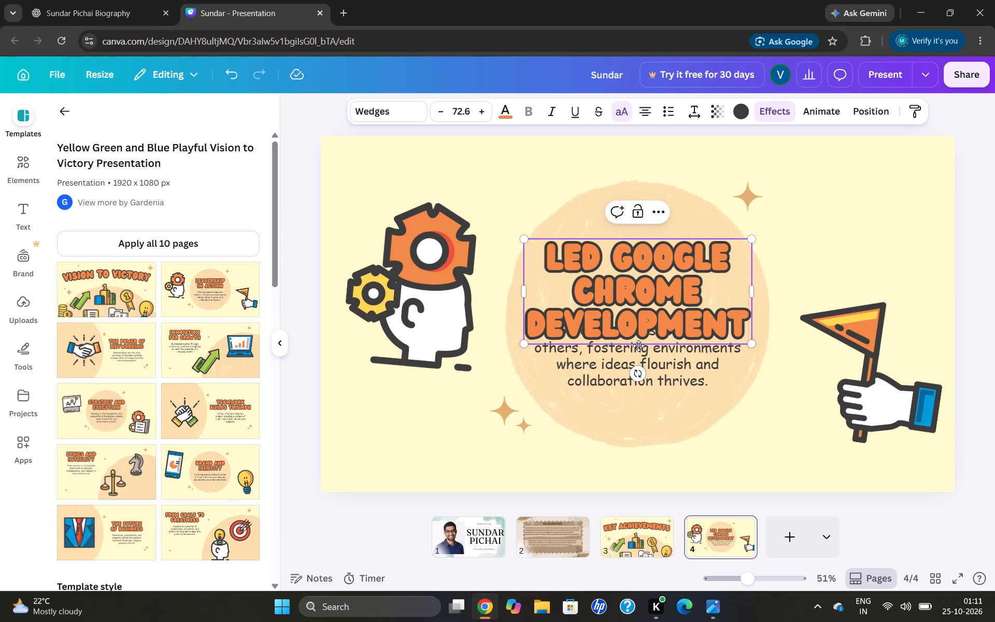
drag(638, 346, 638, 323)
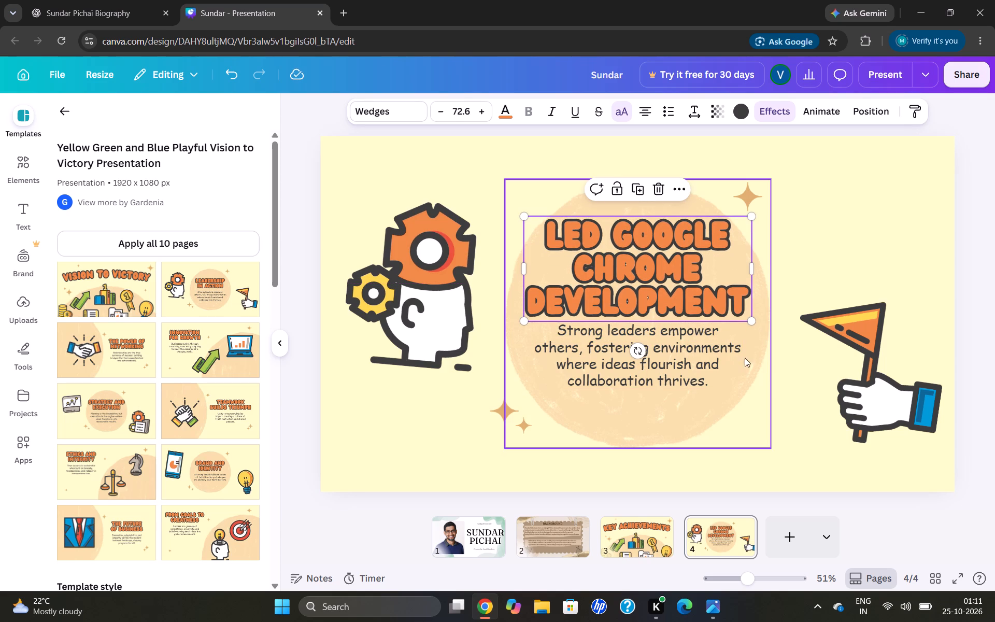
Widen the orange circle behind the text on both sides to a width of about 890.
click(757, 346)
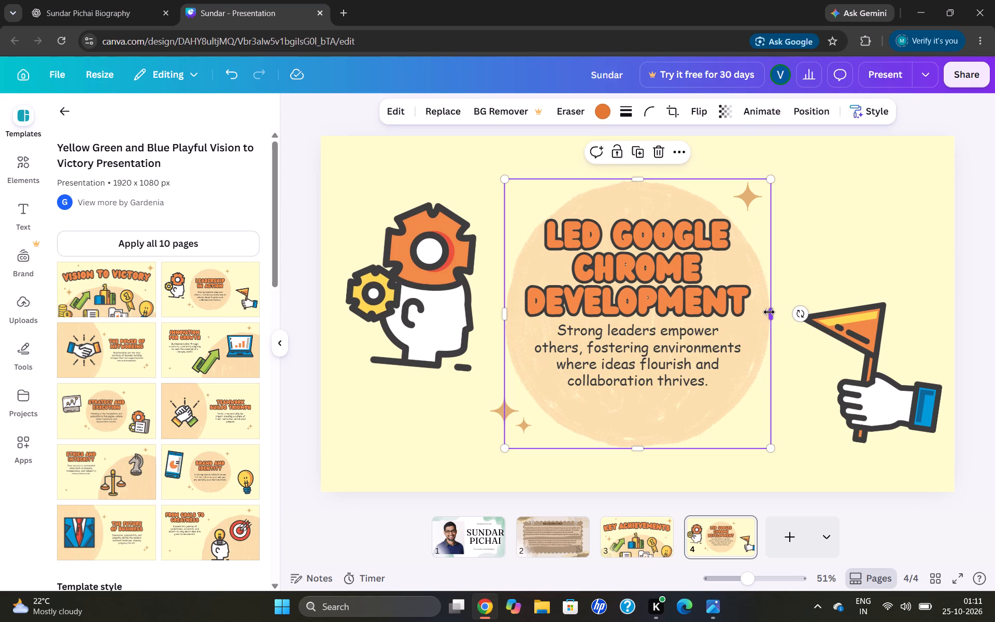
drag(769, 312, 785, 310)
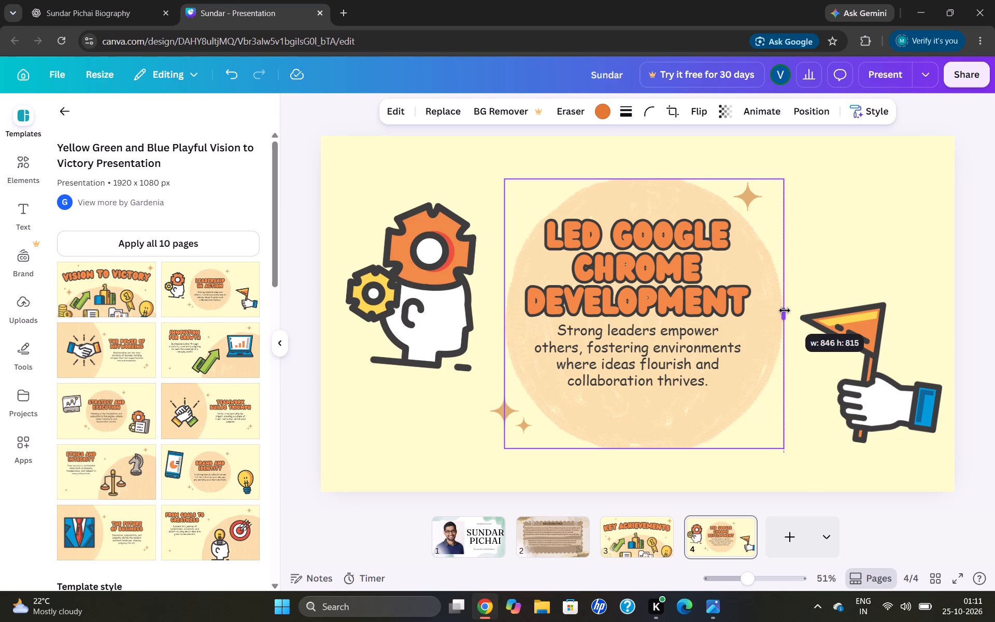
drag(785, 310, 786, 310)
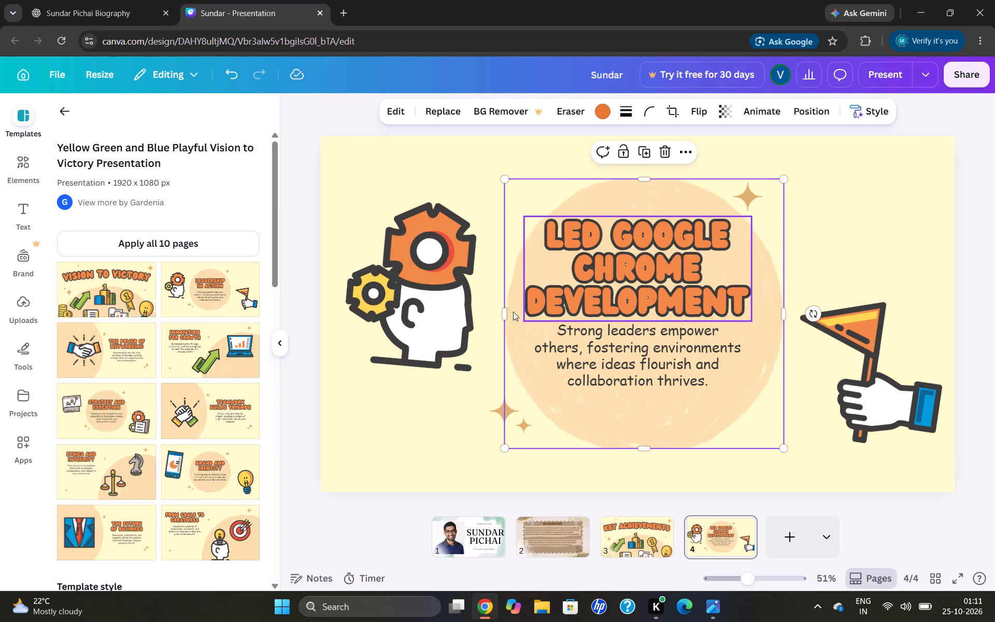
drag(503, 312, 490, 313)
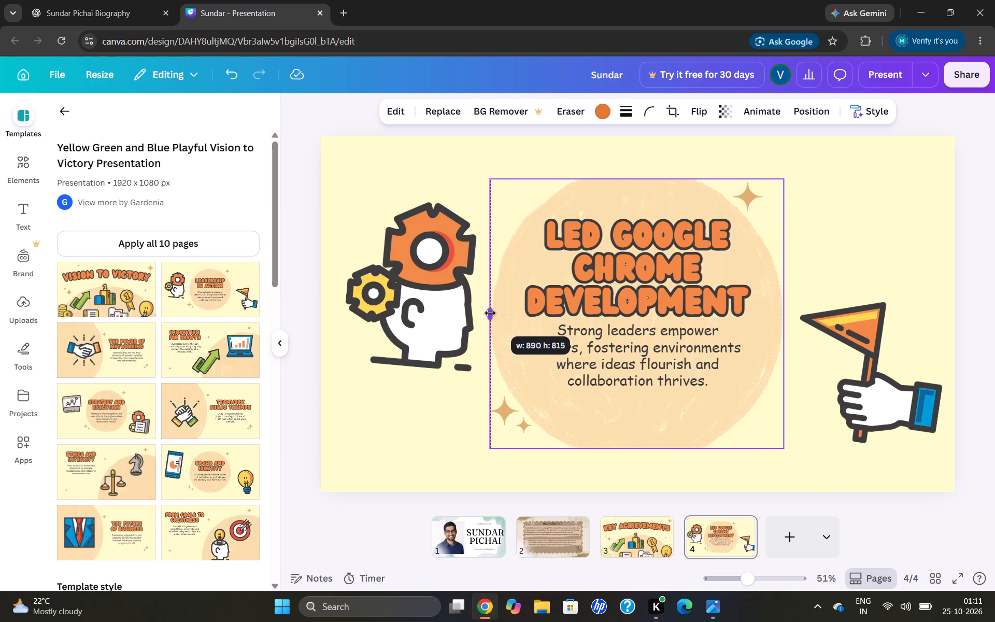
drag(490, 313, 489, 314)
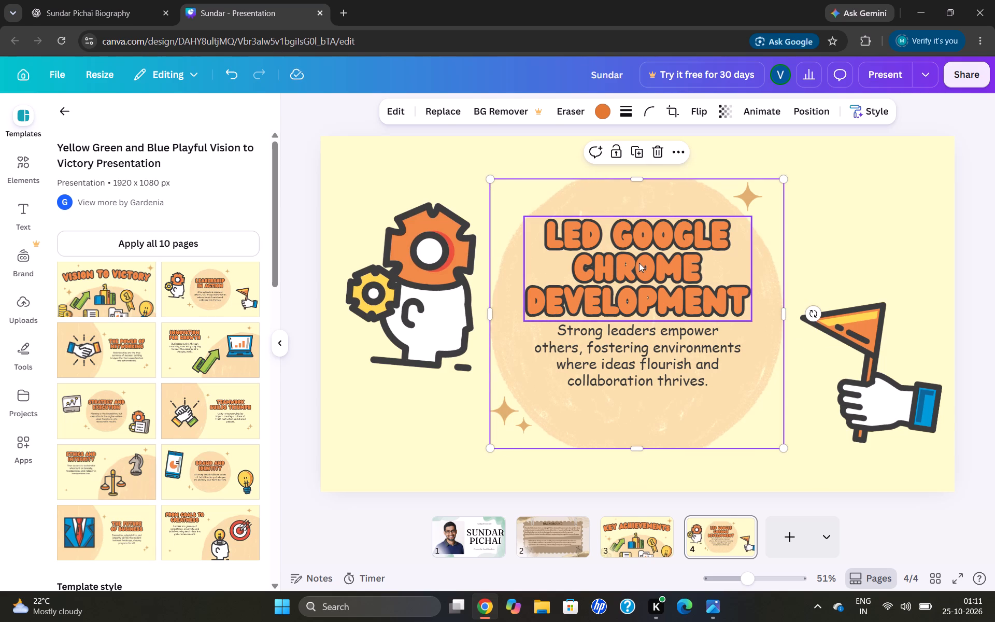
Move the title higher within the circle, horizontally centred, leaving a gap above the body text.
click(639, 263)
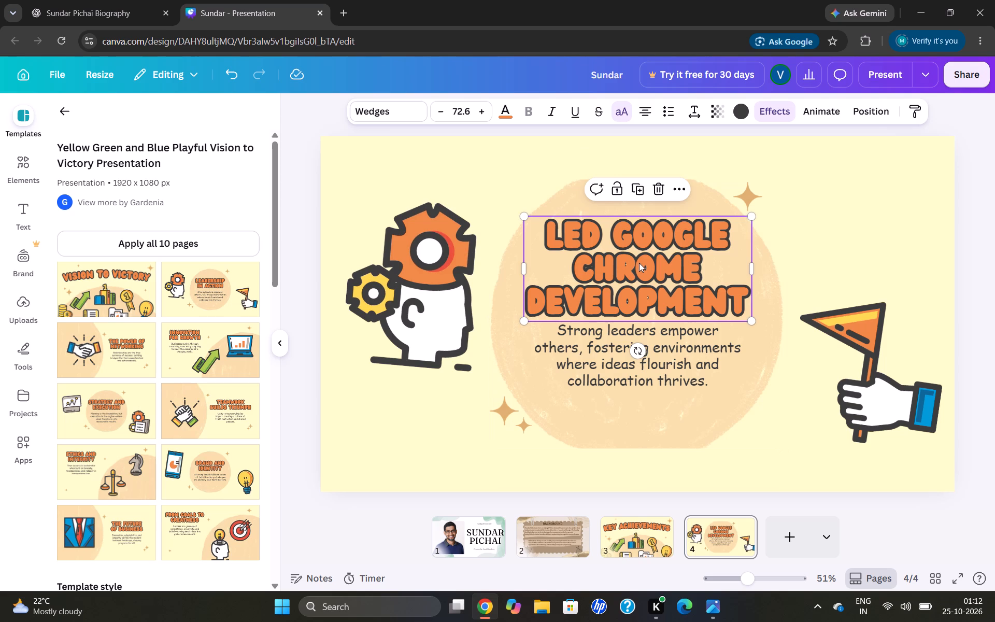
drag(639, 263, 637, 244)
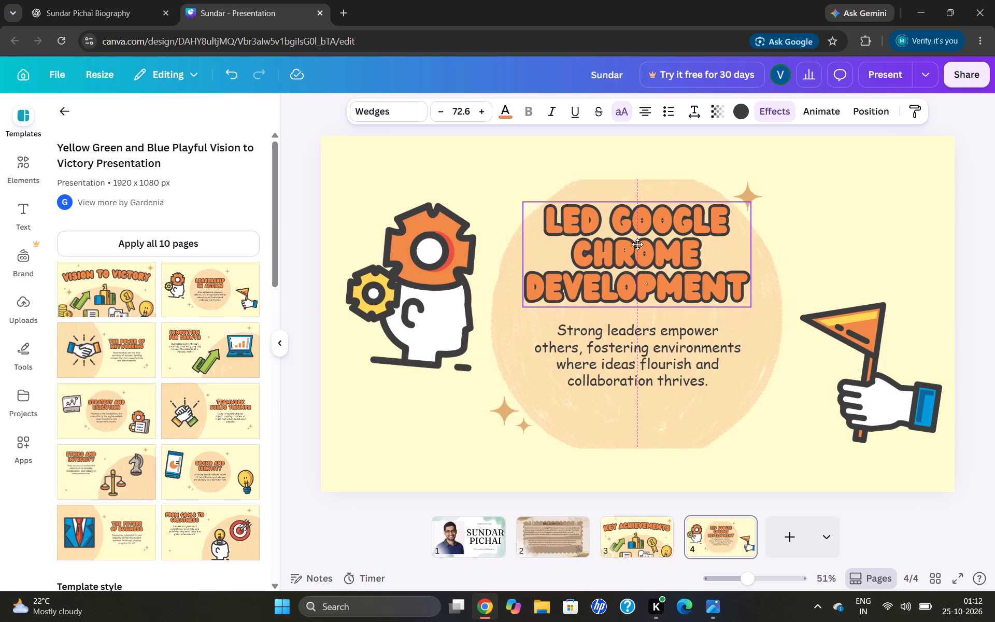
drag(637, 244, 638, 248)
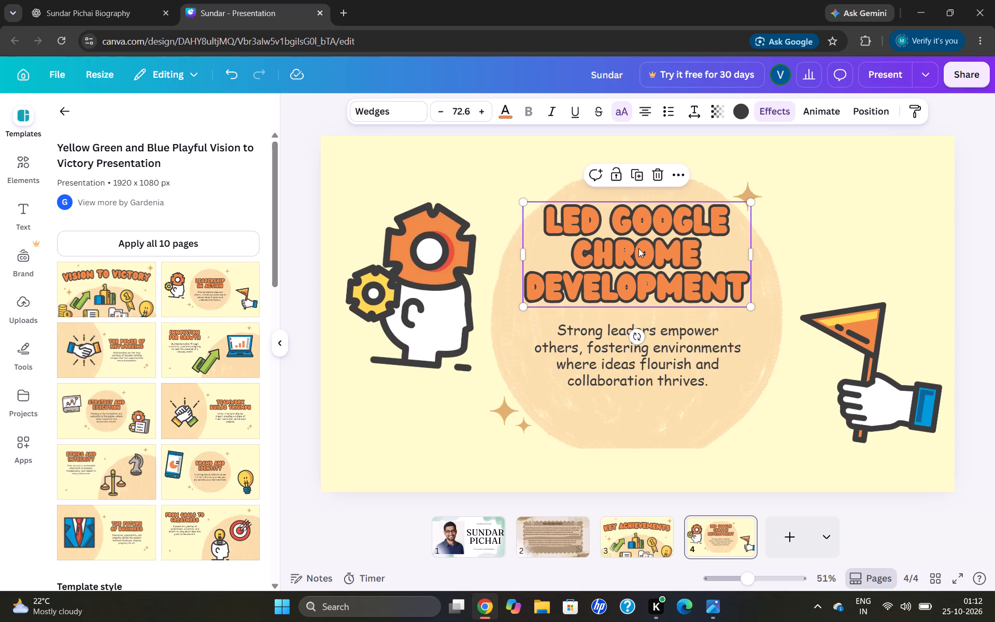
Replace the fourth page's body text with "helping lead the development in google chrome, launched in 2008".
click(655, 371)
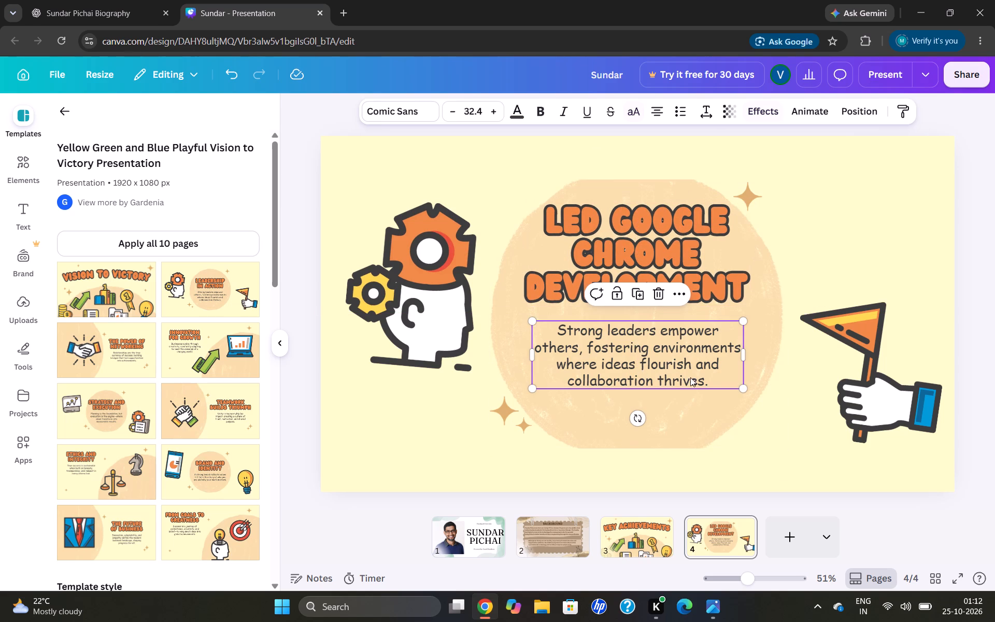
click(711, 381)
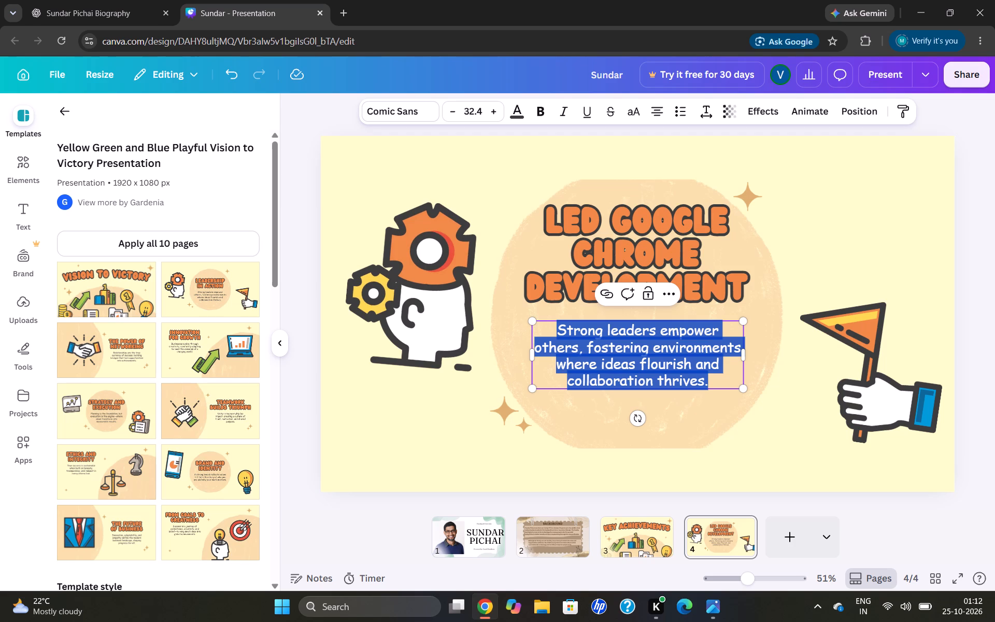
key(BackSpace)
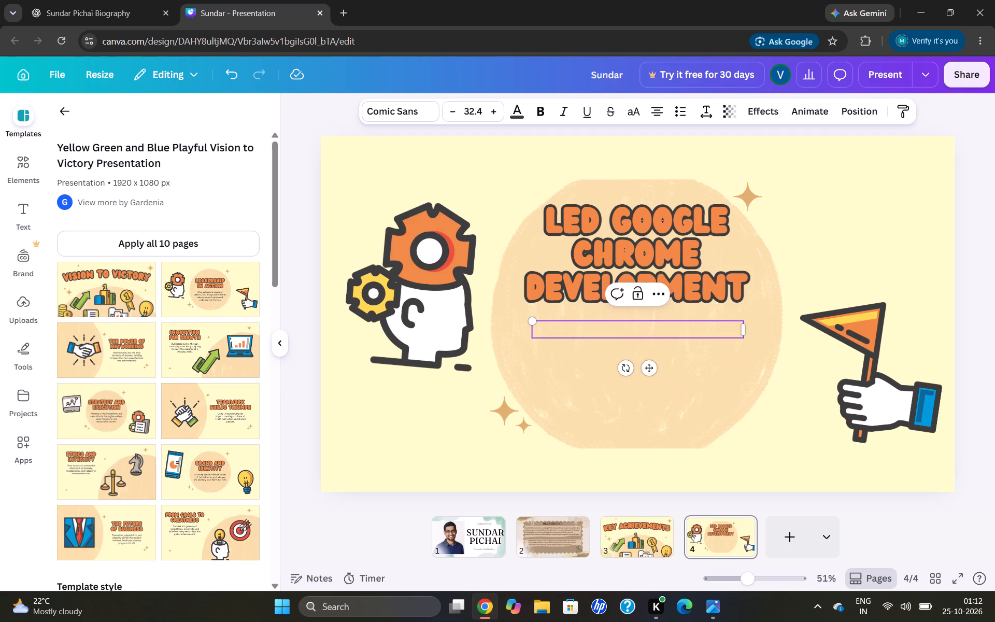
text(helping)
key(space)
text(lead)
key(space)
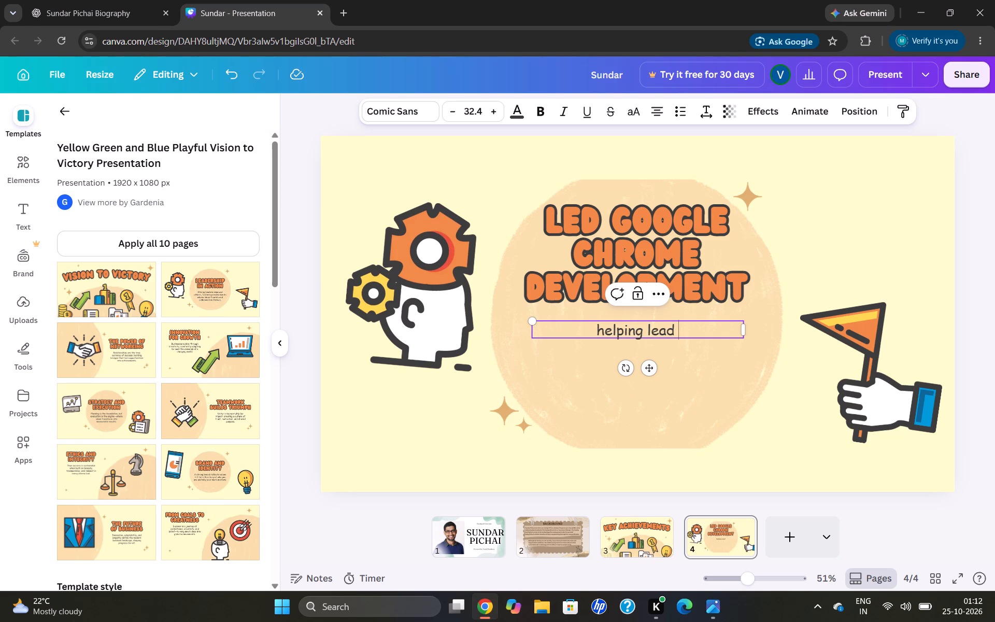
text(the deve)
text(lopment)
key(space)
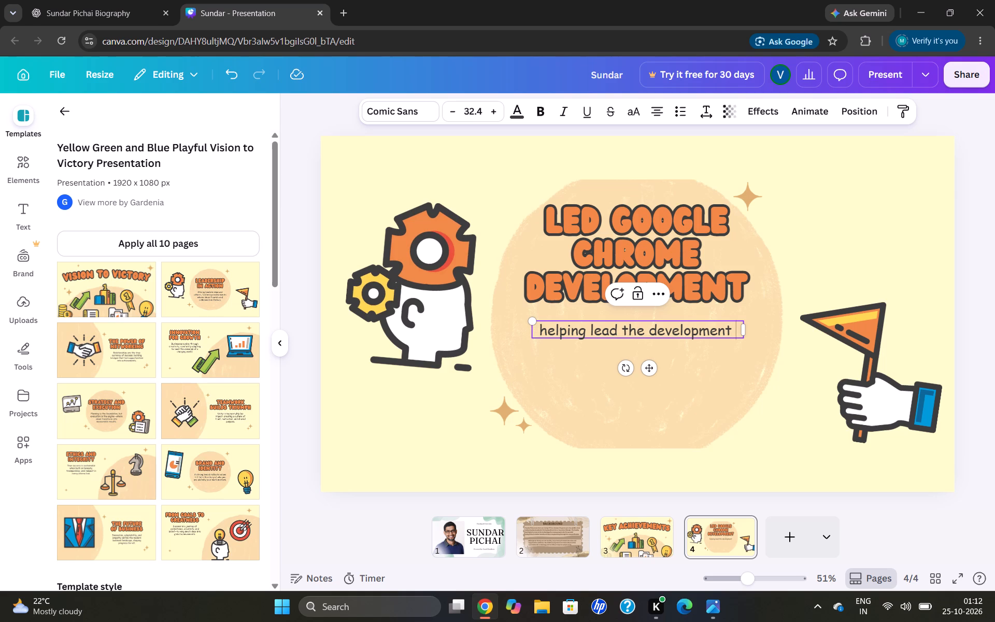
text(in google chrome)
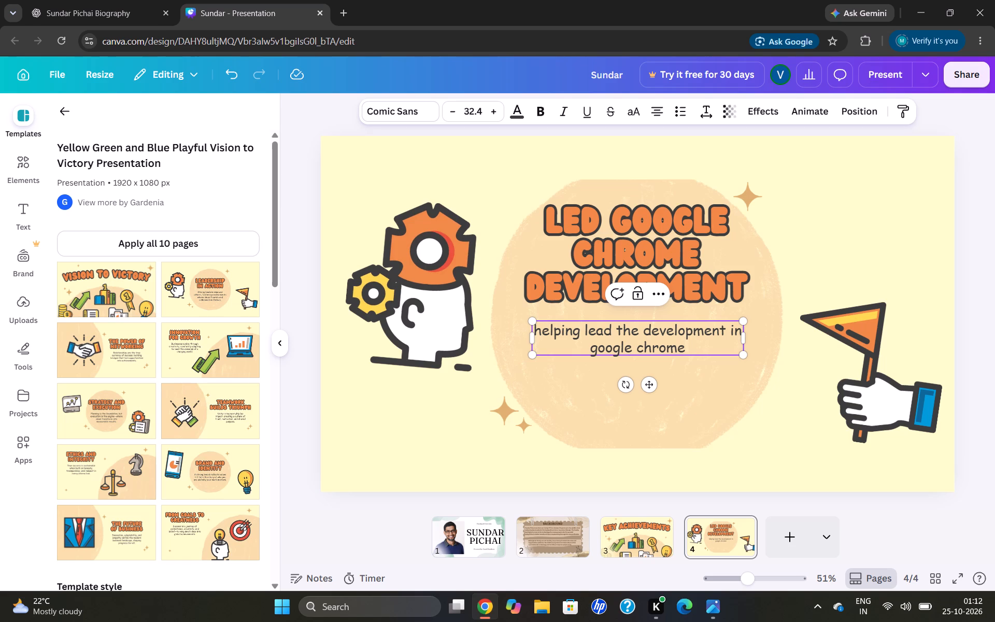
text(, launched)
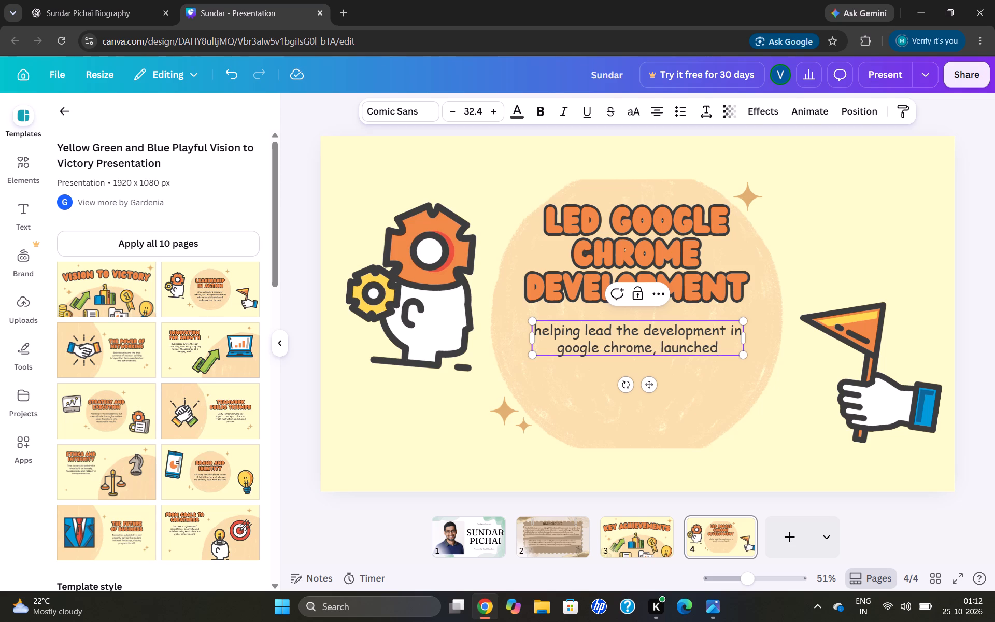
key(space)
text(in 2008)
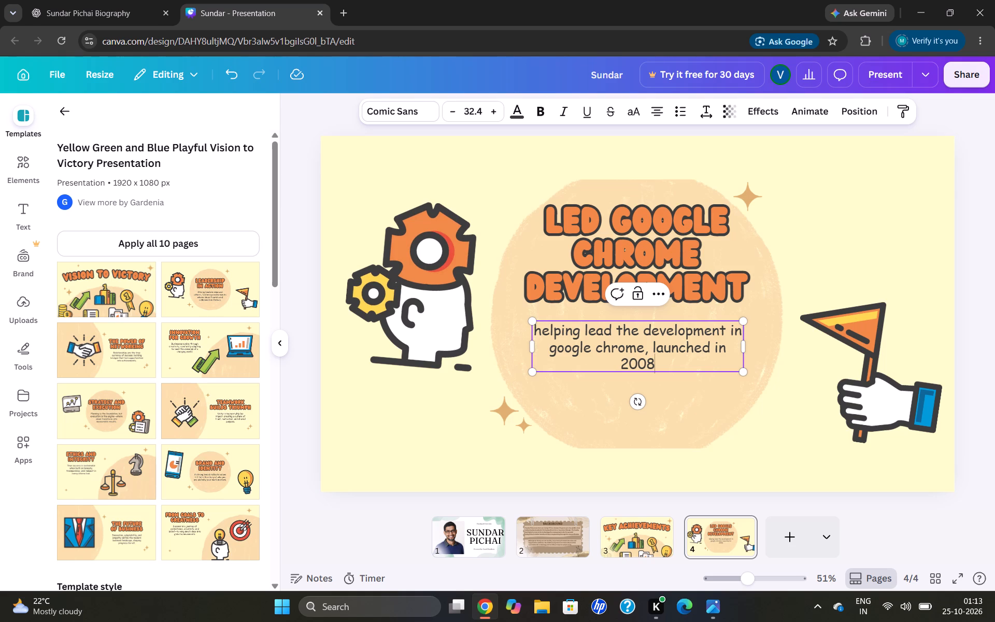
Continue the body text after 2008 with ", which became one of the world's most popular web browers.".
key(comma)
key(space)
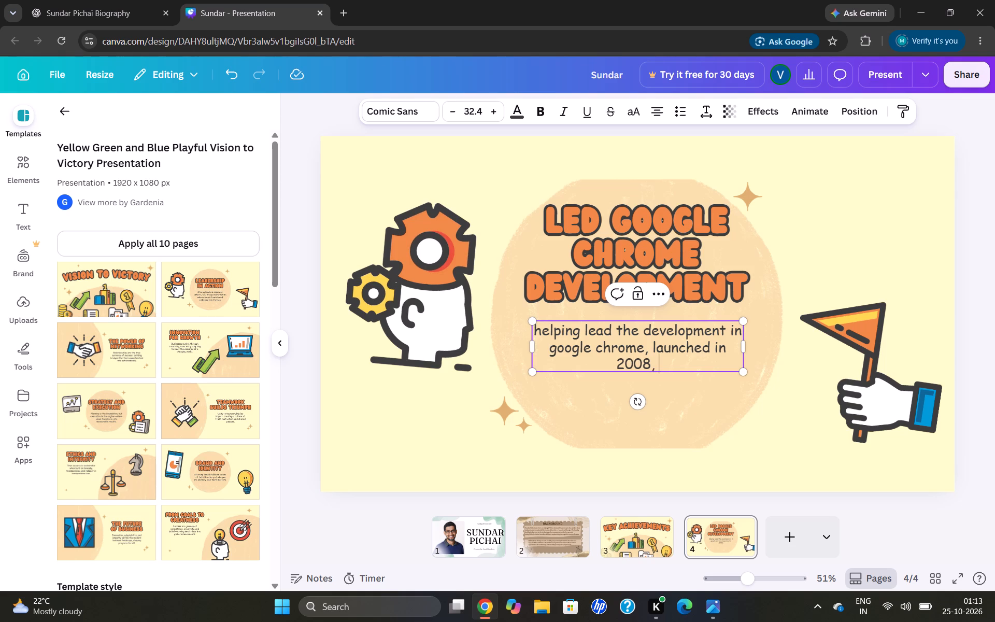
text(which)
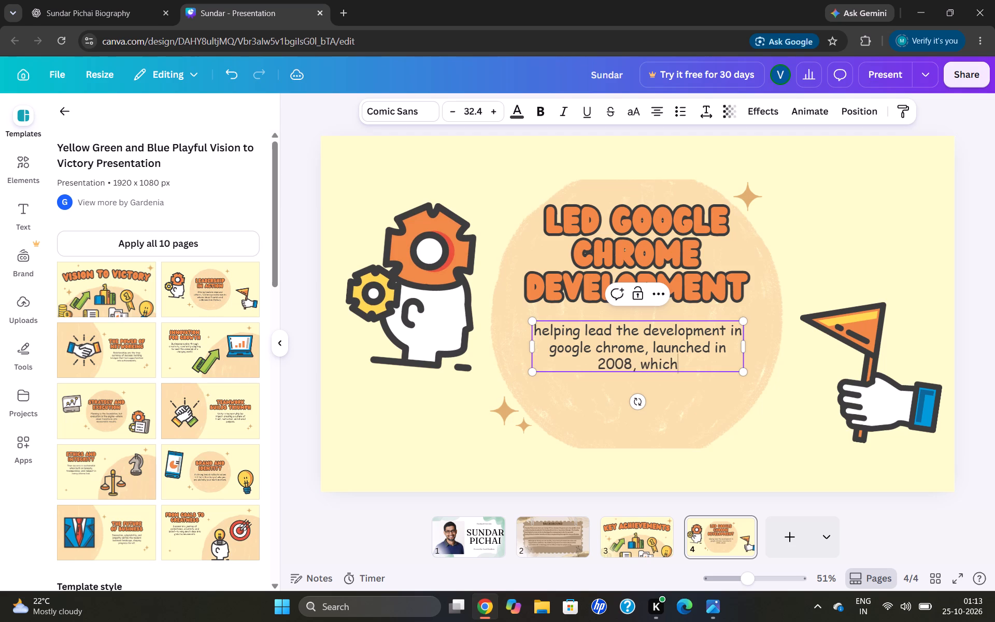
key(space)
text(became)
key(space)
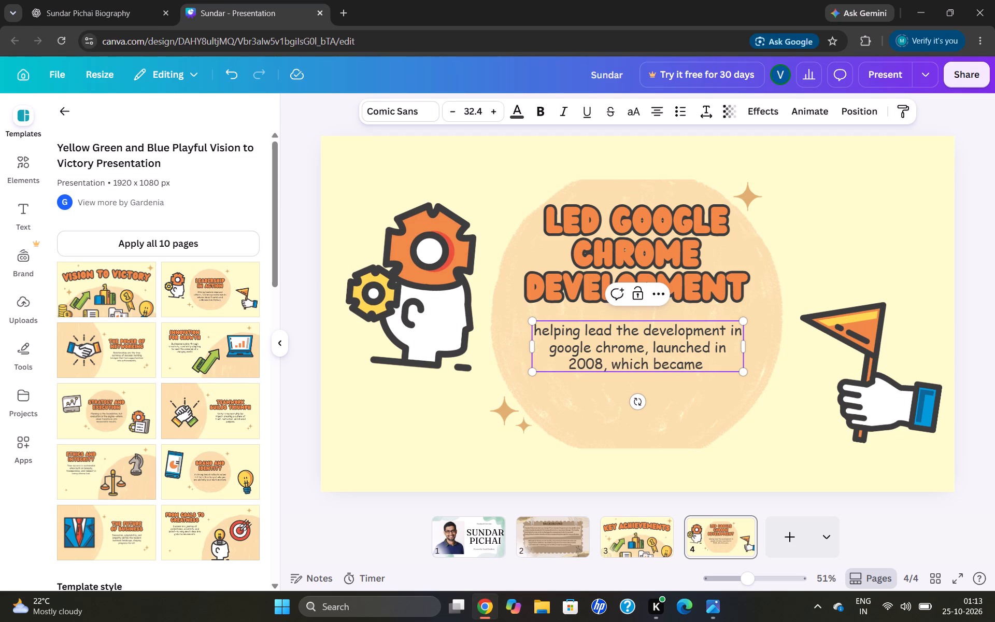
text(one of the world)
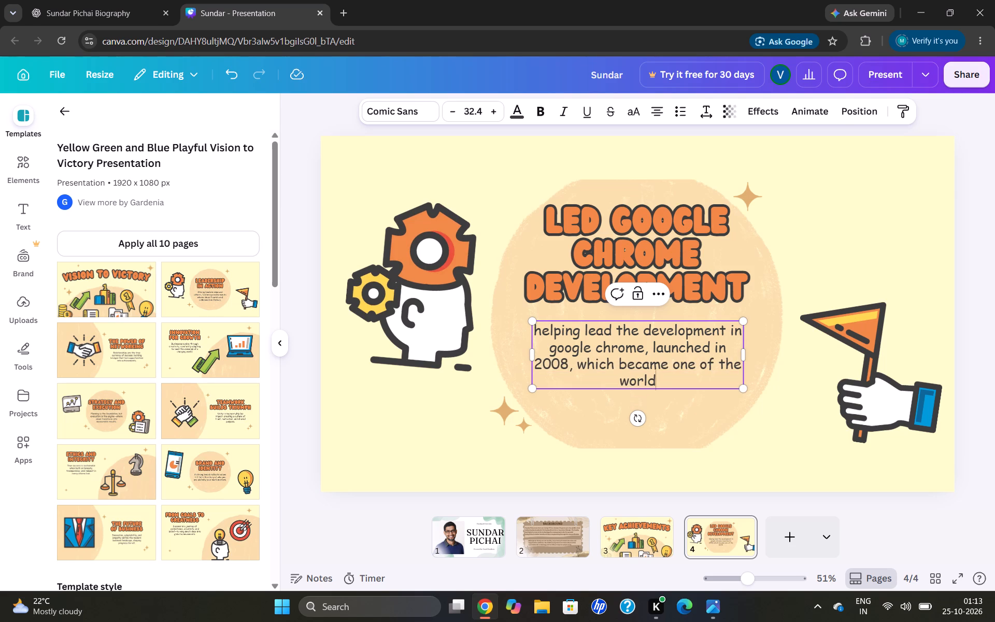
text('s)
key(space)
text(most popular)
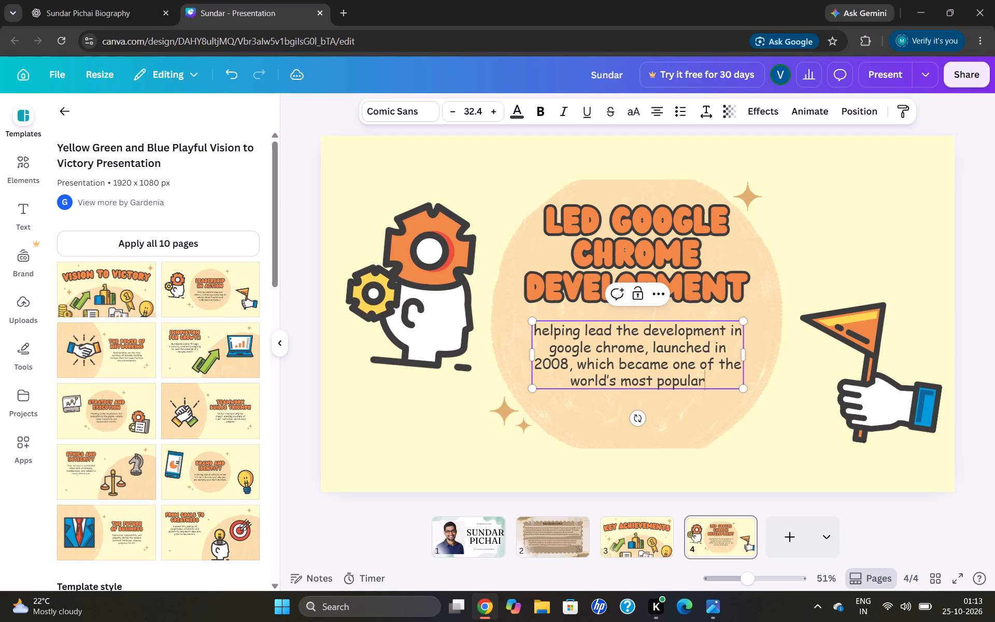
key(space)
text(web browers)
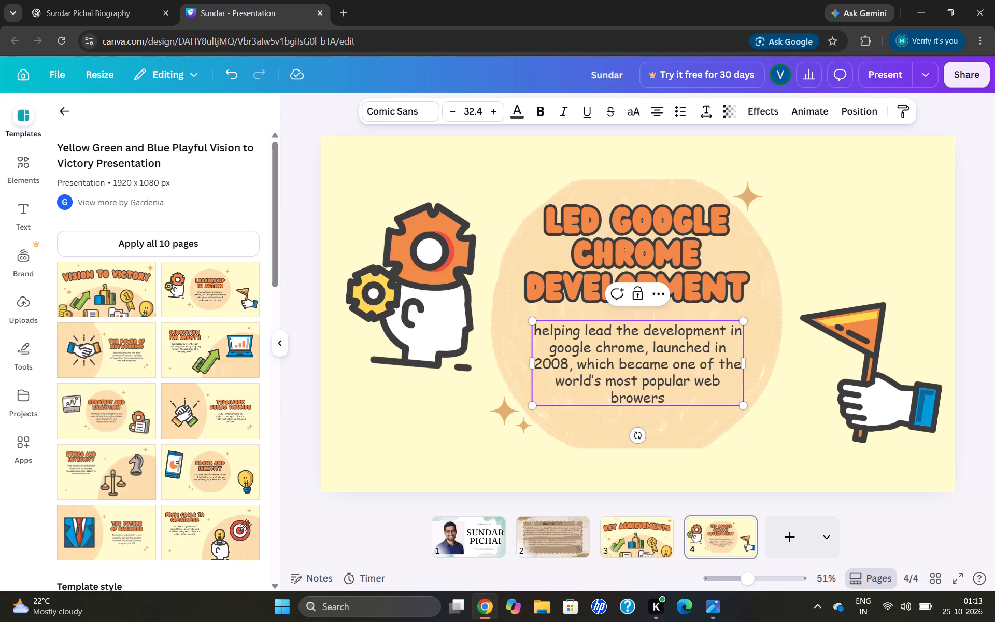
key(period)
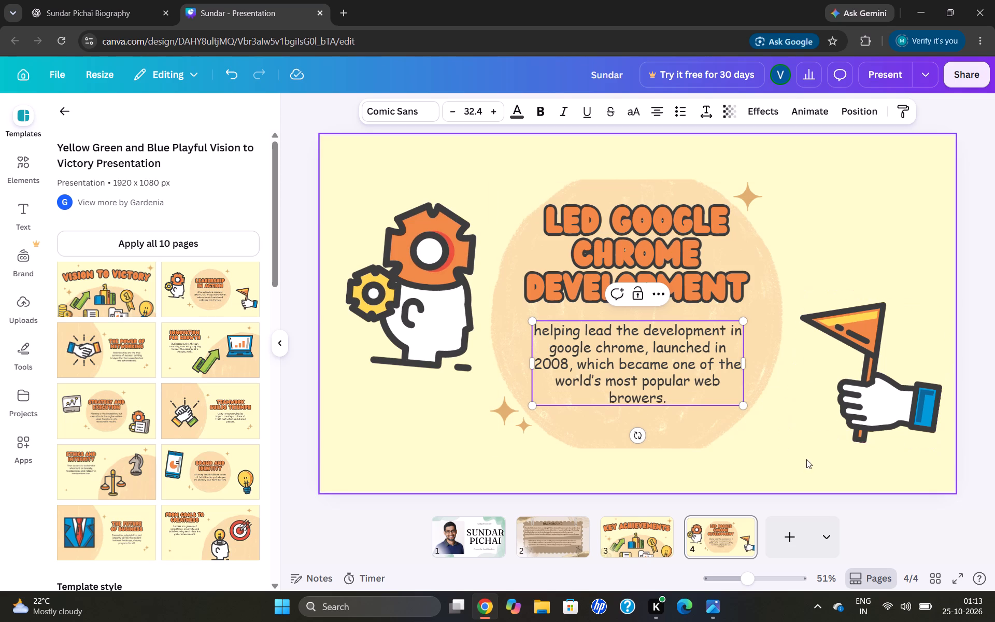
Capitalise the first letter of the fourth page's body text so it starts with "Helping".
click(543, 332)
key(BackSpace)
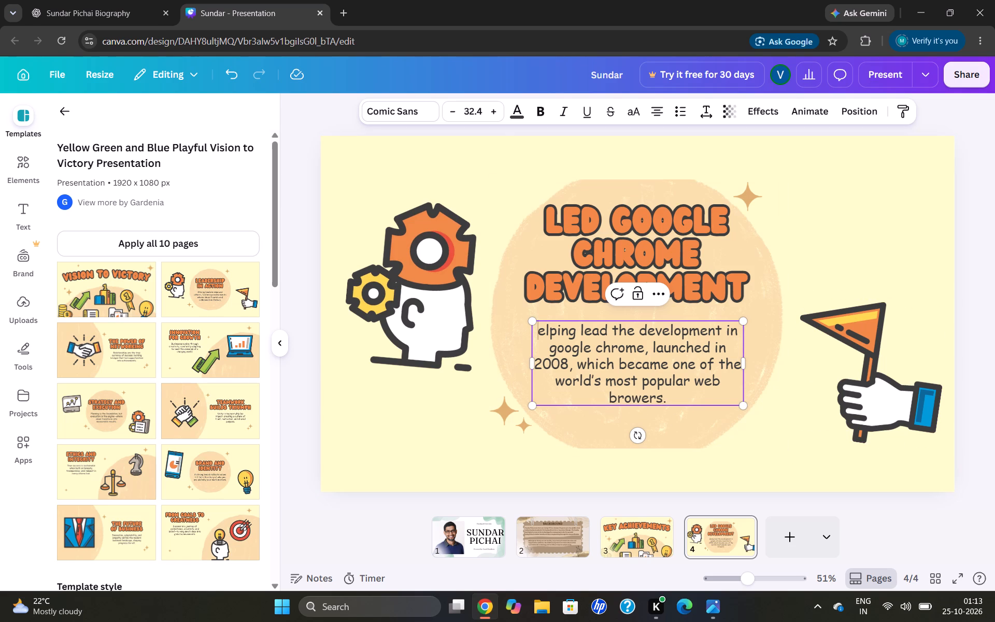
key(h)
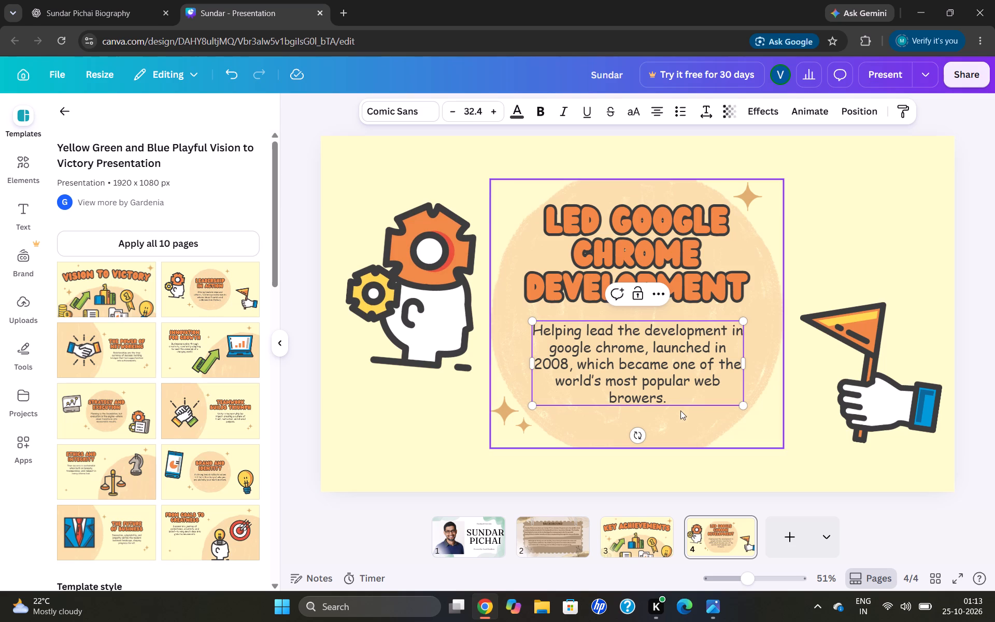
click(777, 462)
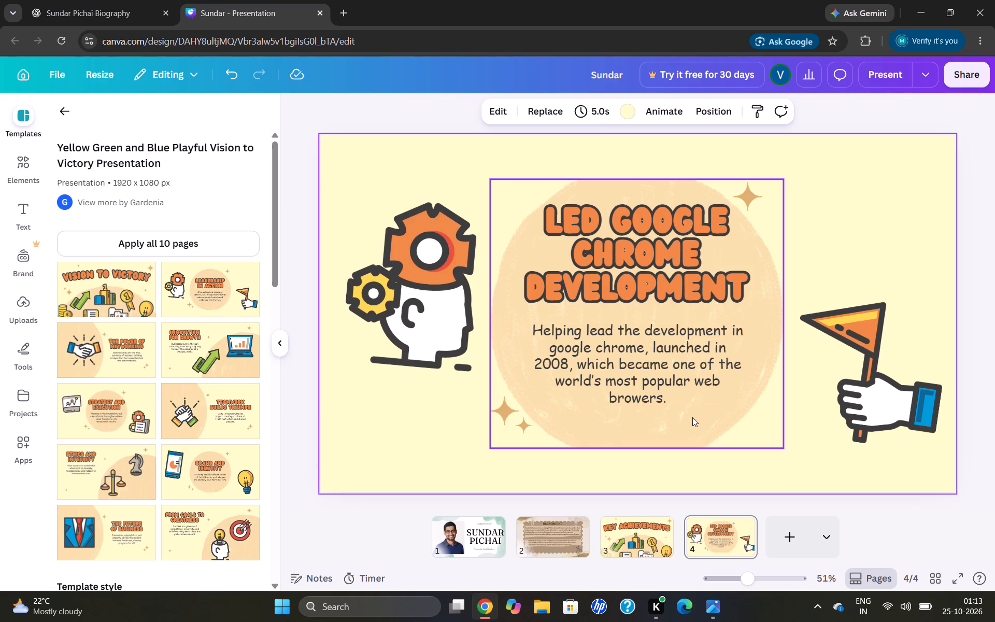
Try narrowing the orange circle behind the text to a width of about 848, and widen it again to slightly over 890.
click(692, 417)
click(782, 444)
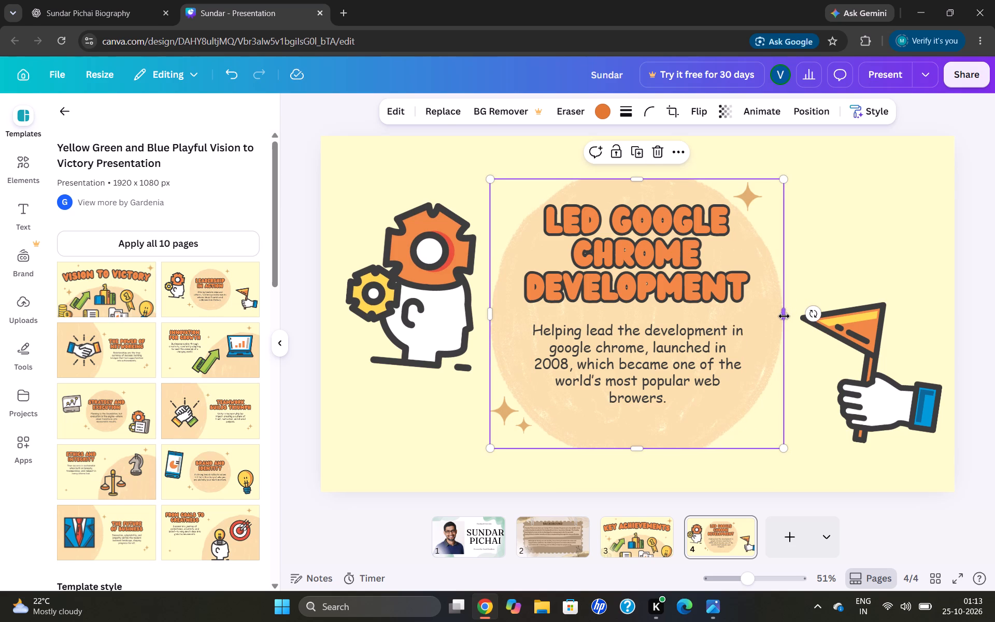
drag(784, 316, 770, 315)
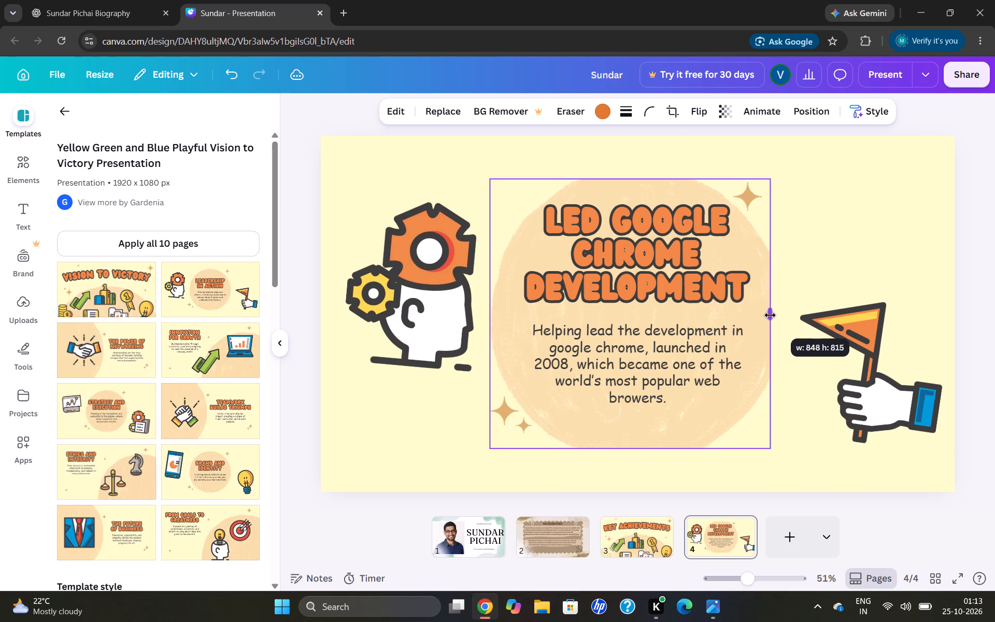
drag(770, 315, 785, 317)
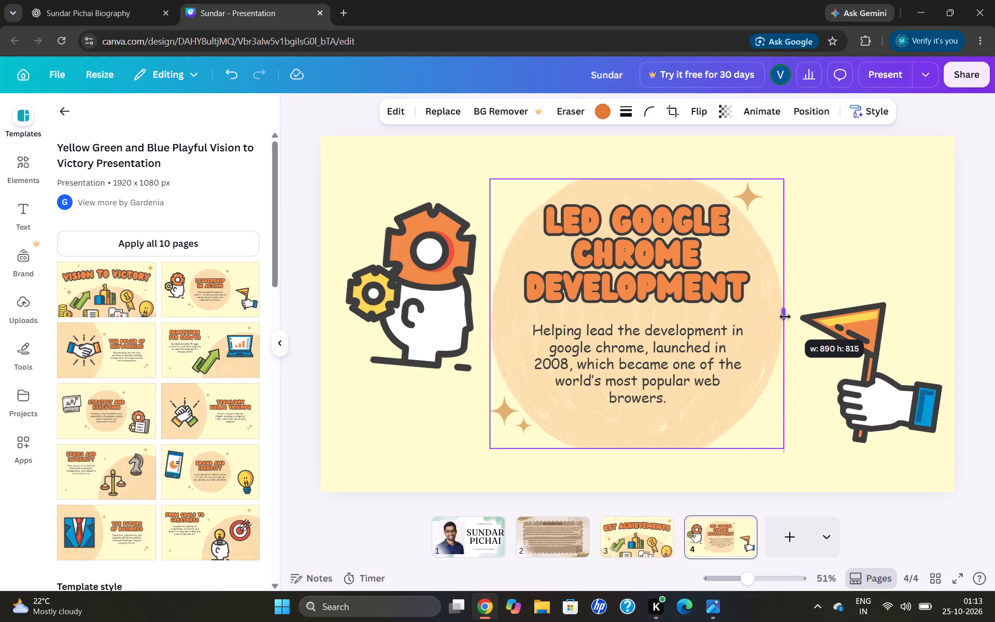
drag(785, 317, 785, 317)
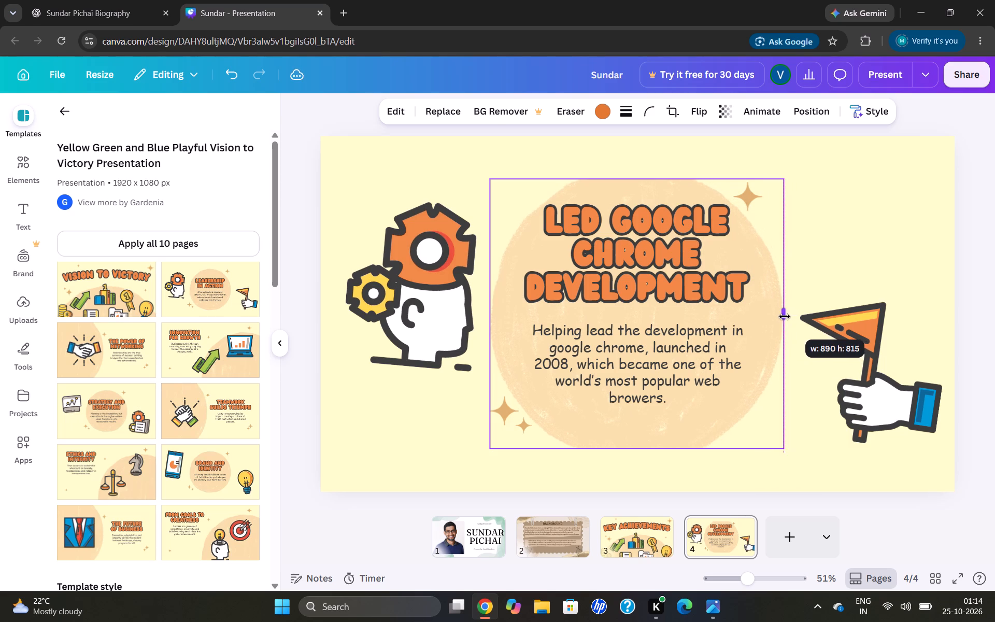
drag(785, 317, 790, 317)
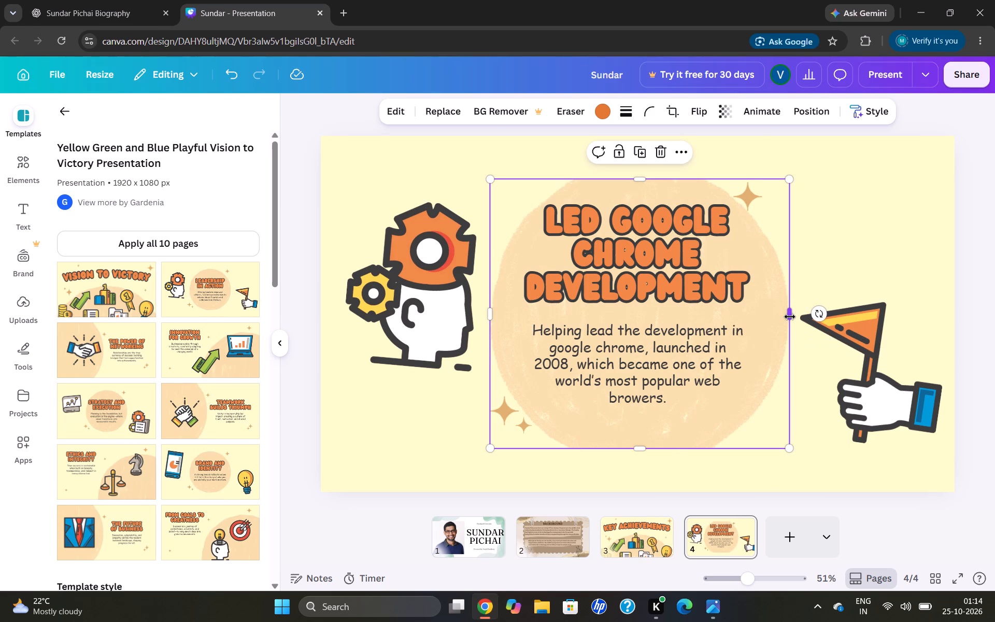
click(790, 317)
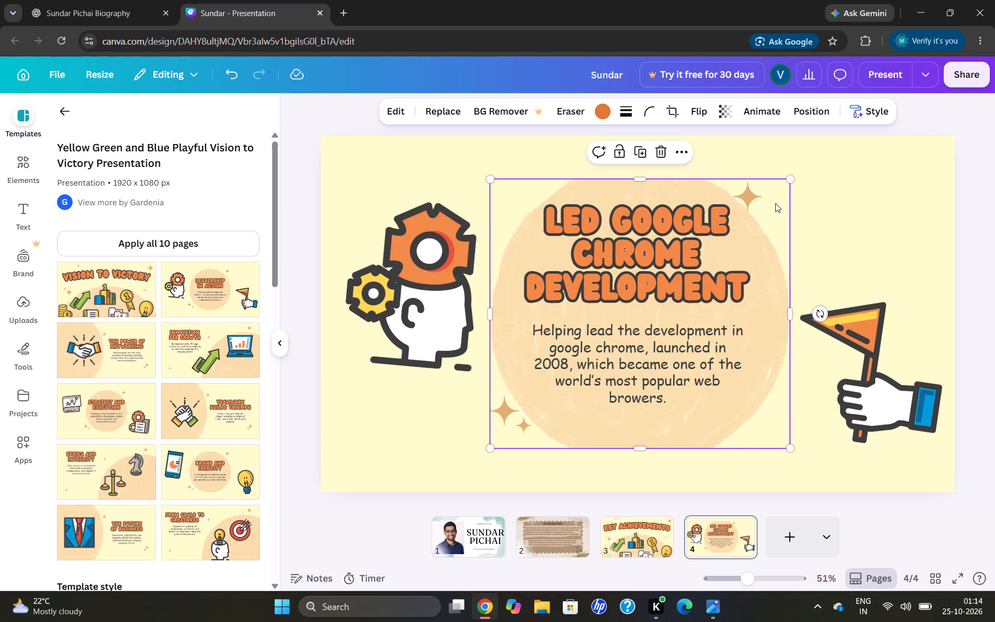
Delete the orange circle behind the title and body text on the fourth page.
click(665, 151)
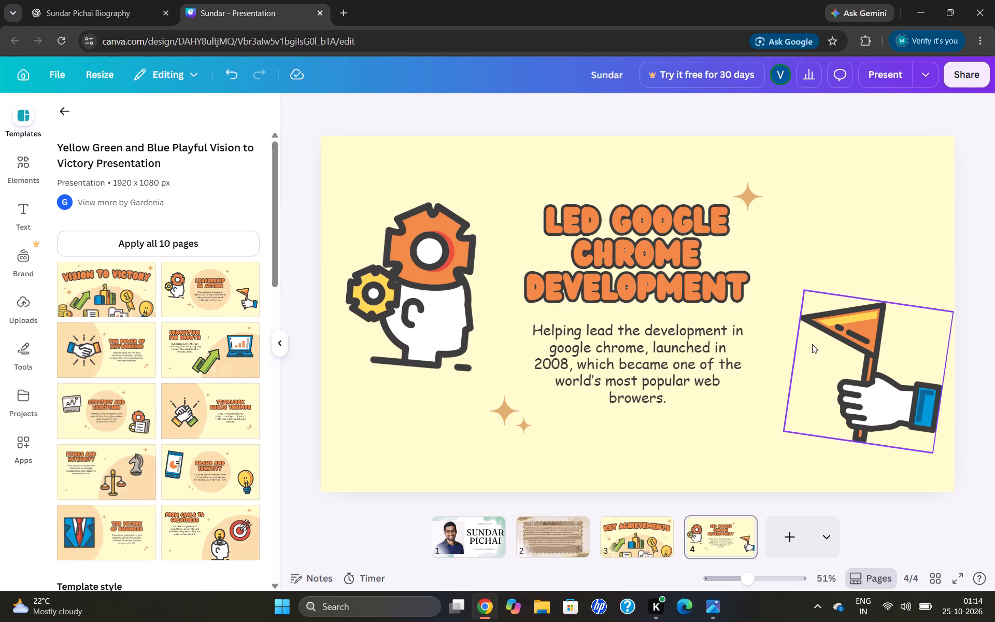
click(773, 376)
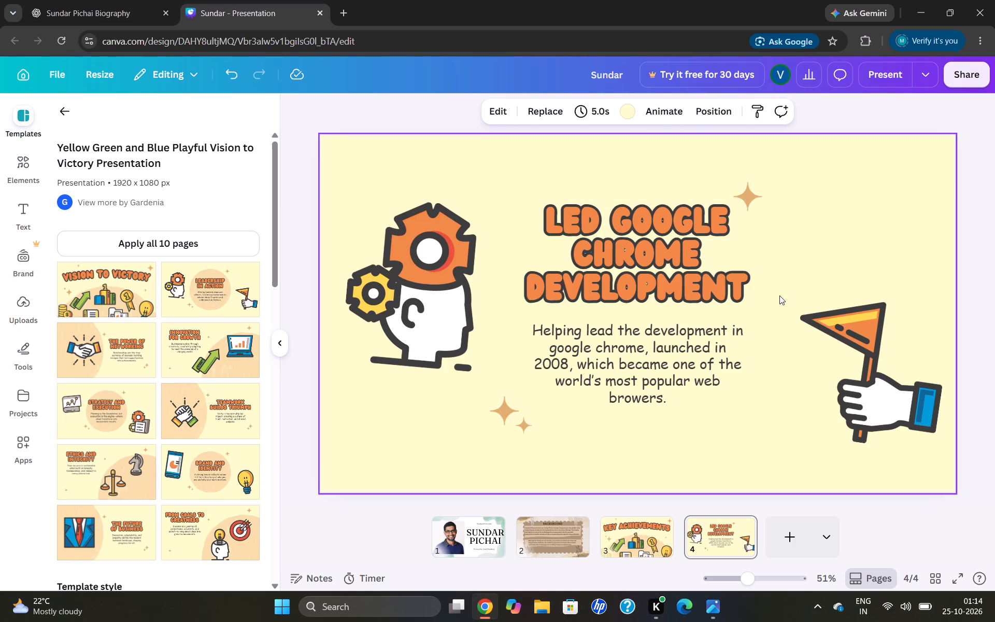
Shift the title and body text slightly left, centred on each other, with the title just above the body text.
drag(676, 264, 669, 262)
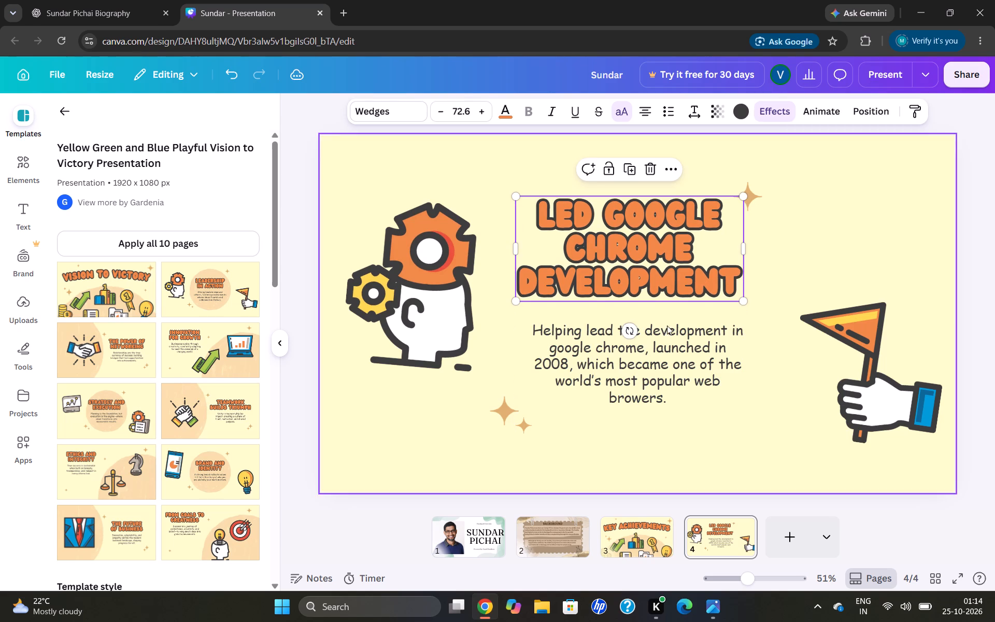
drag(667, 351, 661, 350)
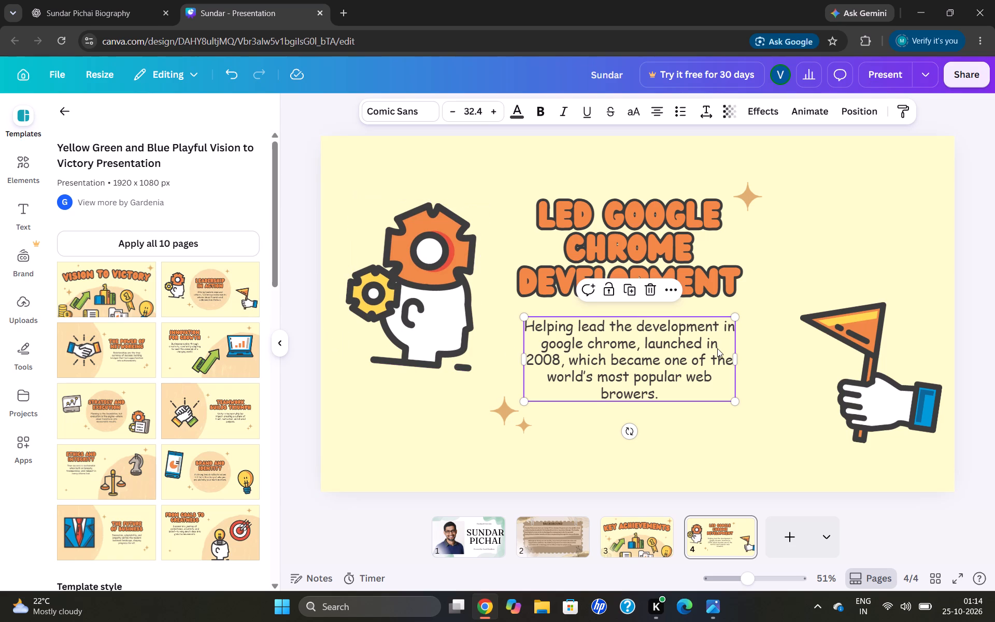
click(523, 180)
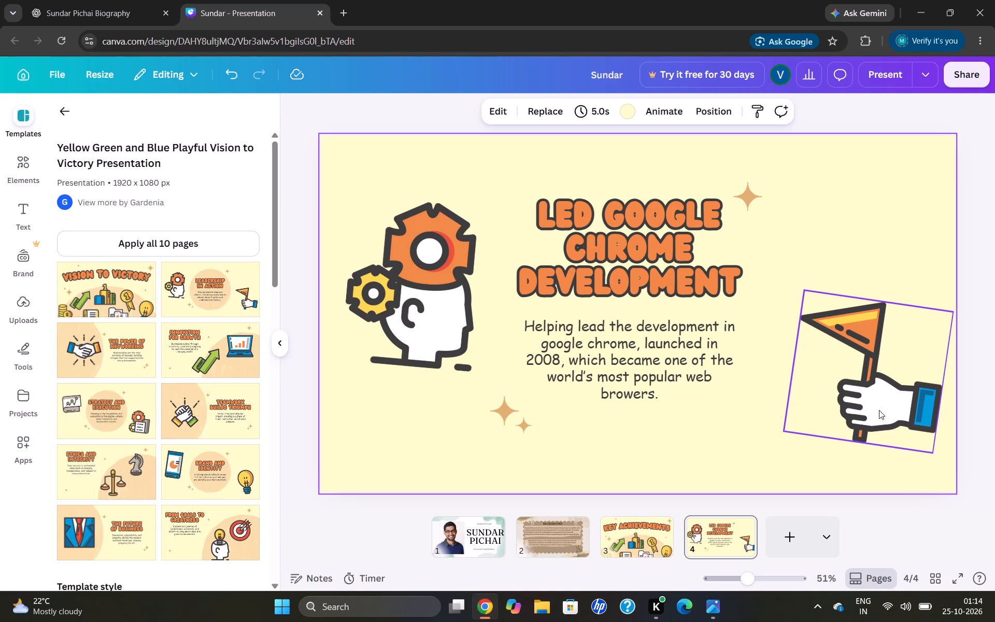
click(900, 514)
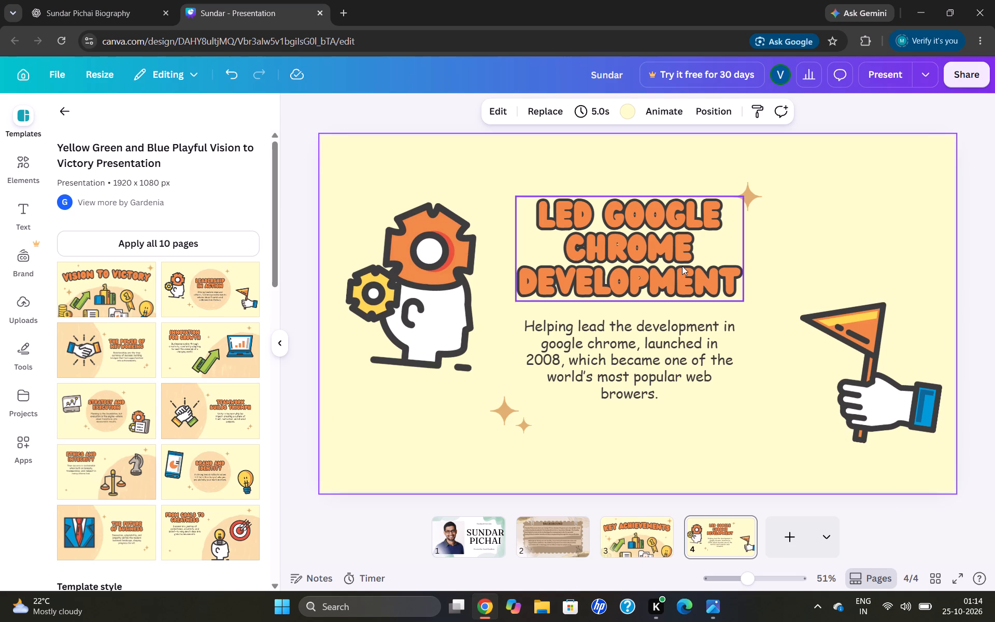
drag(682, 266, 680, 272)
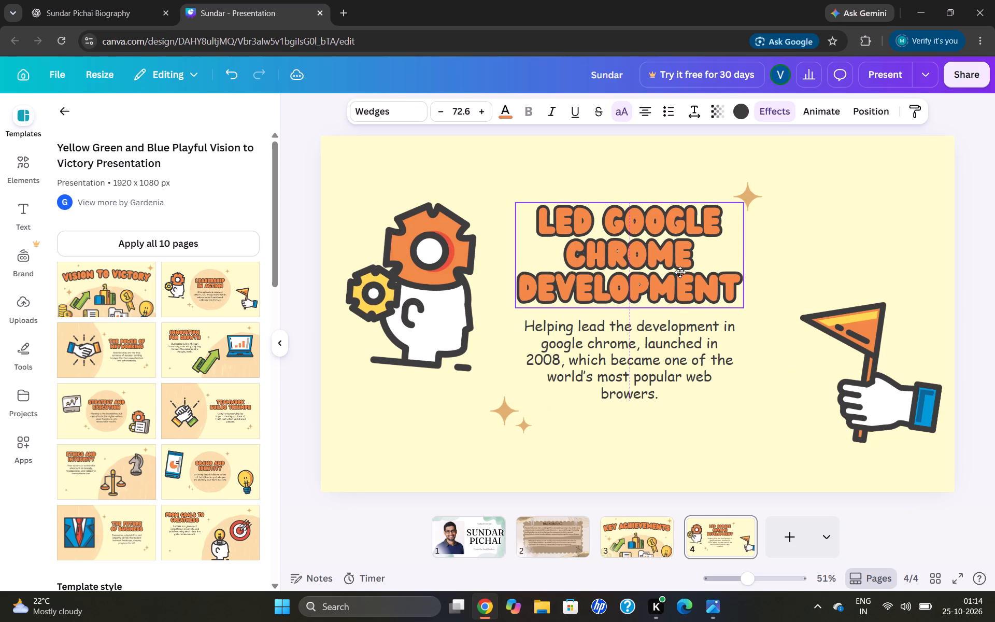
drag(680, 272, 680, 271)
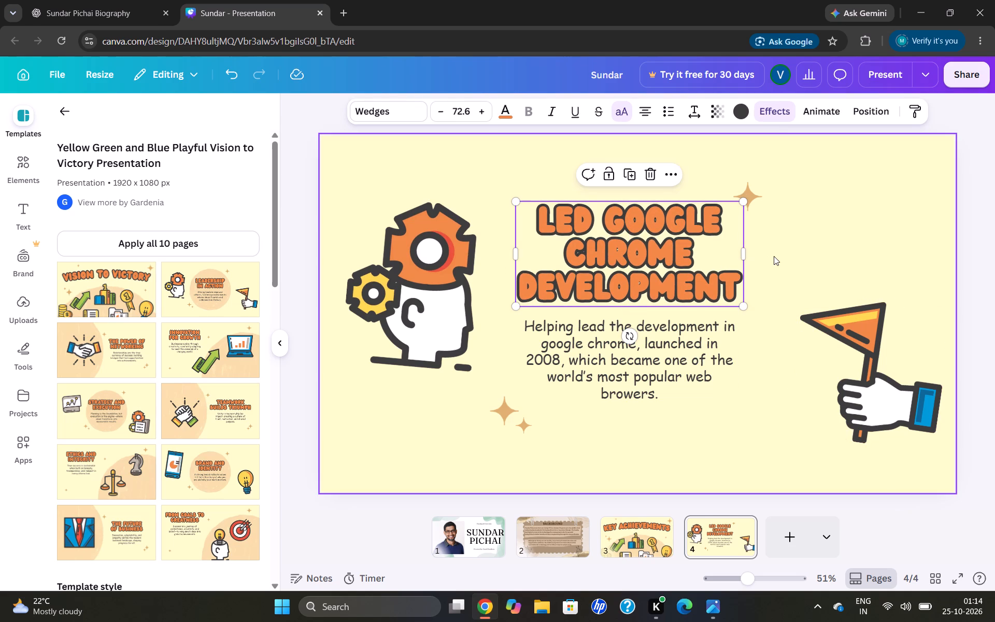
click(774, 256)
Nudge the star beside the top of the title slightly away from the text.
click(748, 203)
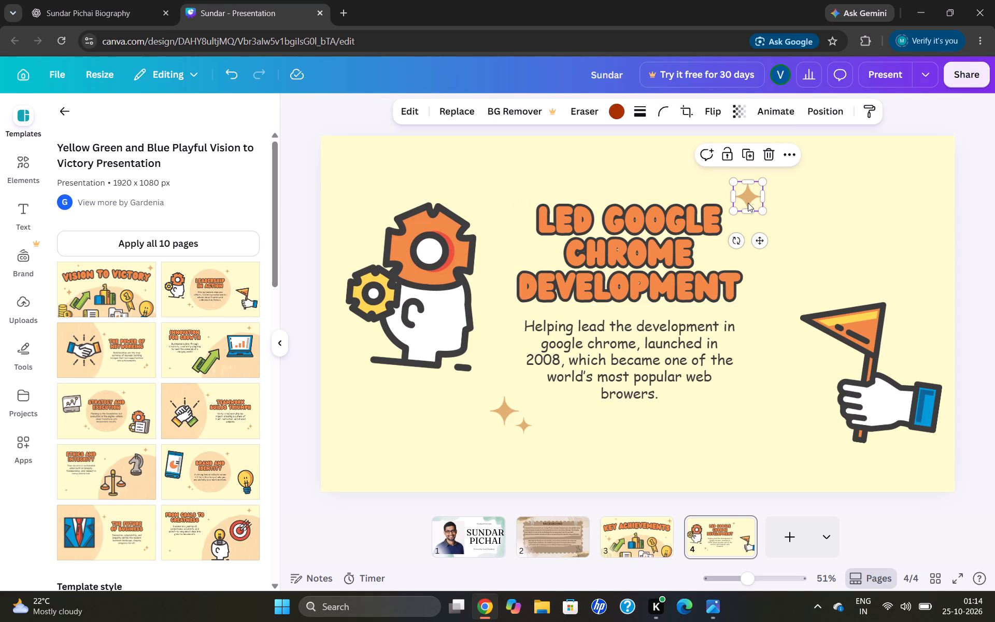
click(845, 282)
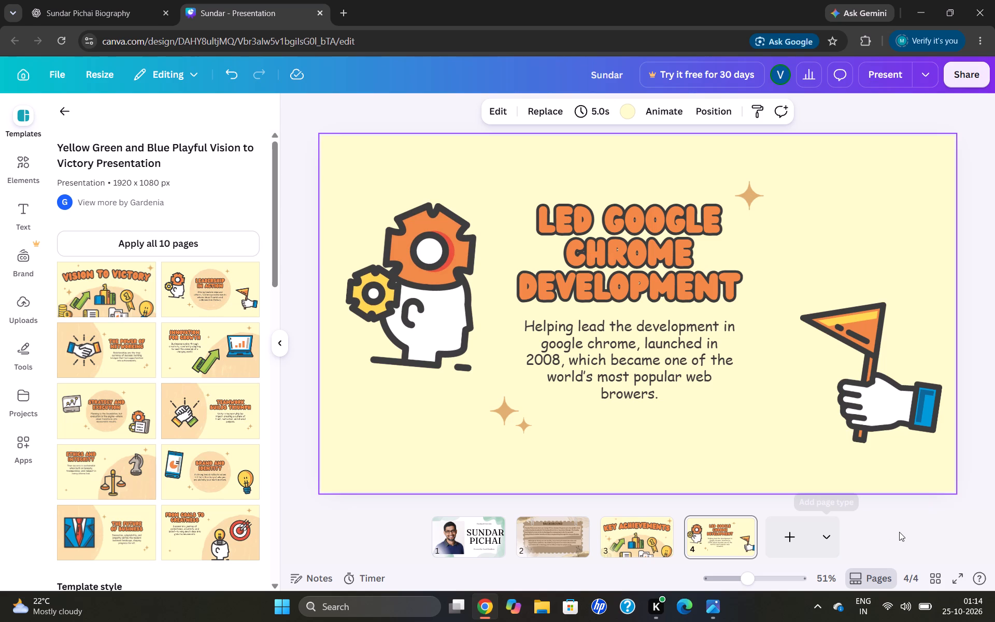
Add a fifth page and apply the "The Power of Networking" handshake layout from the template.
click(801, 532)
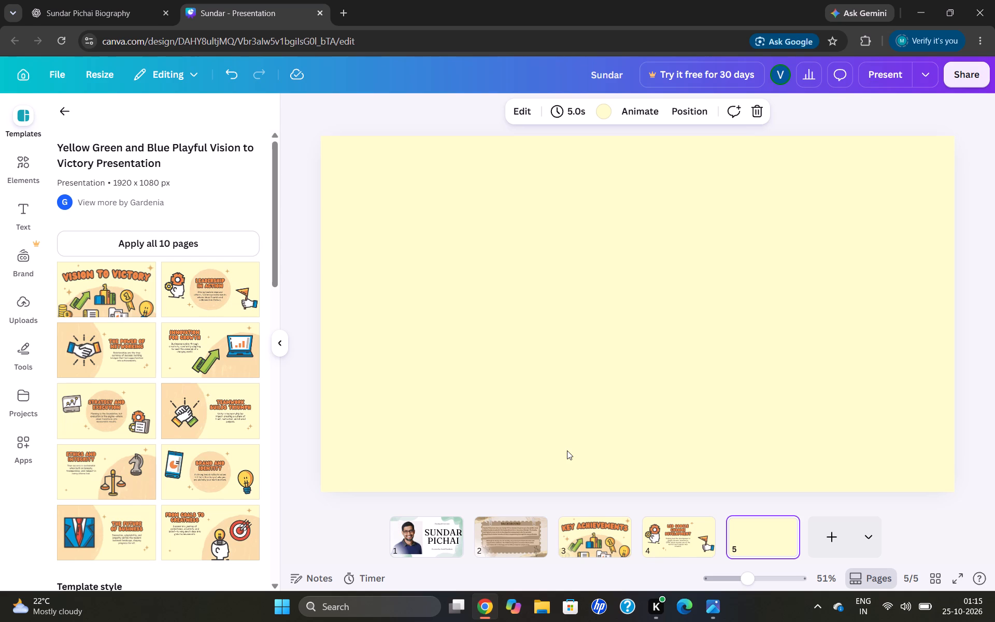
click(129, 356)
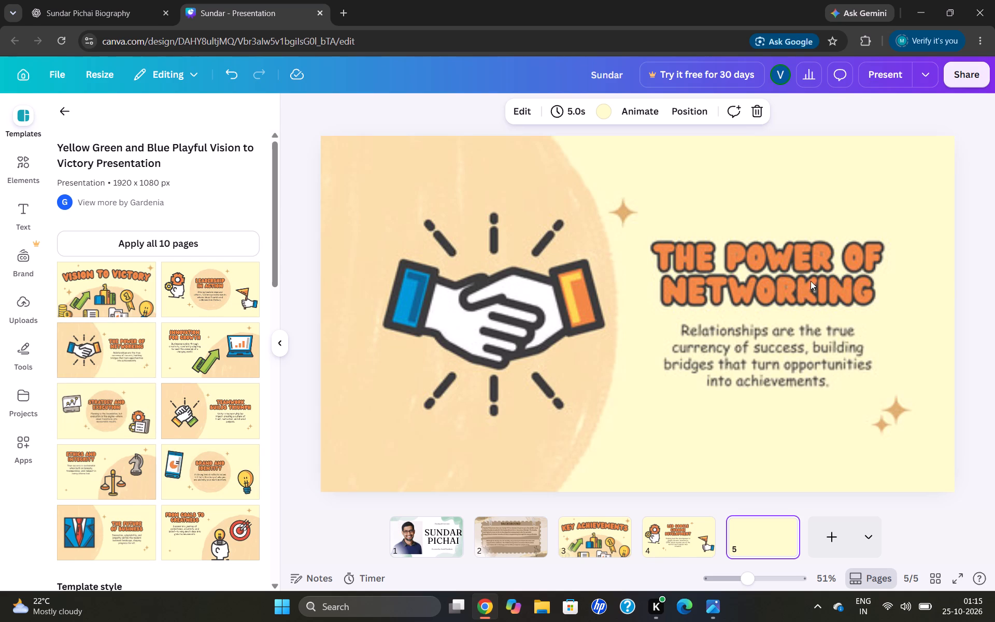
Replace the fifth page's title with "promoted ai", placing "ai" on a second line.
click(812, 280)
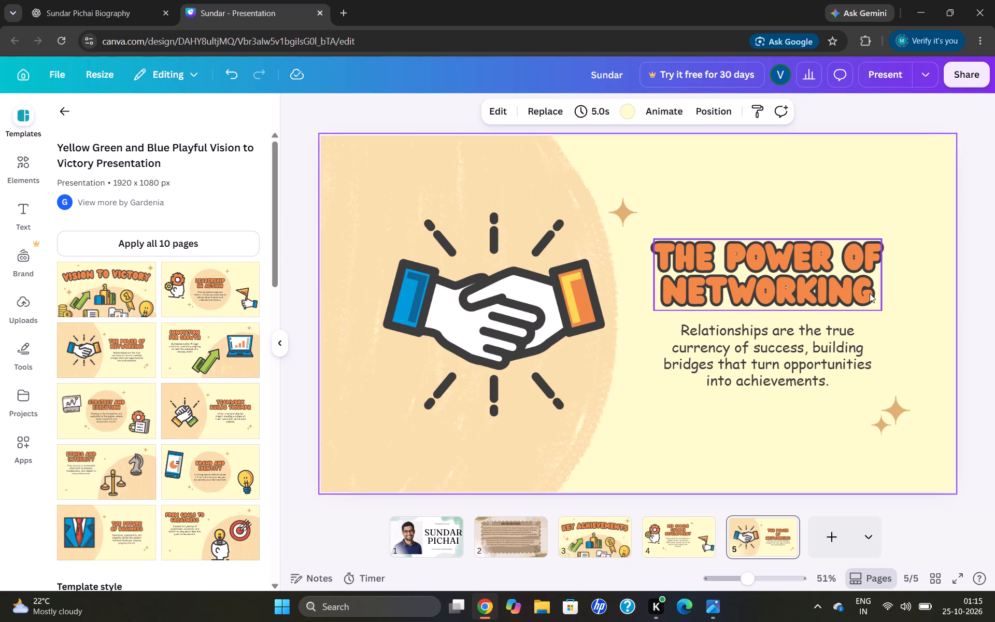
click(870, 293)
click(870, 293)
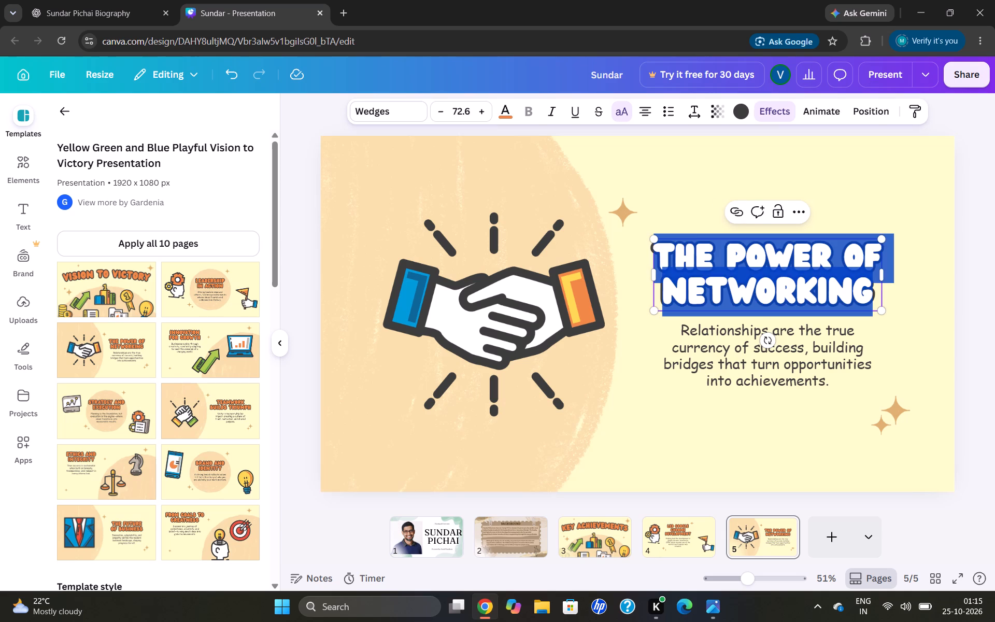
key(BackSpace)
text(promoted)
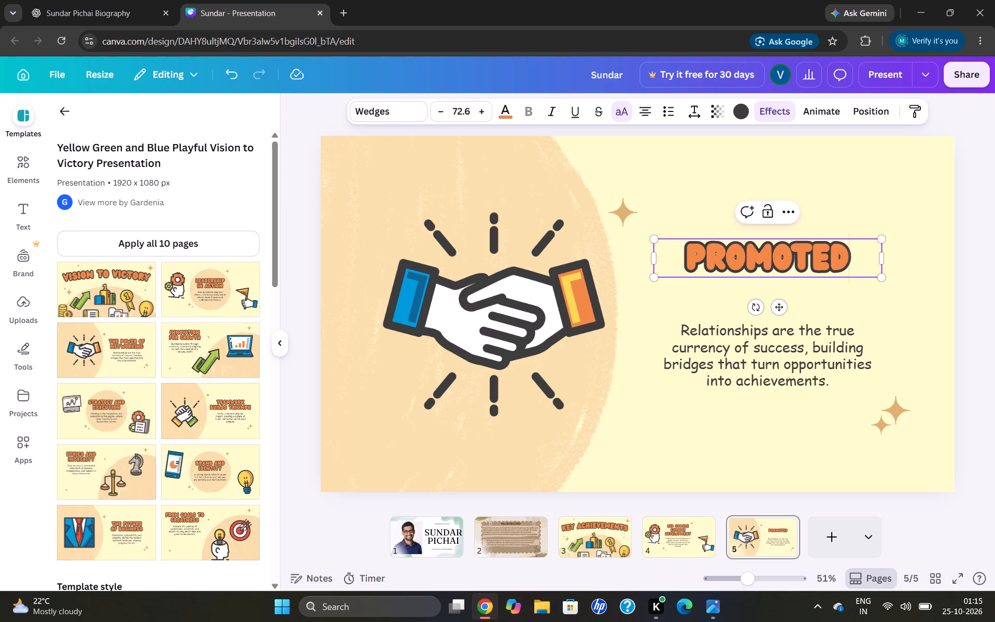
key(Return)
key(a)
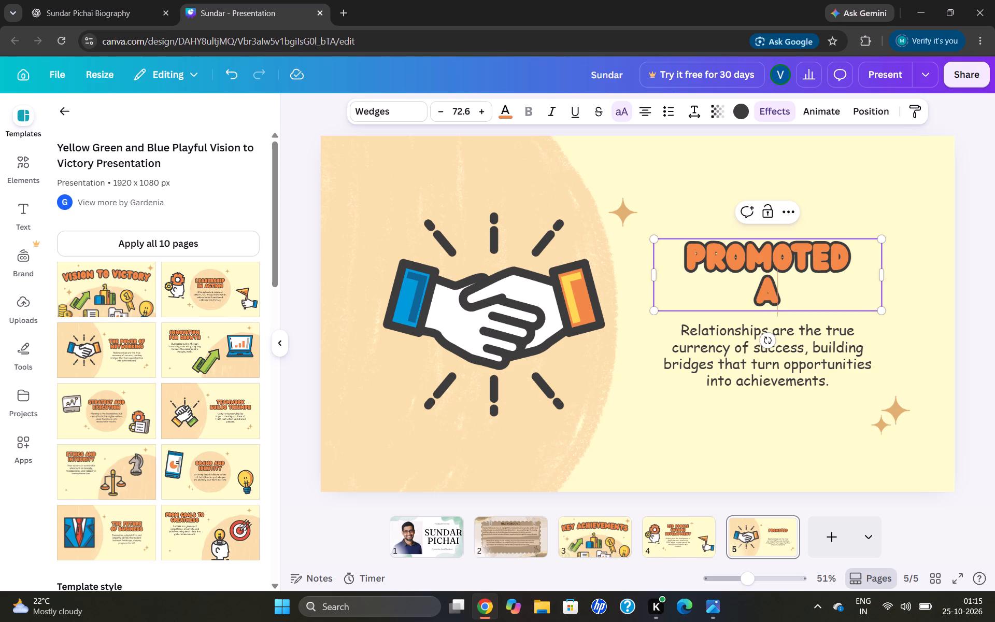
key(i)
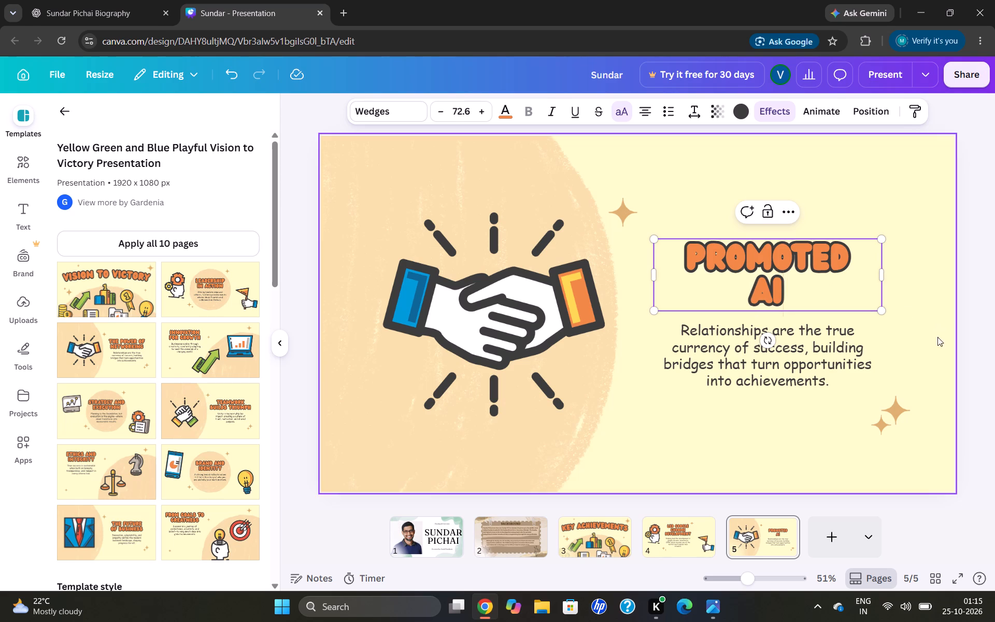
Clear the placeholder body text below the fifth page's title.
click(840, 362)
click(832, 380)
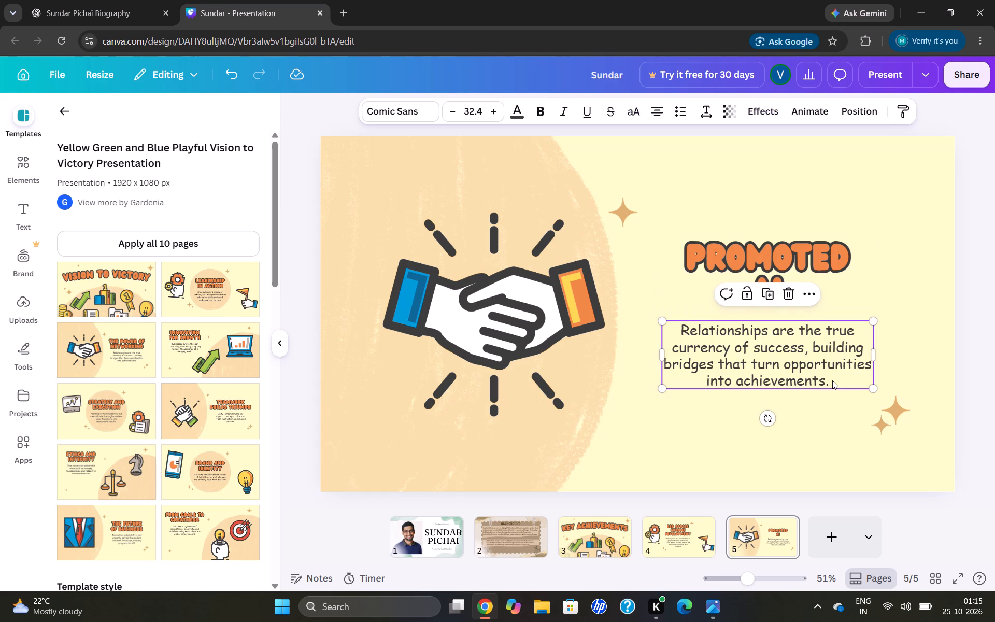
key(BackSpace)
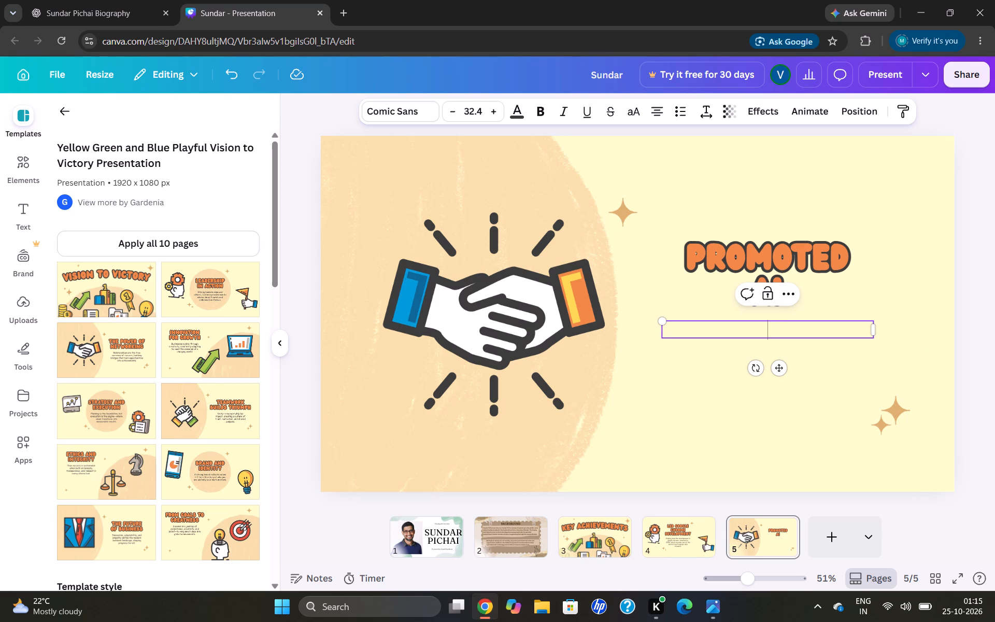
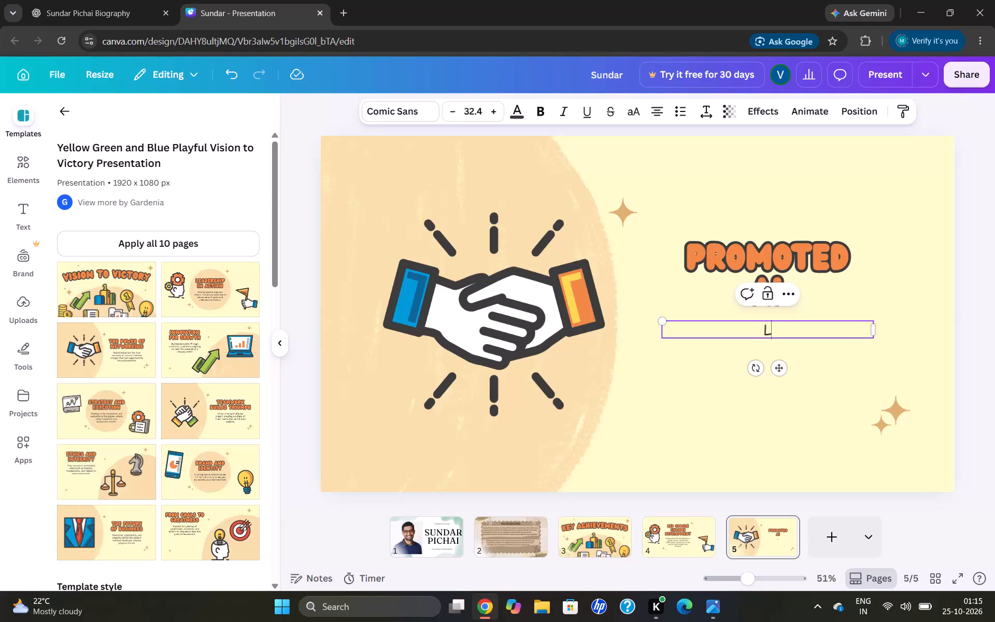
Write the fifth page's body text below the title as "Led google's strategic focus on AI research and products".
text(ed)
key(space)
text(google)
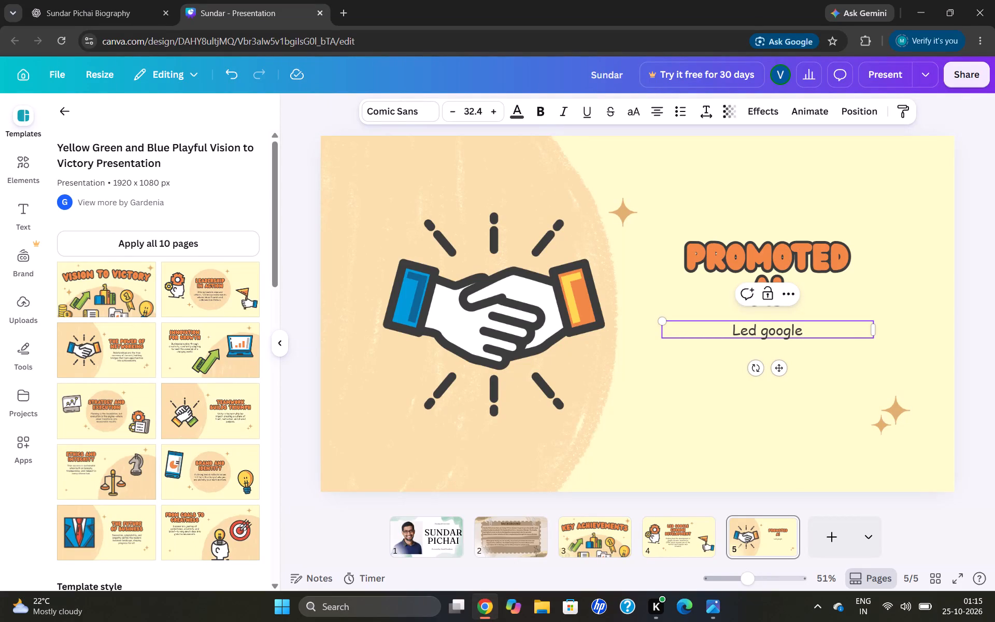
text('s)
key(space)
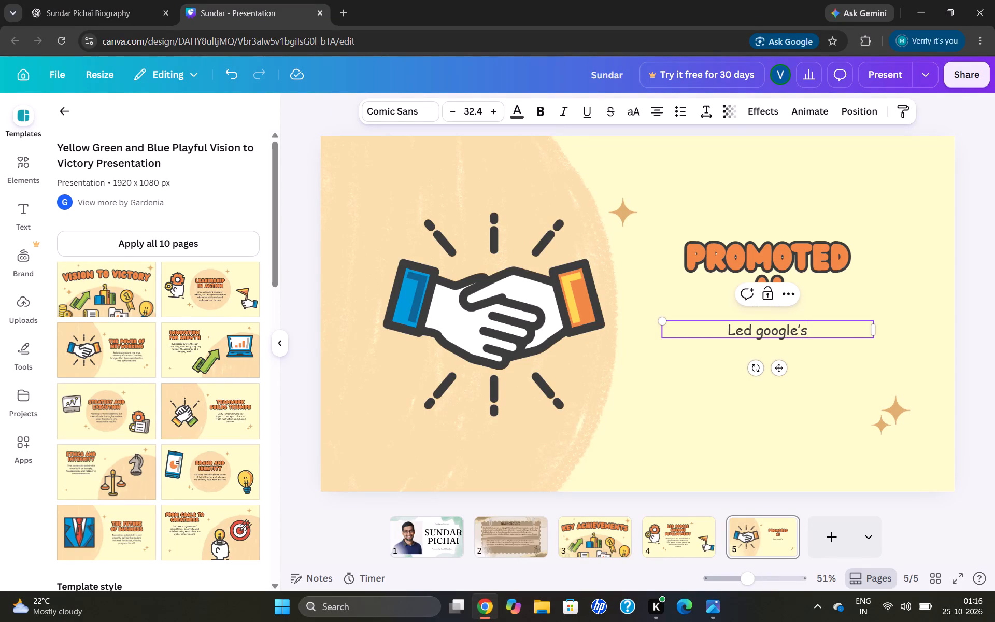
key(s)
text(torage)
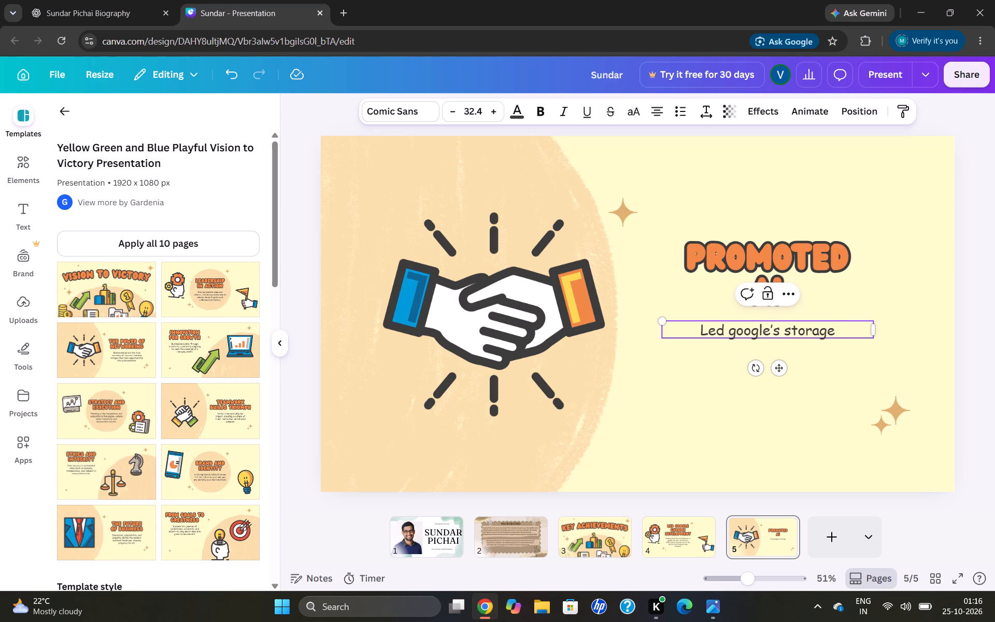
key(BackSpace)
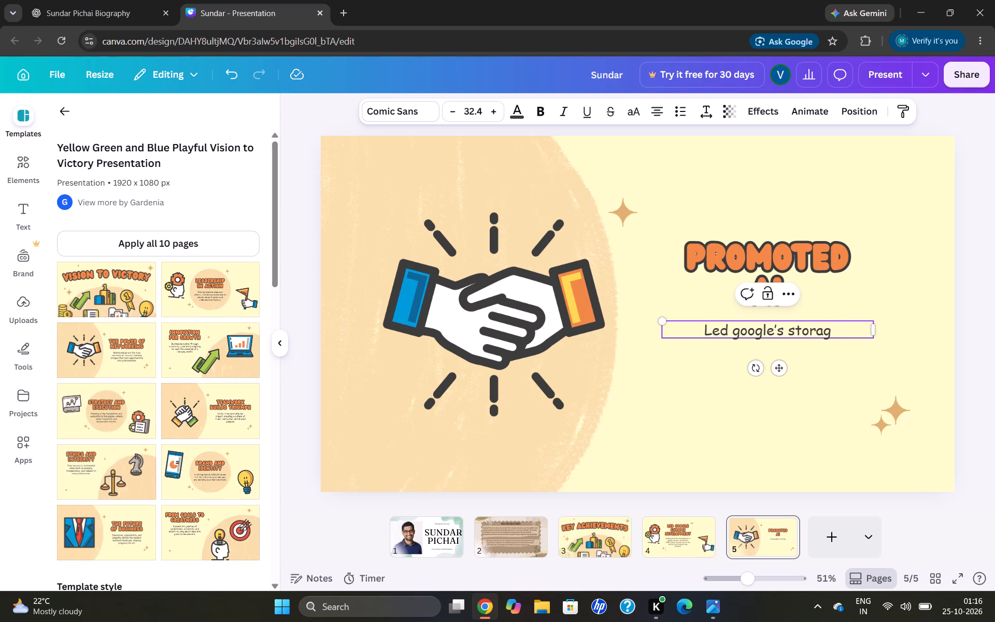
key(BackSpace)
key(BackSpace)
key(BackSpace)
key(BackSpace)
text(rategic)
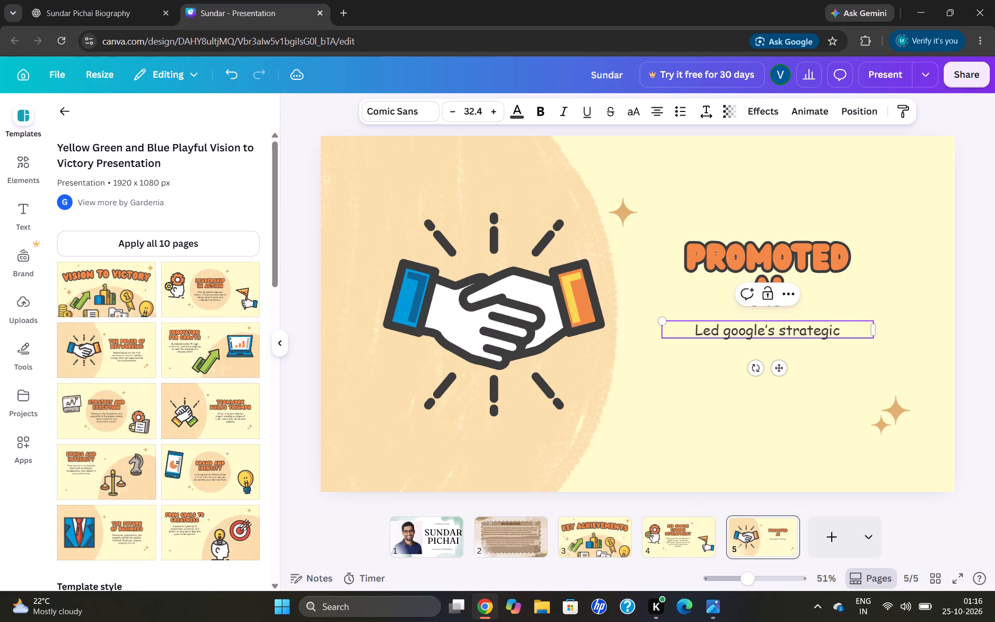
key(space)
text(focu)
text(s on)
key(space)
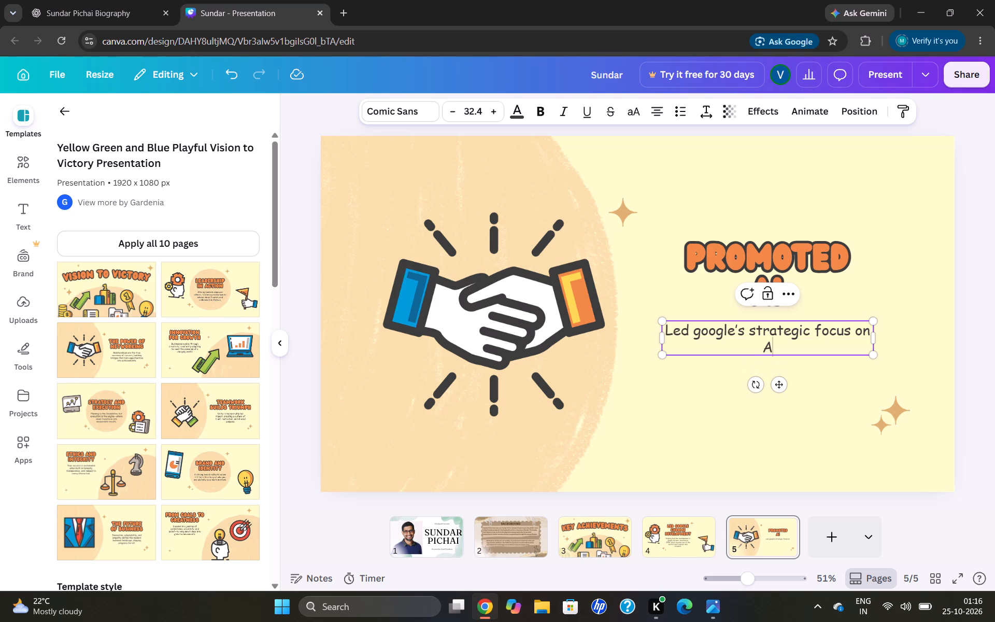
key(space)
text(research)
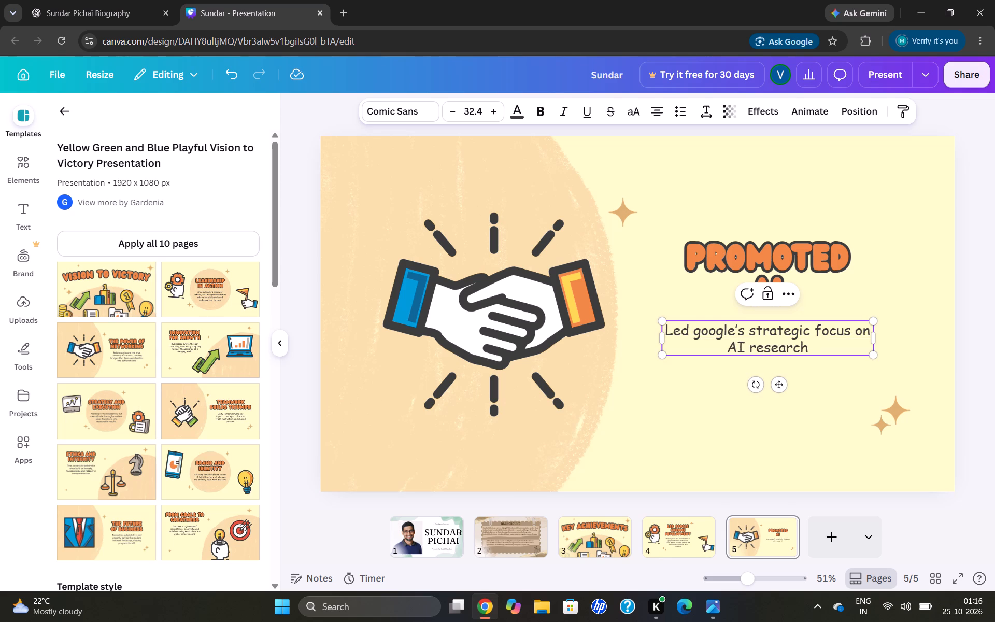
key(space)
text(and product)
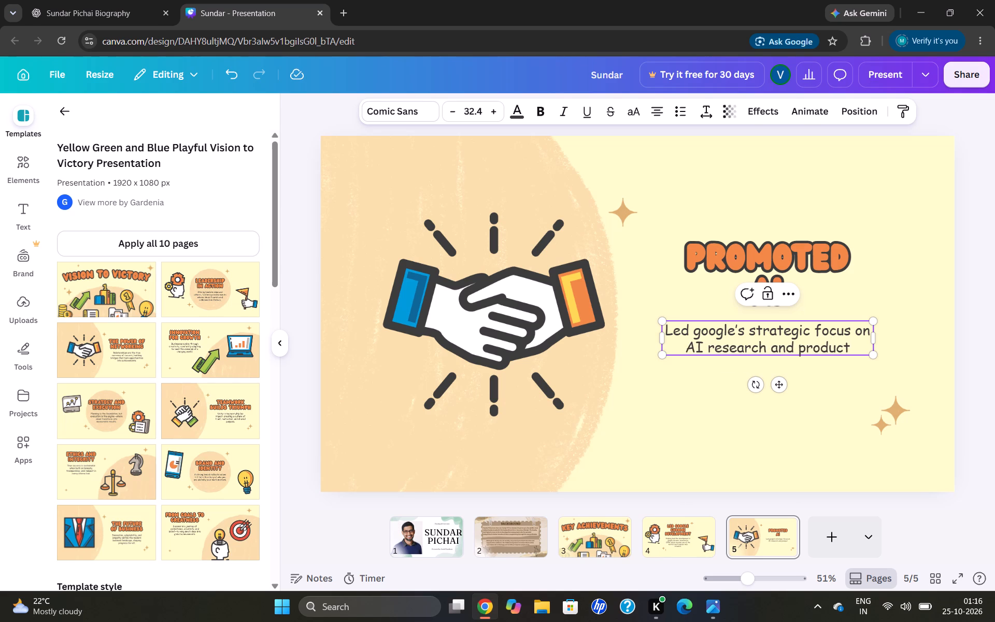
key(s)
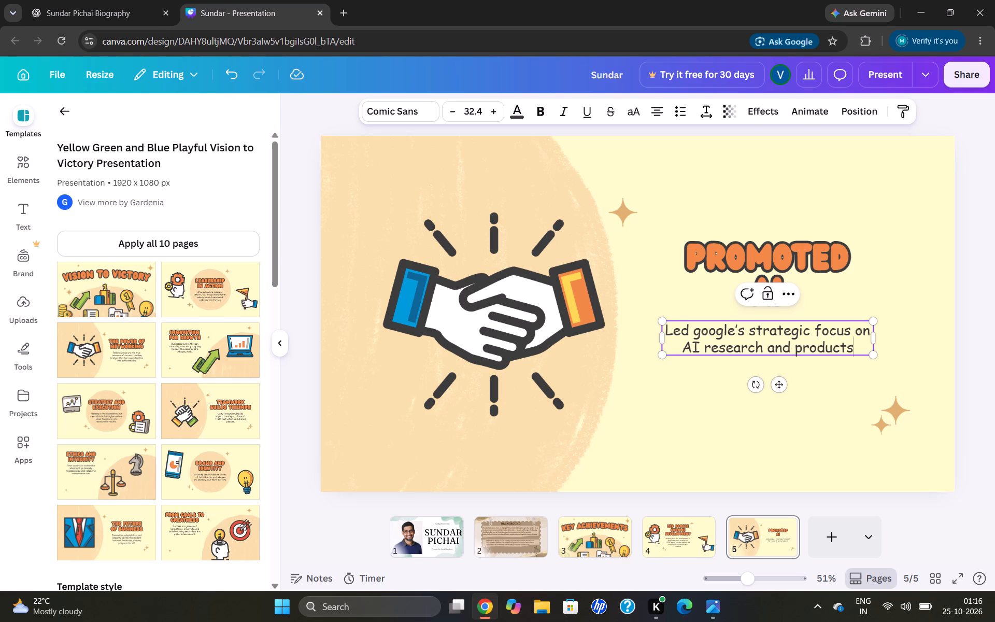
text(, including)
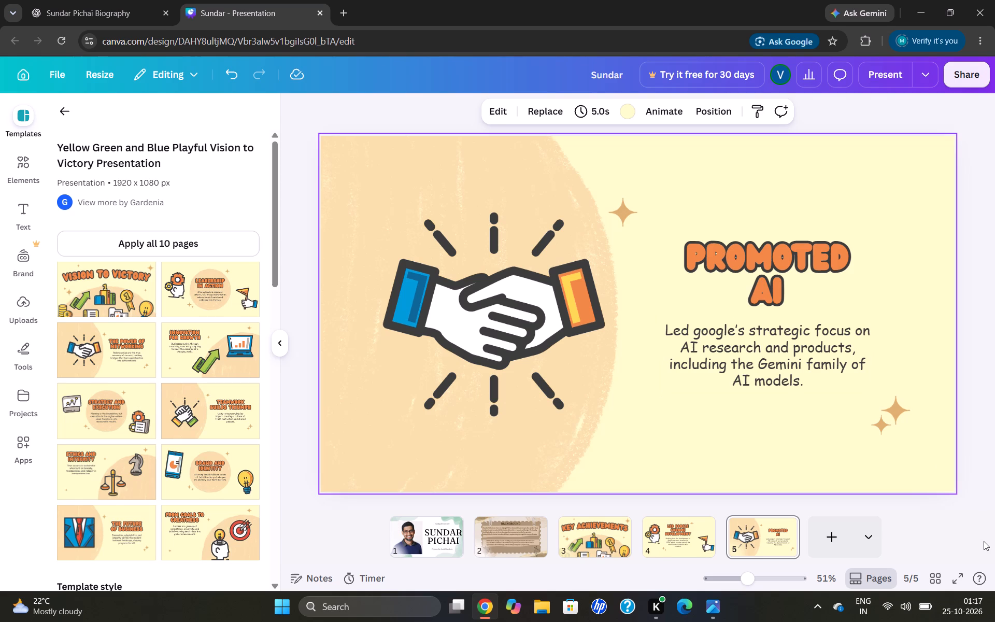
Add a colon after "Development" in the fourth page's title and widen its text box slightly so the colon fits on that line.
click(691, 525)
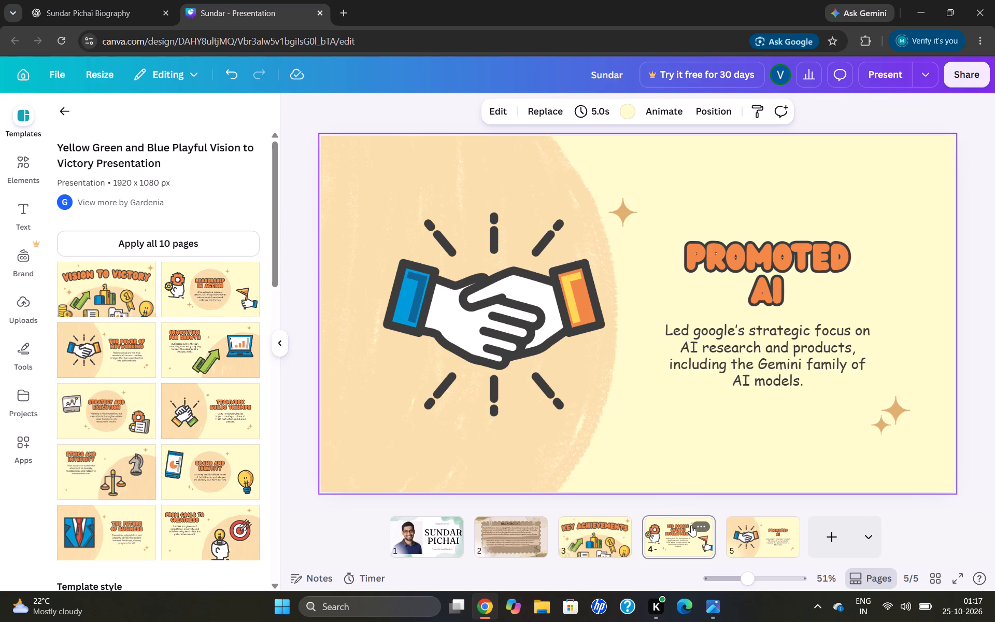
click(752, 289)
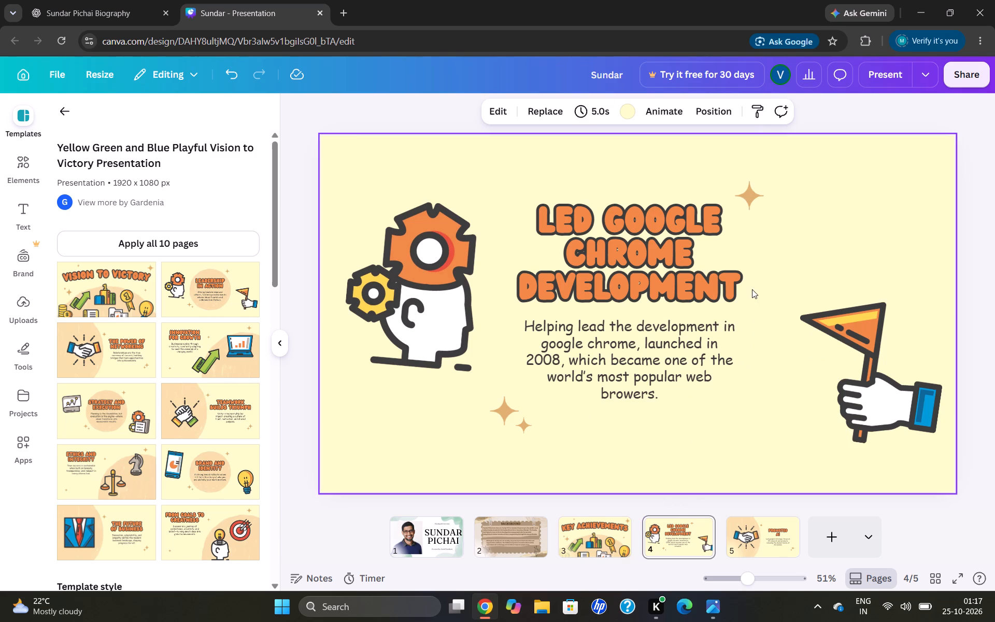
click(743, 288)
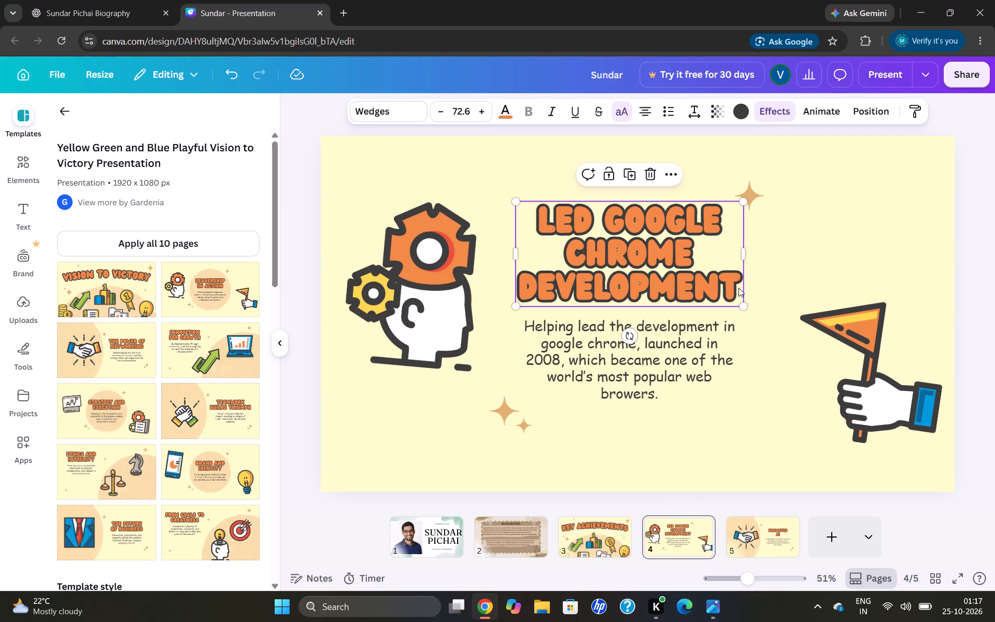
click(740, 288)
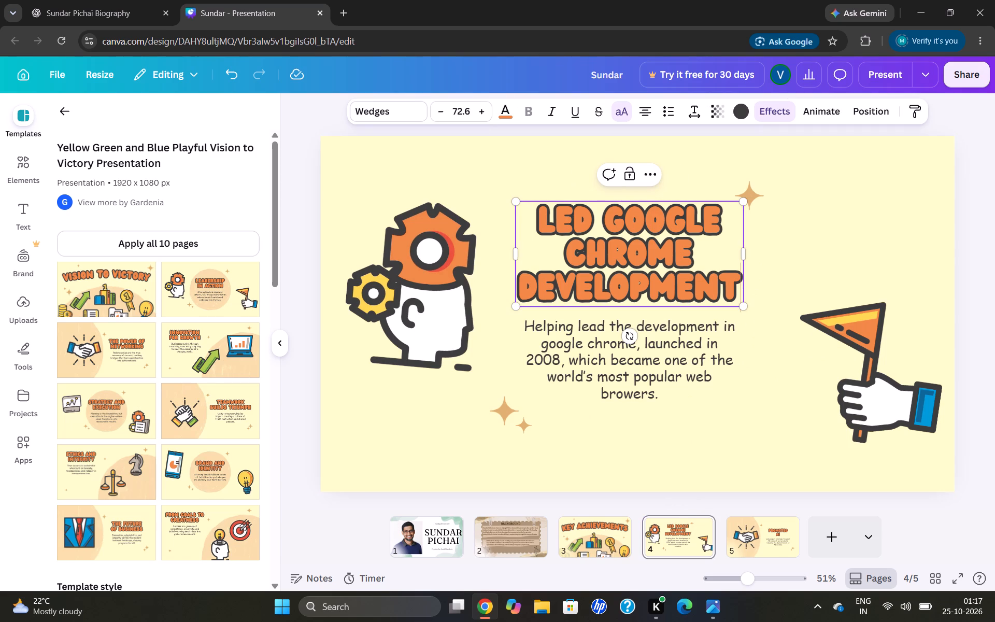
key(shift+colon)
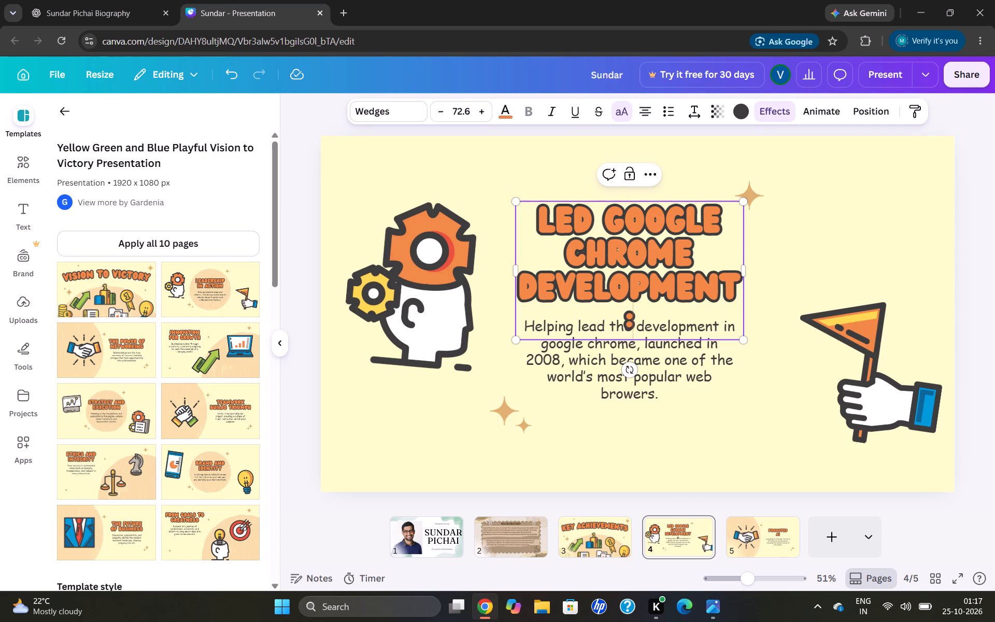
key(BackSpace)
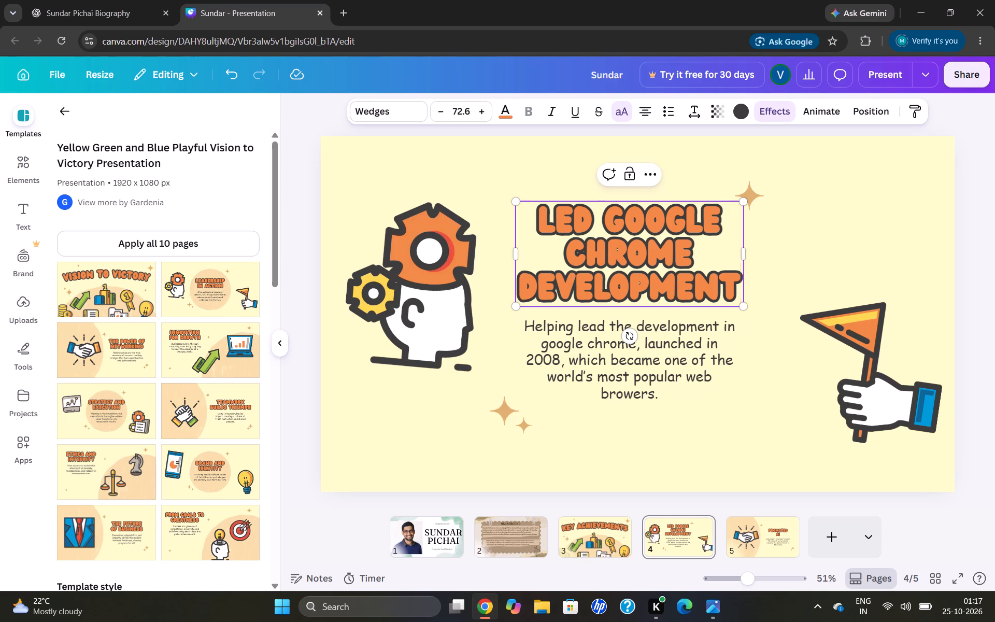
key(shift+colon)
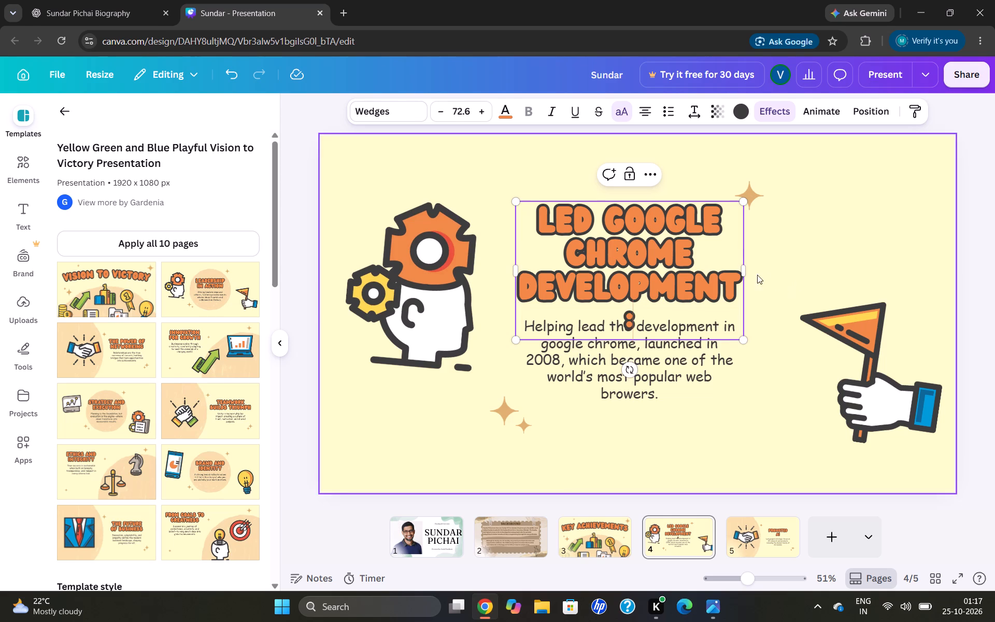
drag(745, 269, 755, 269)
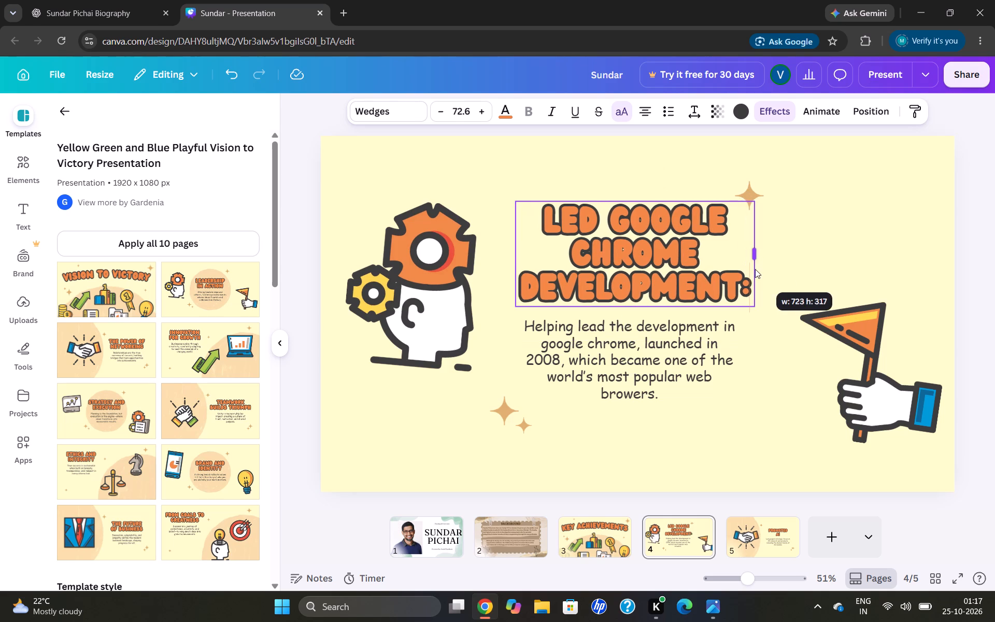
drag(755, 269, 754, 269)
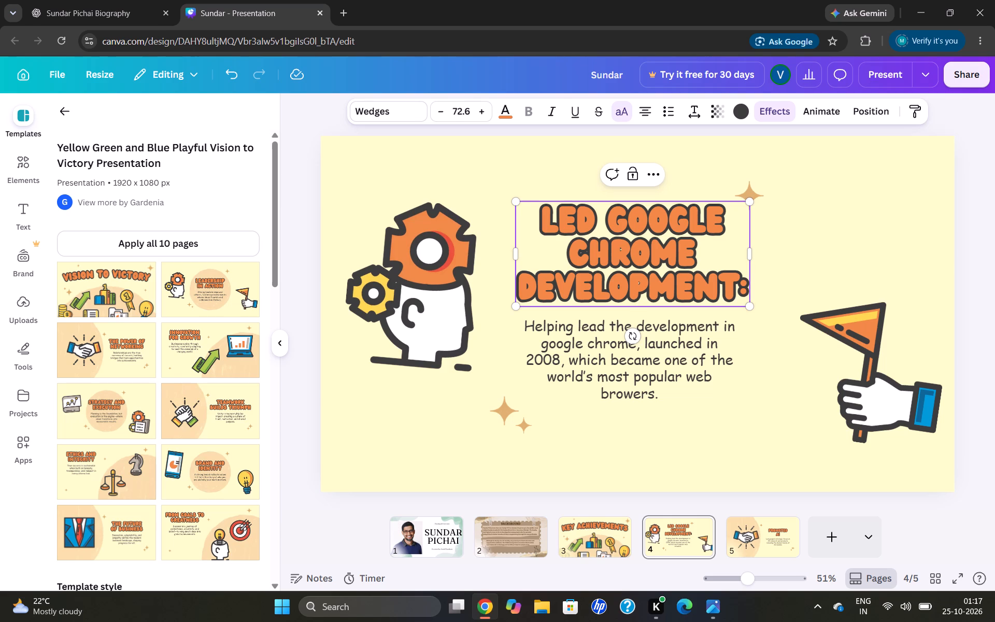
Nudge the fourth page's title slightly upward and centre it above the body text.
click(637, 306)
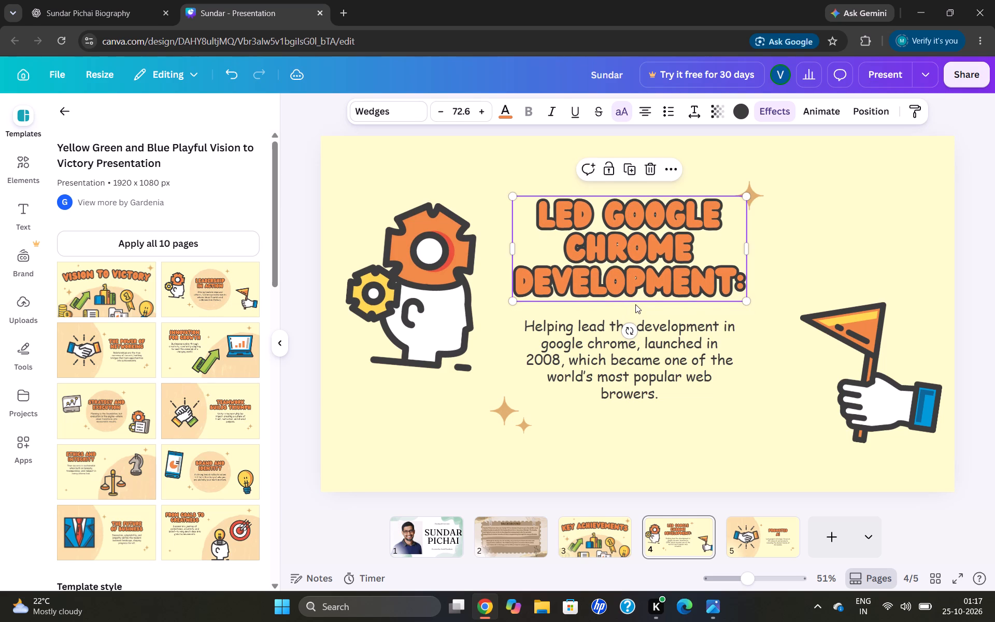
click(773, 416)
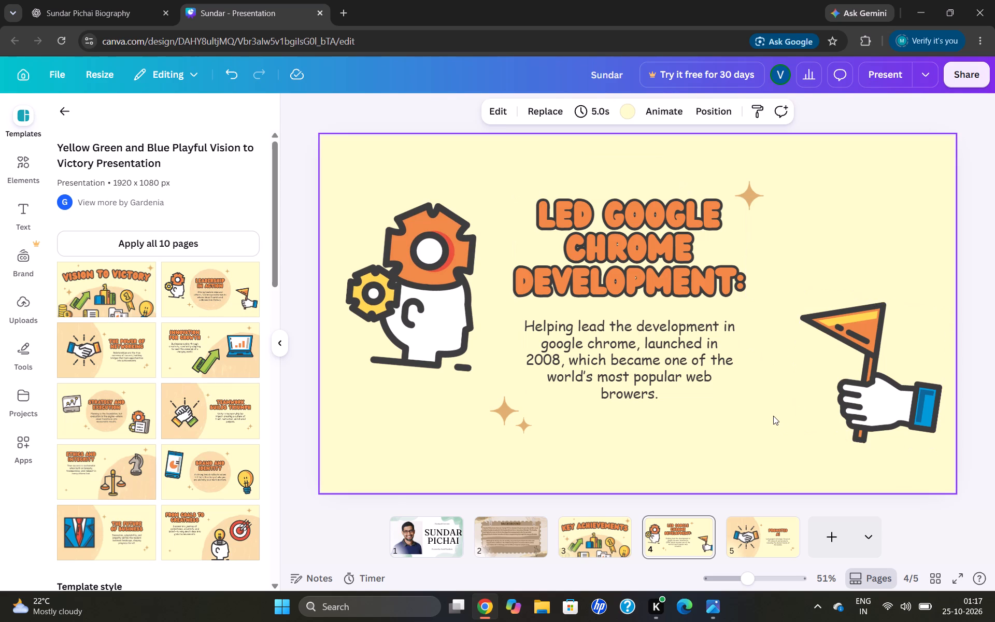
Add a colon after "AI" in the fifth page's title.
click(765, 533)
click(801, 296)
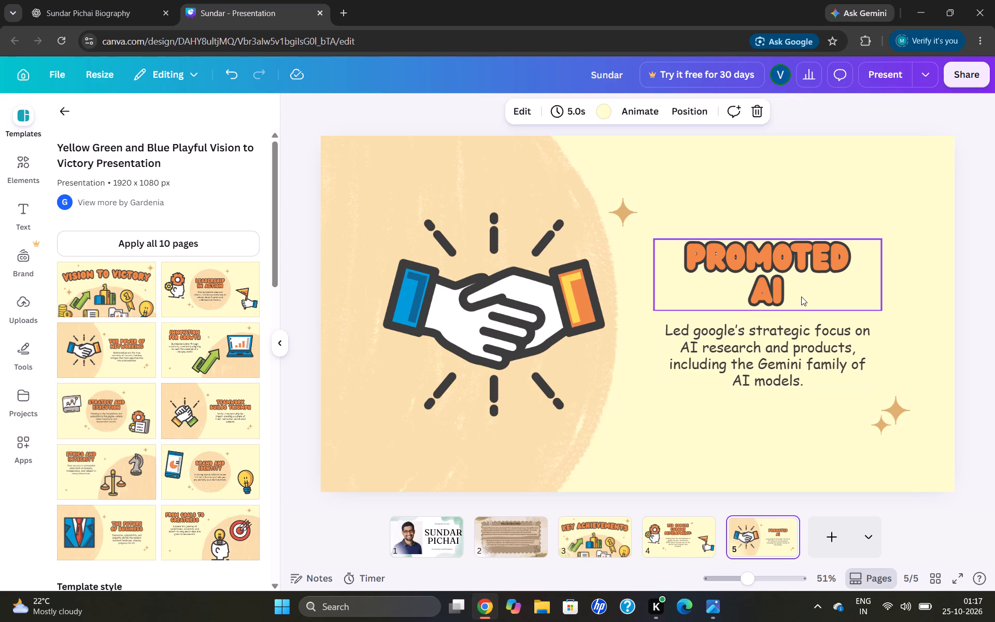
click(801, 296)
click(801, 296)
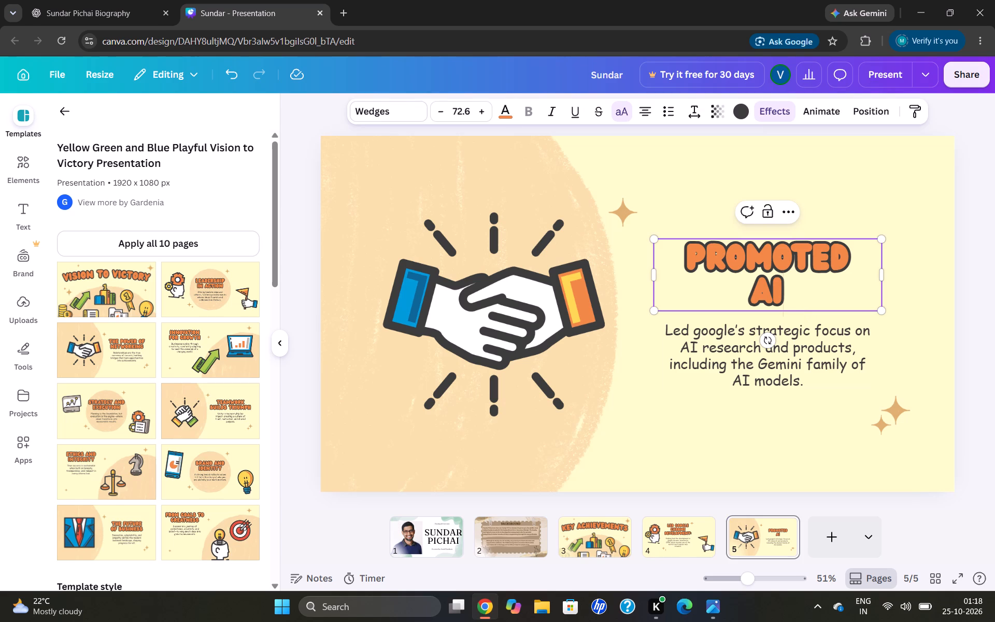
key(shift+colon)
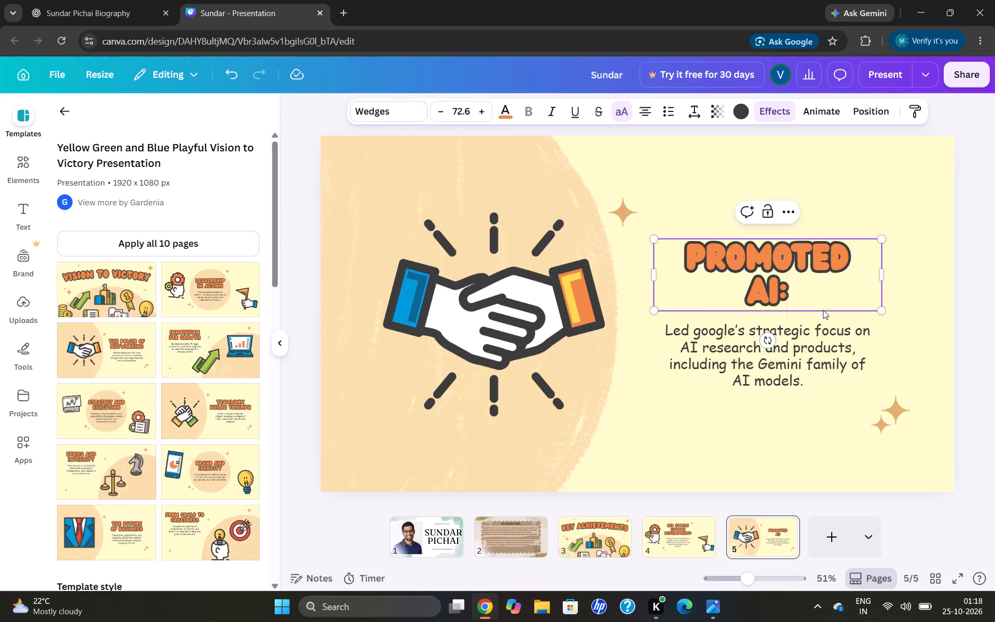
click(824, 443)
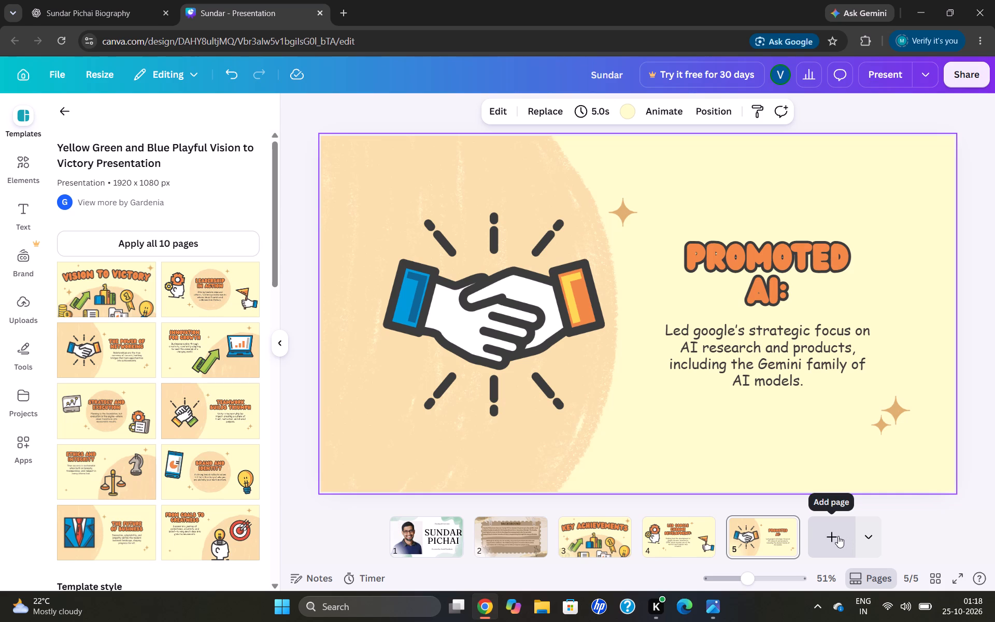
Add a sixth page and apply the "The Future of Business" suit-and-tie template layout to it.
click(838, 536)
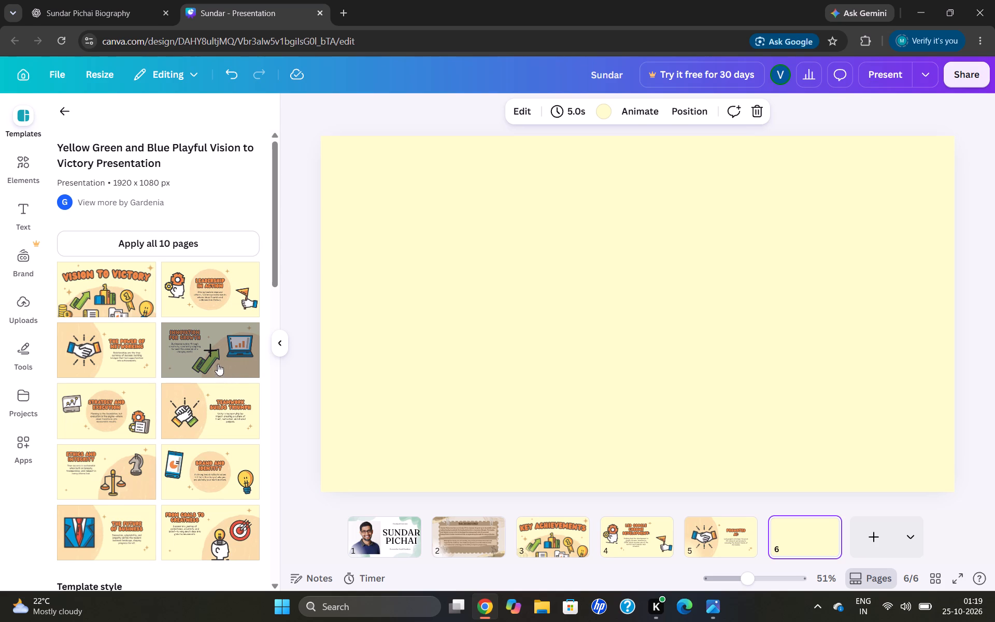
scroll(219, 389, down, 1)
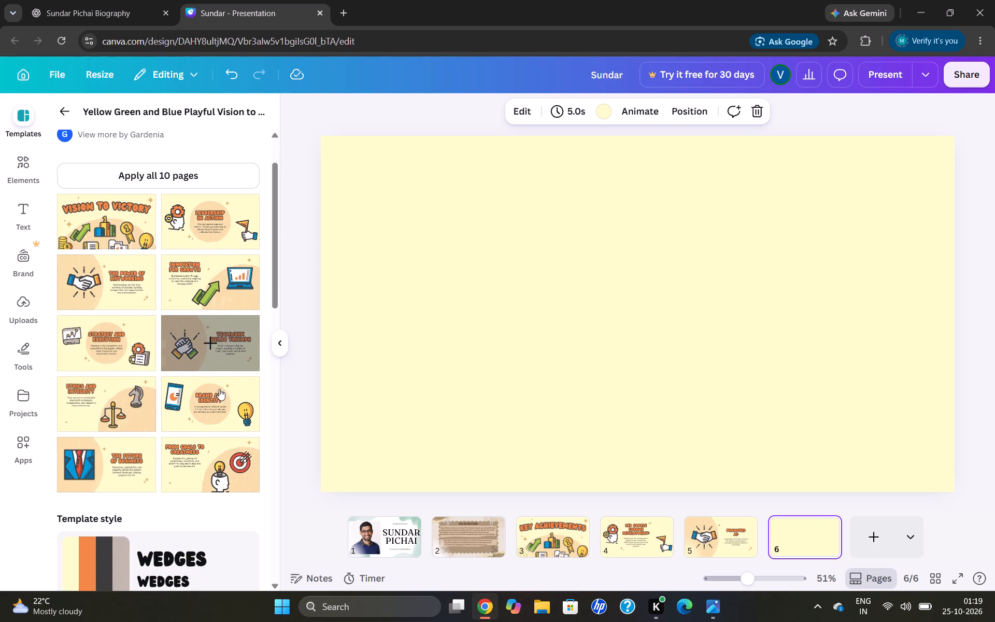
scroll(219, 389, down, 1)
click(122, 437)
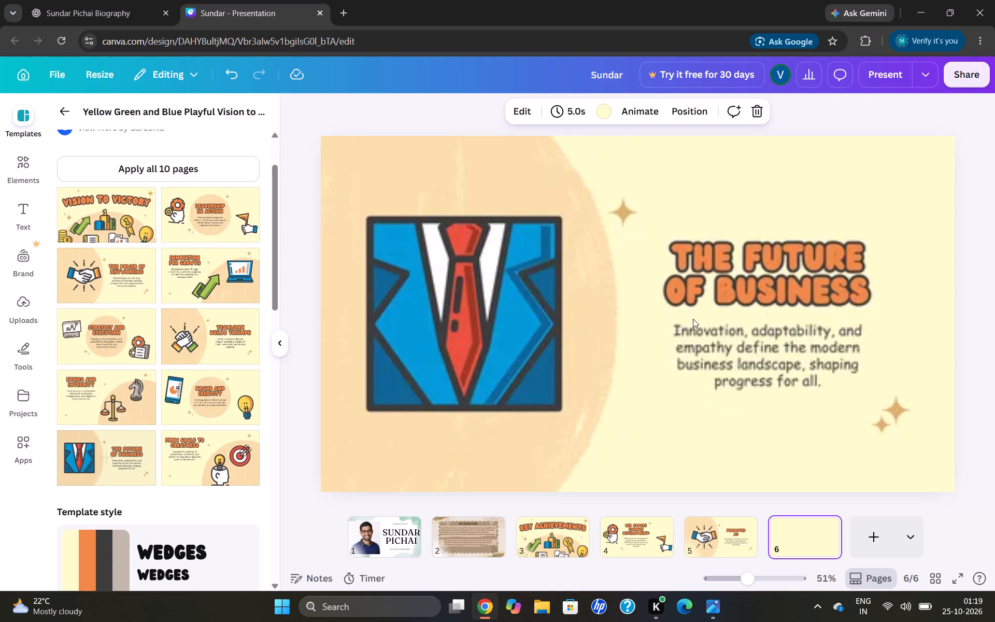
Replace the sixth page's title with "leadership:".
click(783, 287)
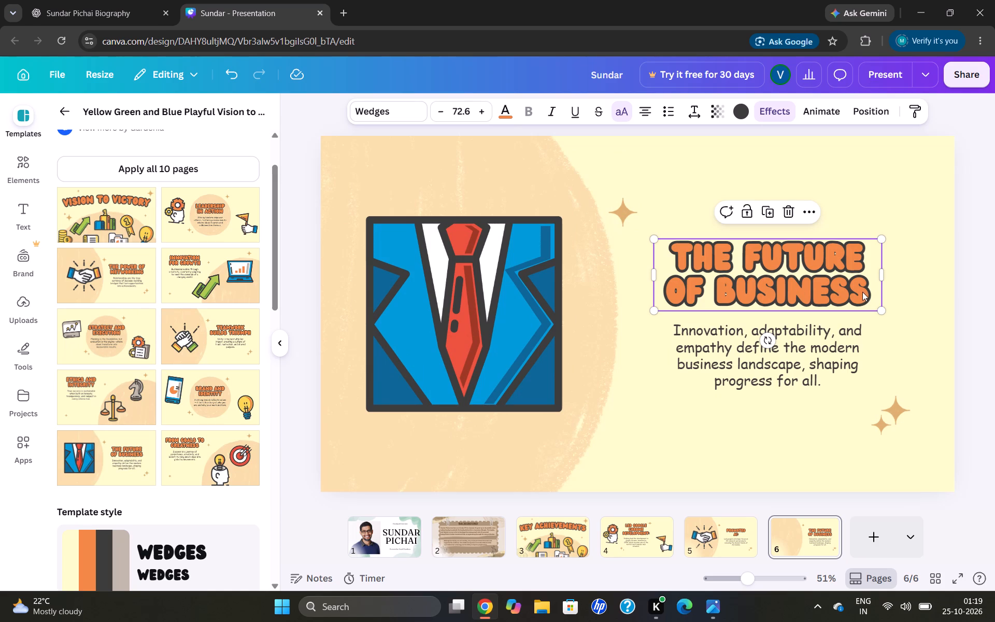
click(864, 289)
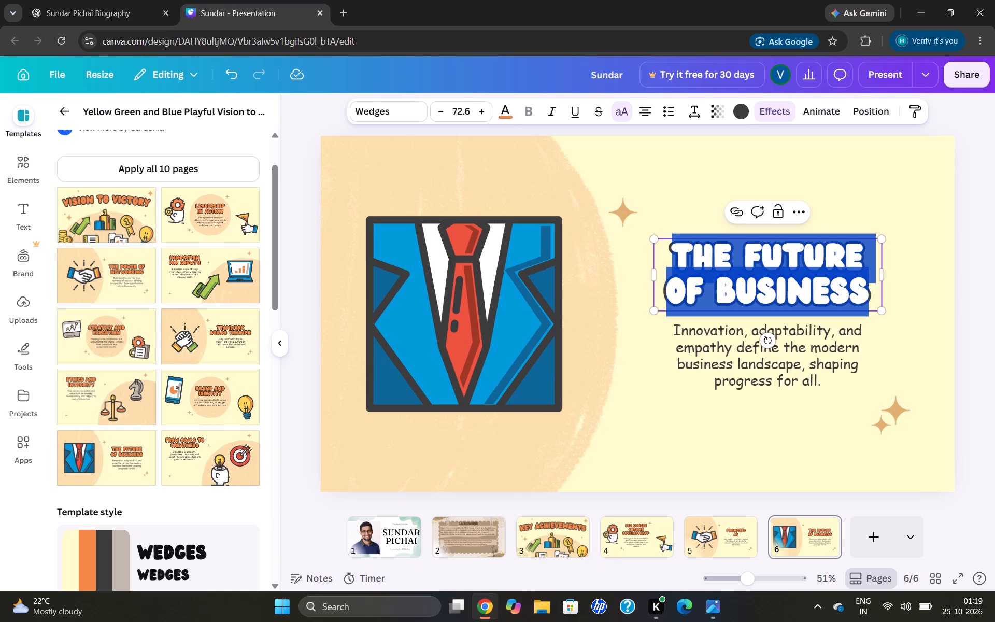
key(BackSpace)
text(leadership)
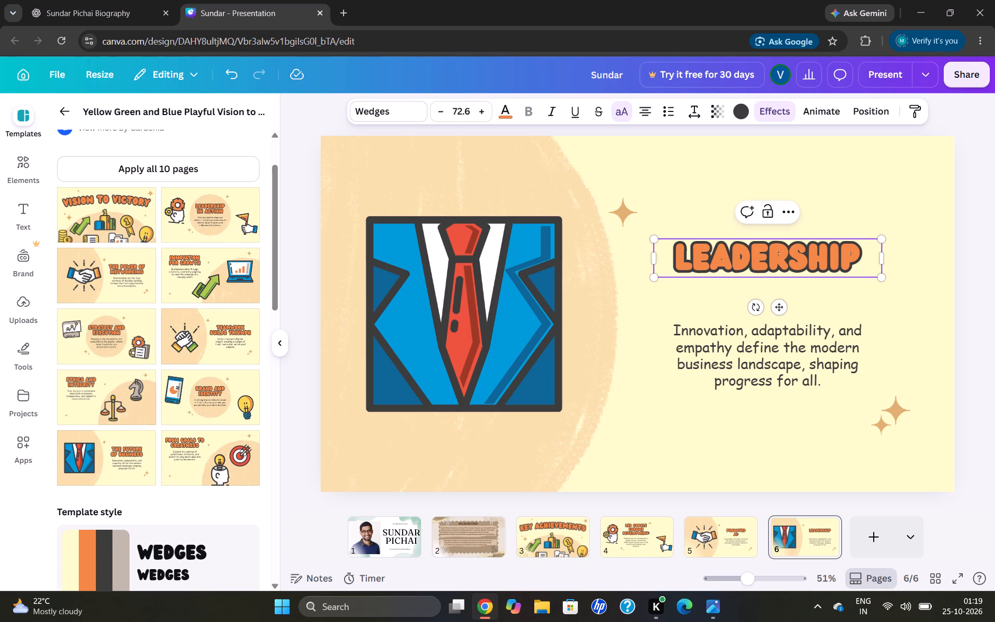
key(shift+colon)
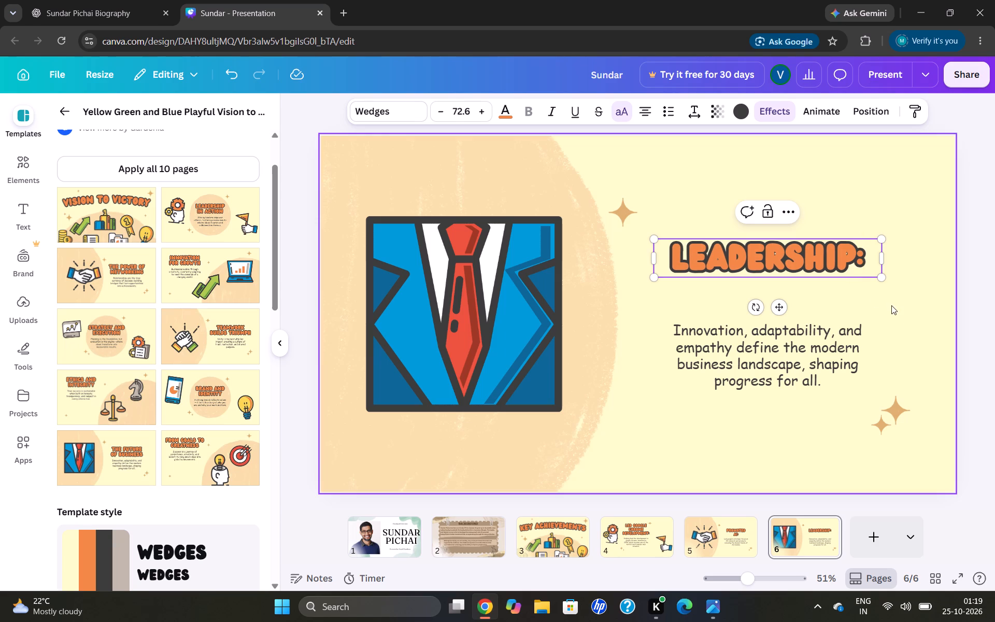
Enlarge the sixth page's title to about size 77 and nudge it slightly down towards the body text.
click(816, 359)
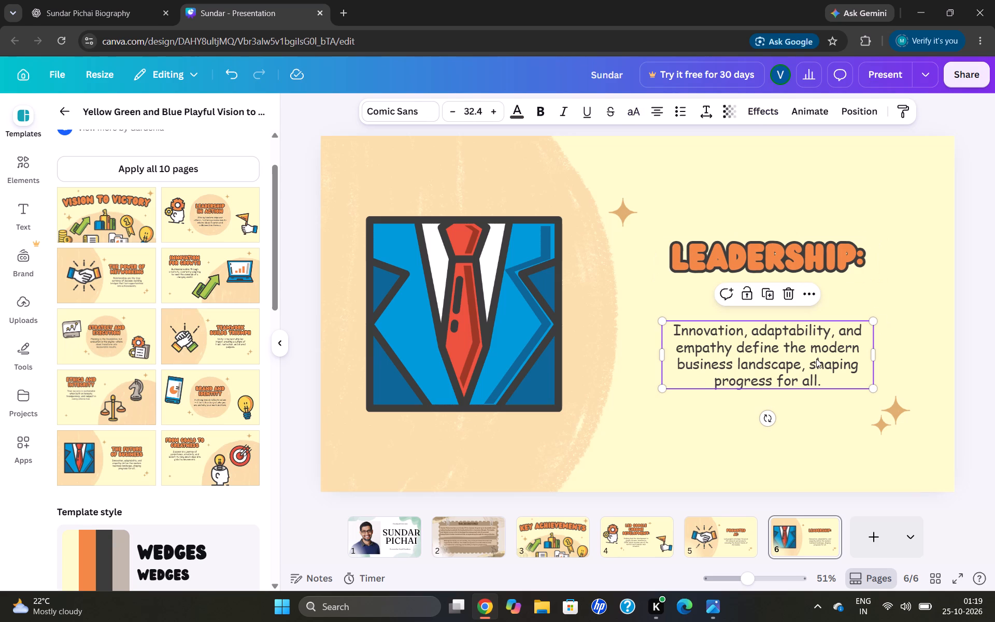
click(820, 265)
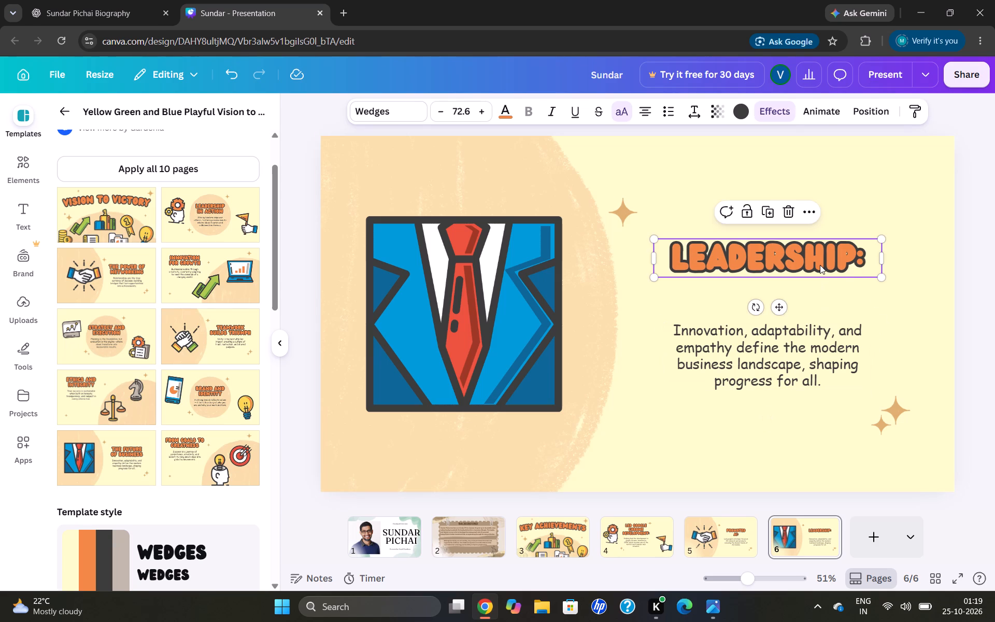
drag(879, 279, 891, 295)
drag(791, 260, 789, 265)
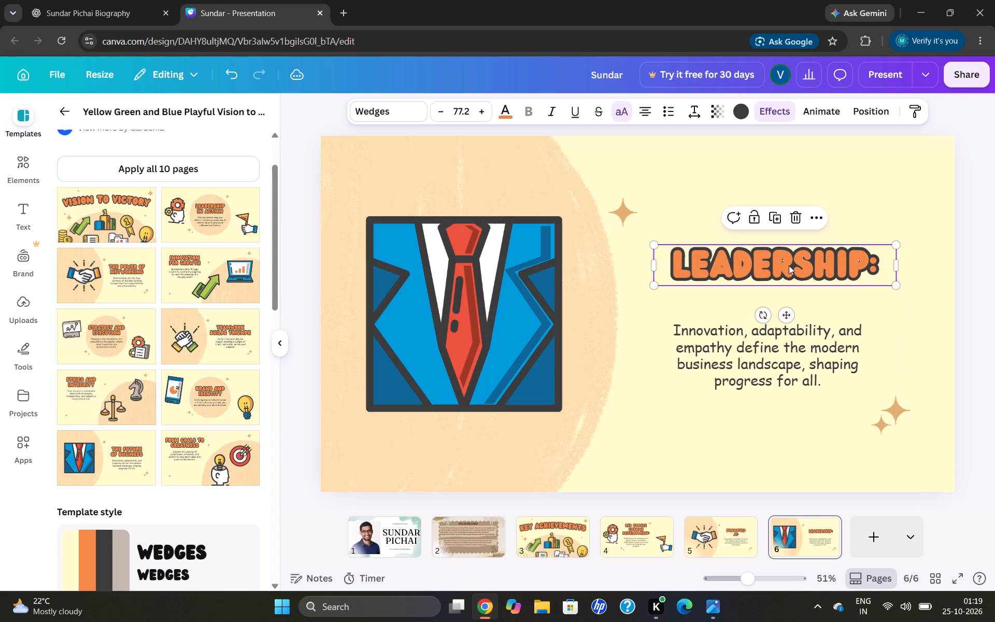
Replace the sixth page's body text with "Taking on major leadership responsibilities".
click(801, 371)
click(826, 382)
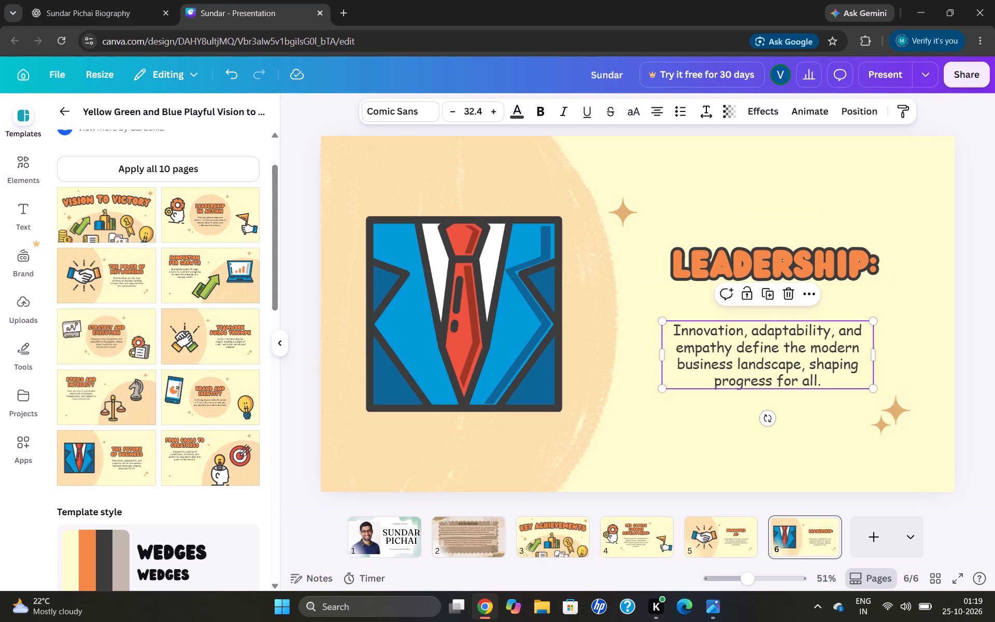
key(BackSpace)
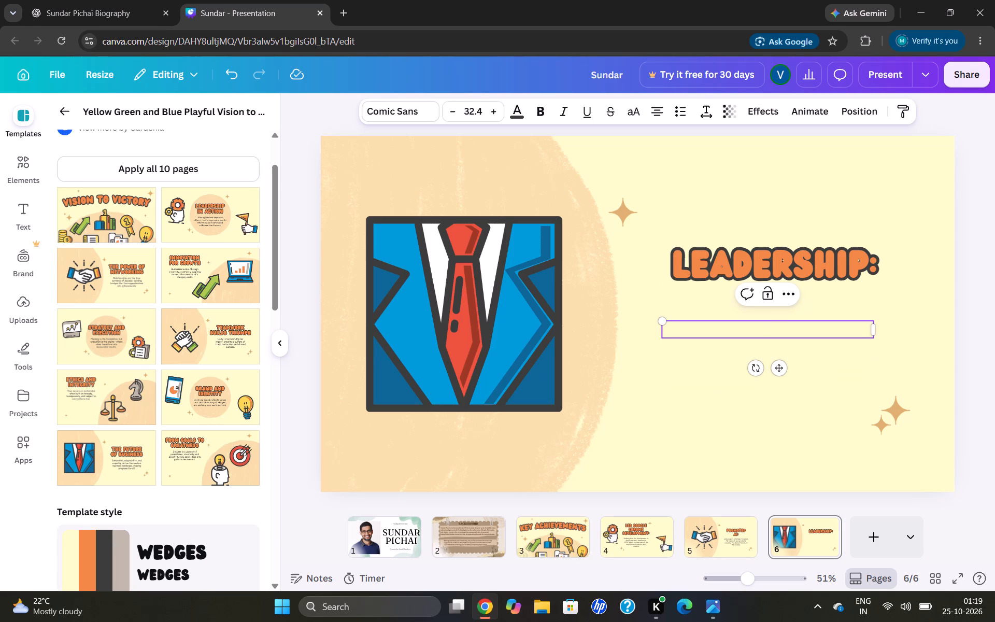
key(t)
key(space)
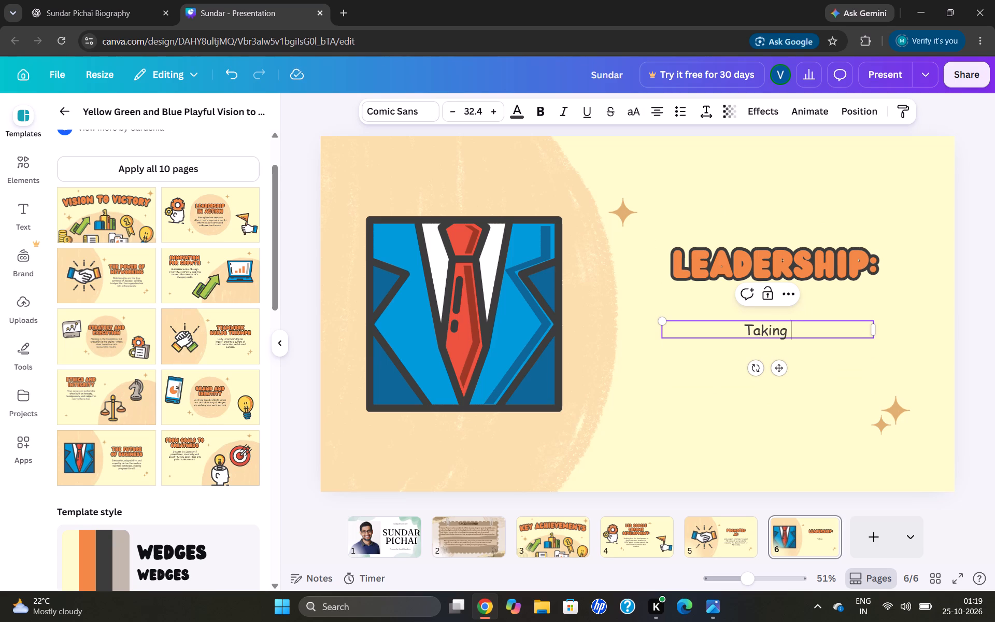
text(on)
key(space)
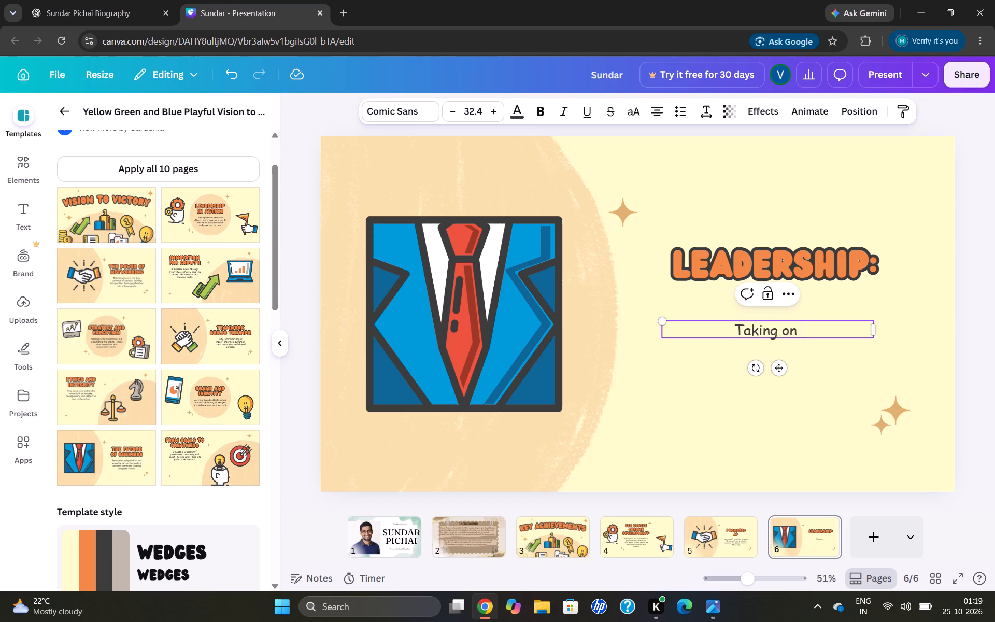
key(m)
text(ajor)
key(space)
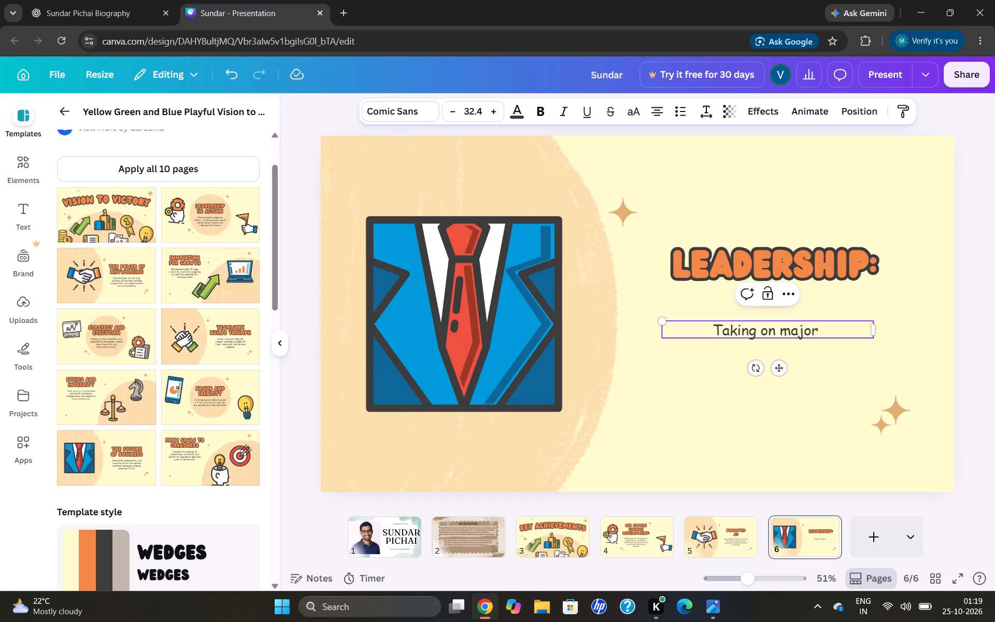
text(.l)
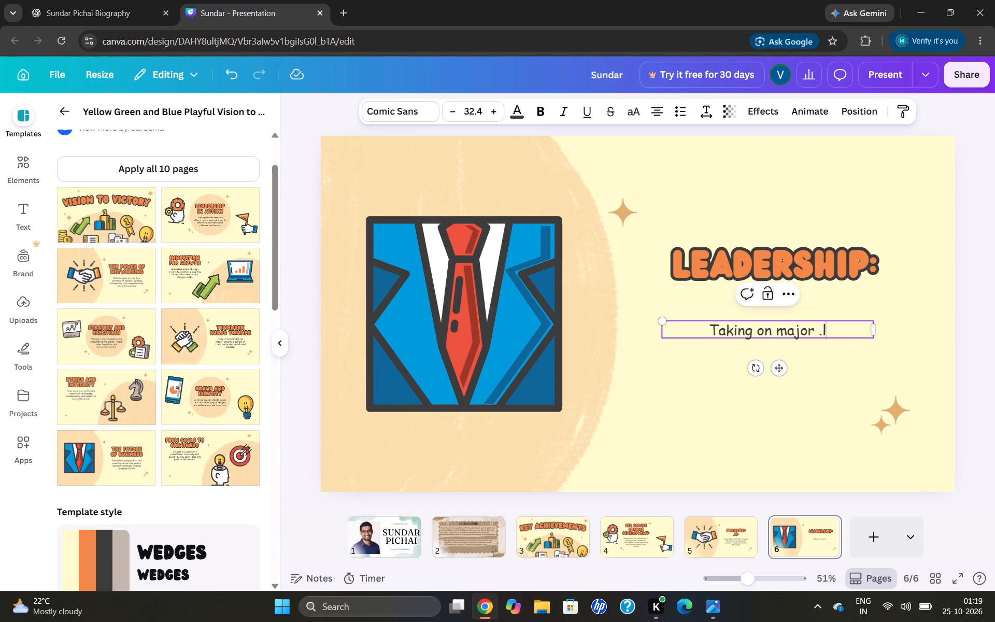
key(BackSpace)
key(BackSpace)
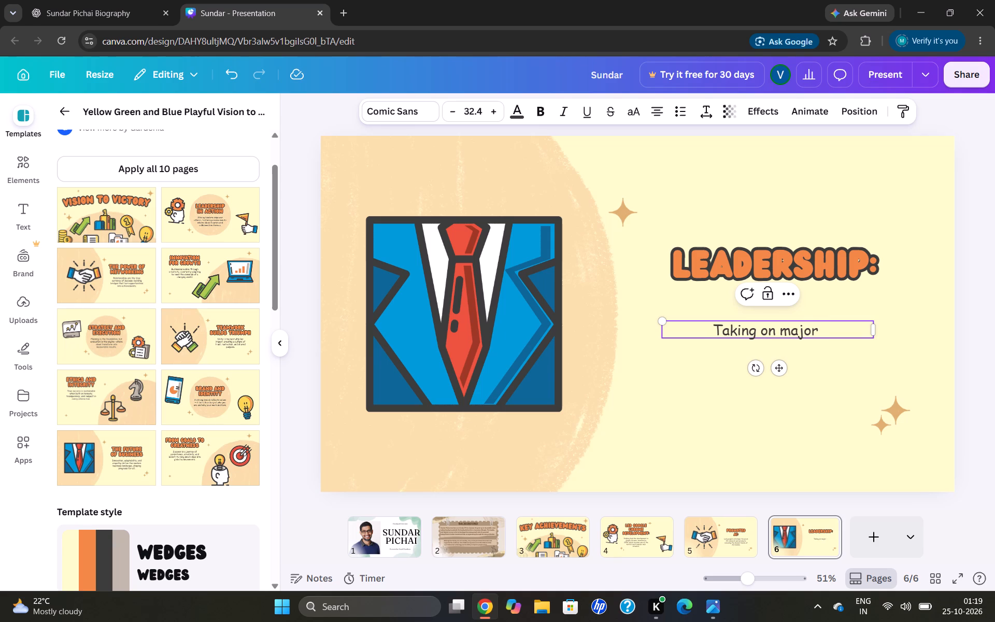
text(leadership)
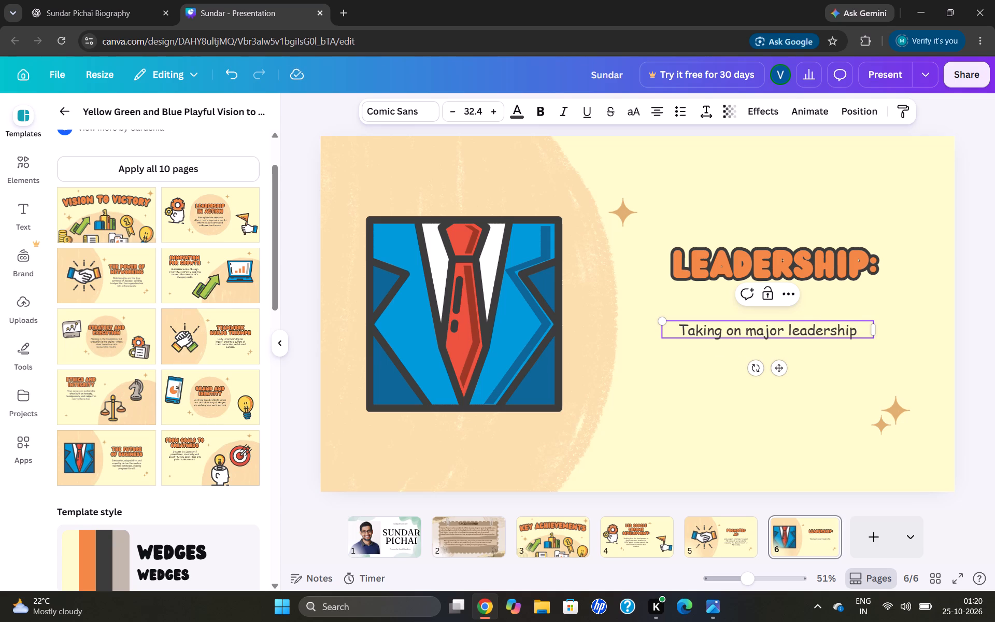
key(space)
text(responsibility)
key(BackSpace)
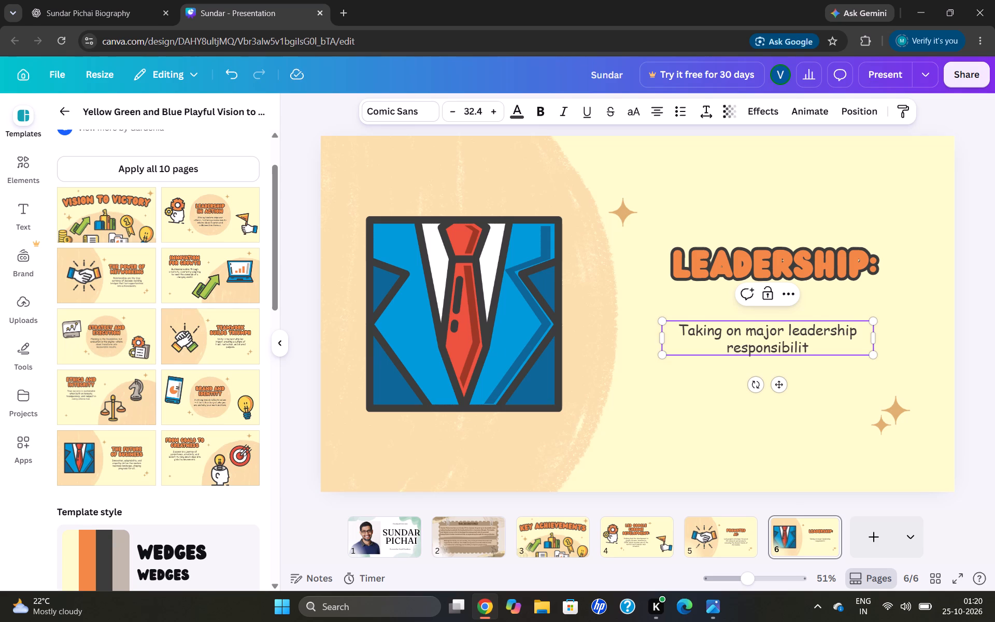
text(ies)
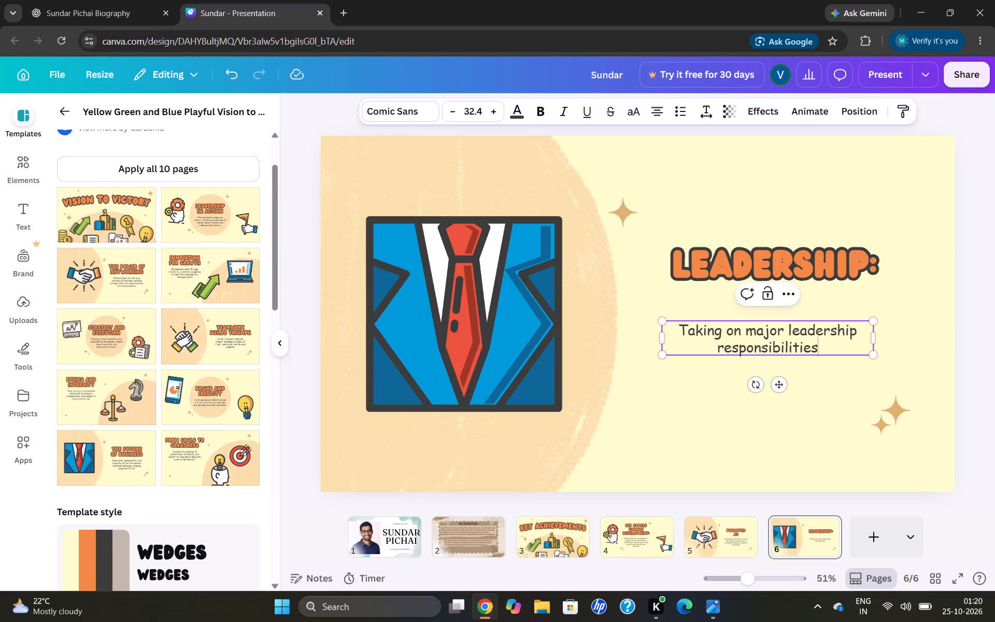
Continue the sixth page's body sentence with " across google's products and platforms.".
key(space)
text(ac)
text(ross)
key(space)
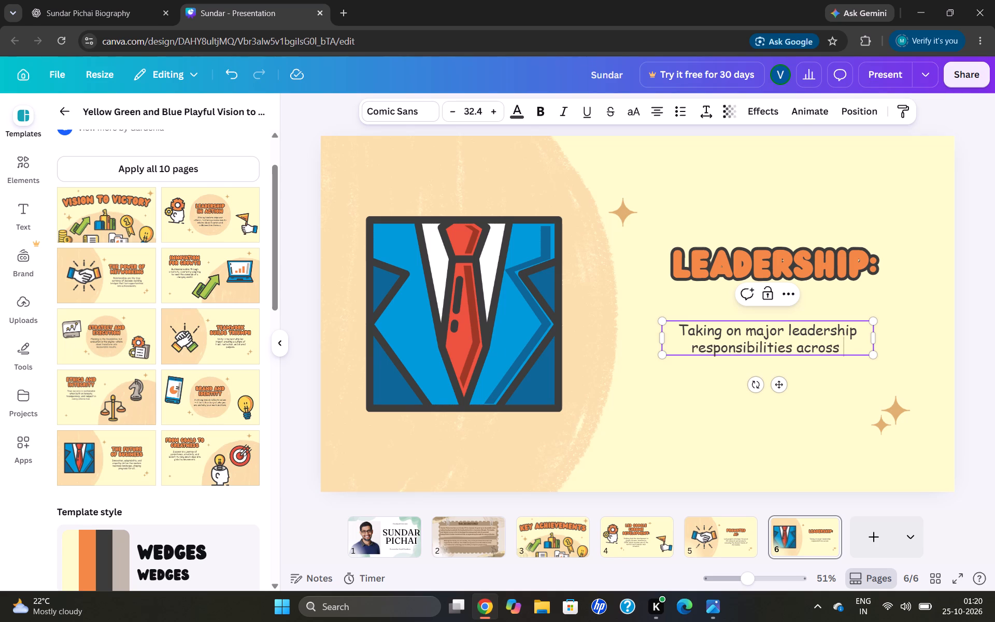
text(google)
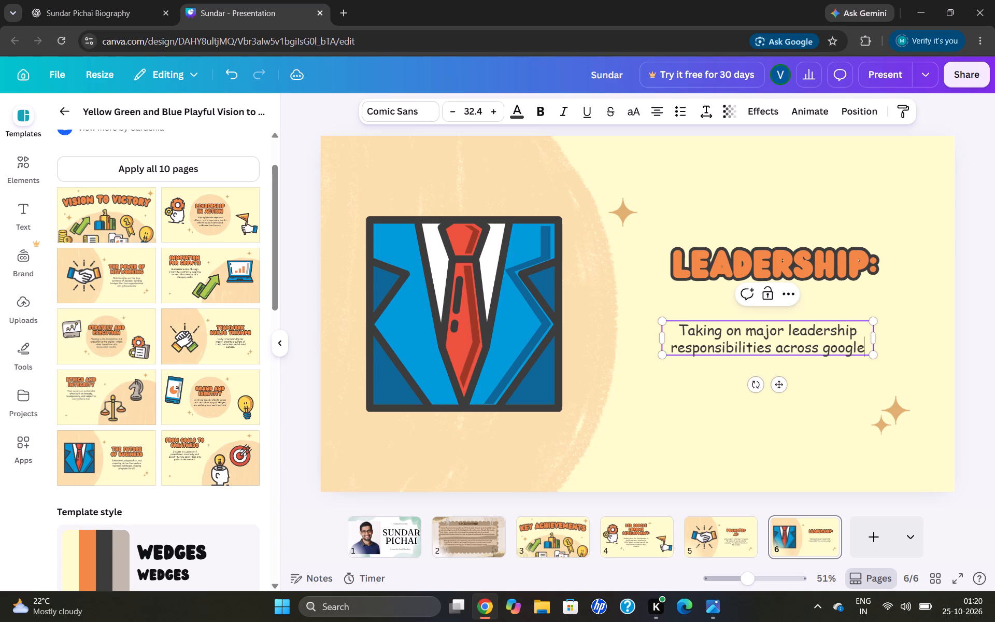
text('s)
key(space)
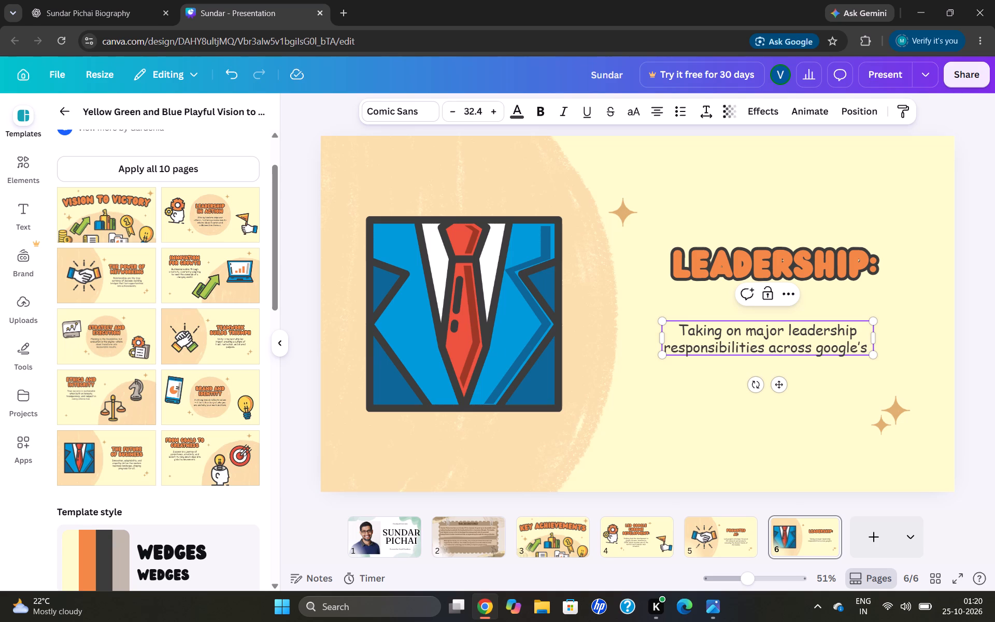
text(products)
key(space)
text(and platform)
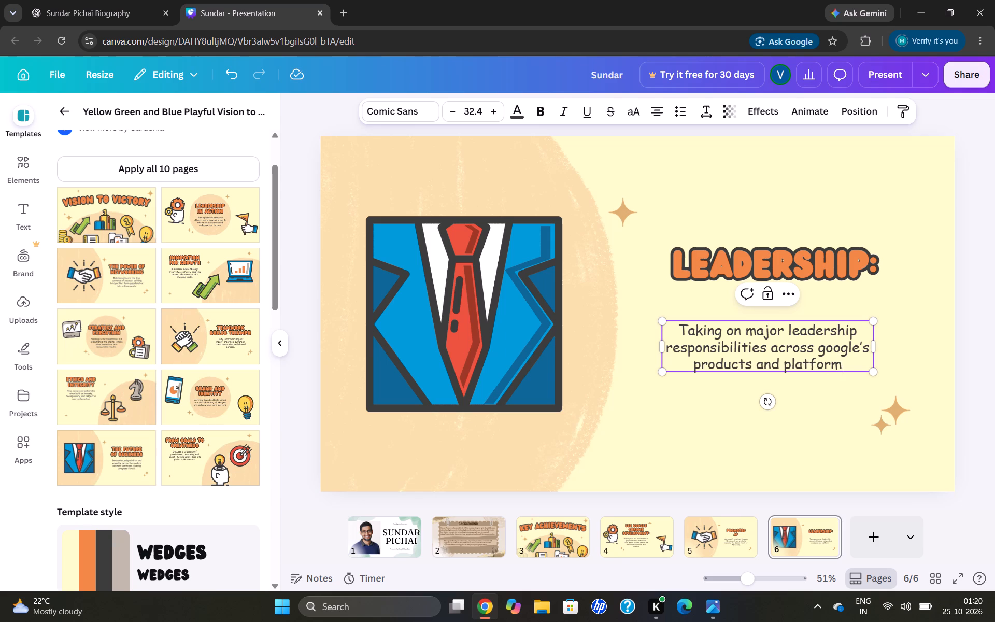
key(s)
key(period)
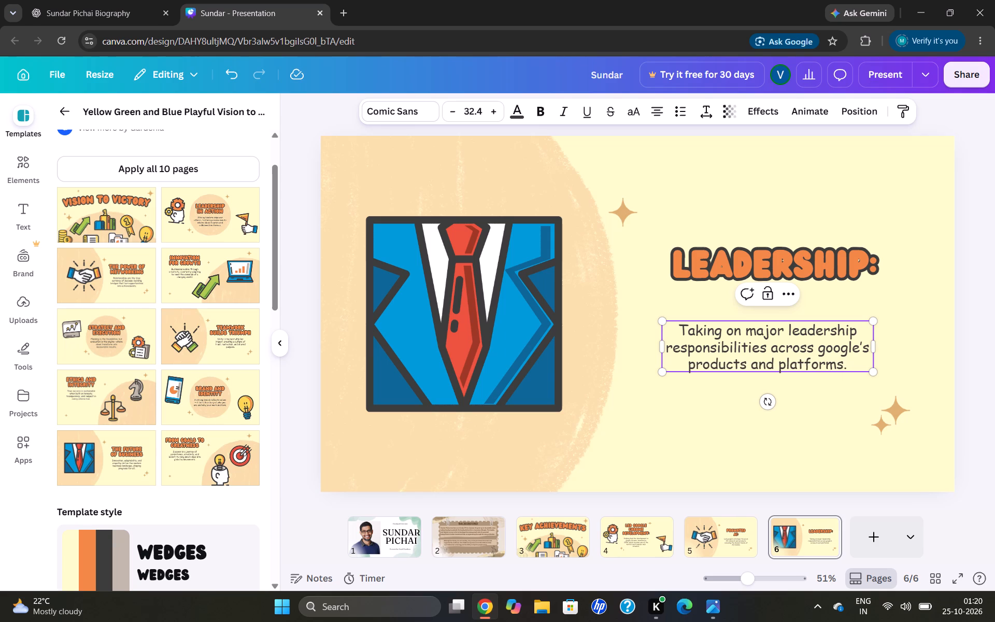
click(963, 535)
click(895, 456)
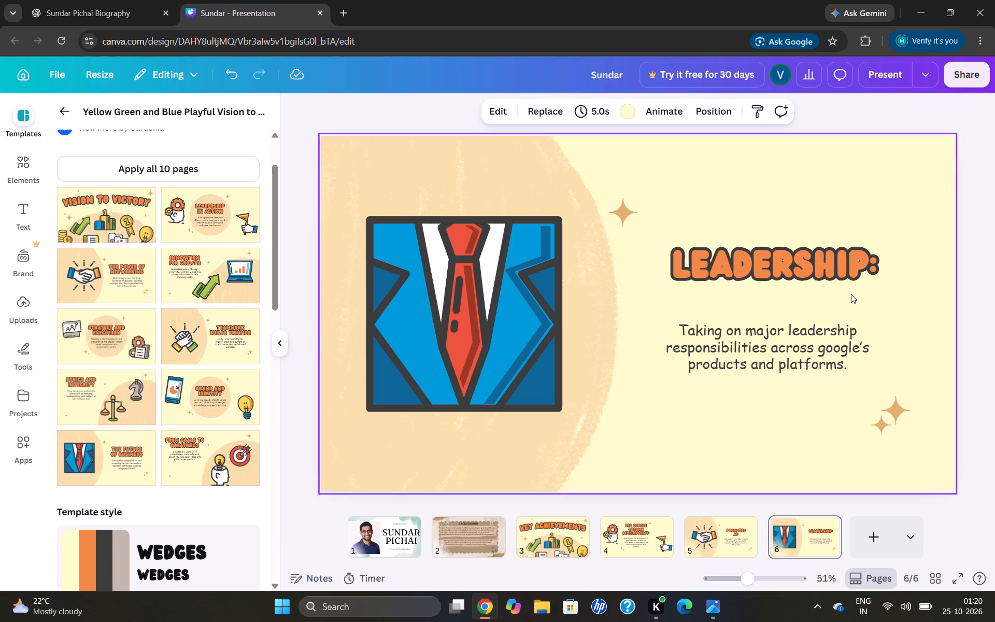
Insert a line break between "Leadership" and the colon in the sixth page's title.
click(864, 259)
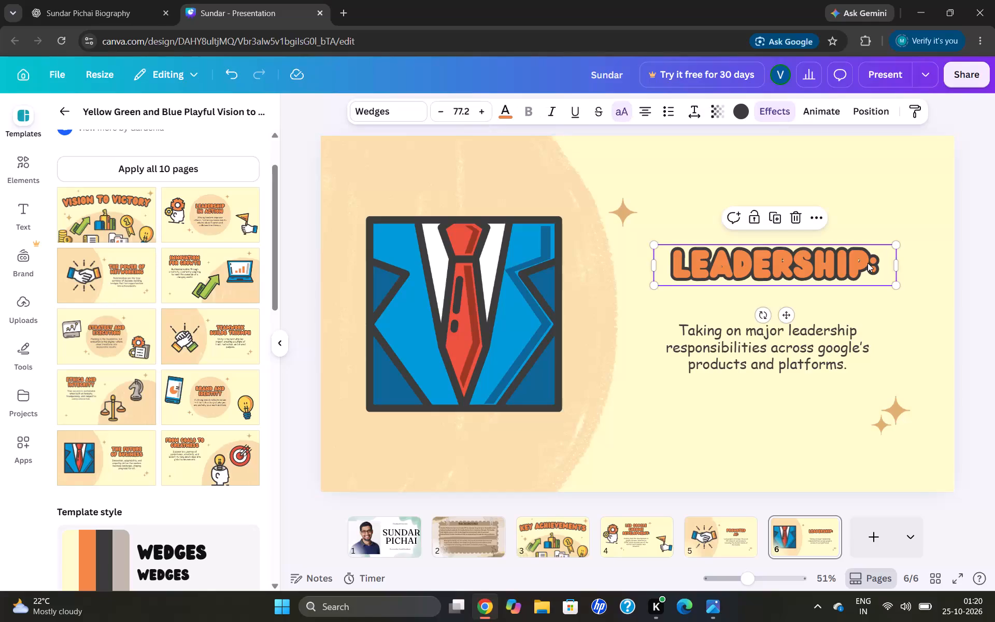
click(868, 263)
key(Return)
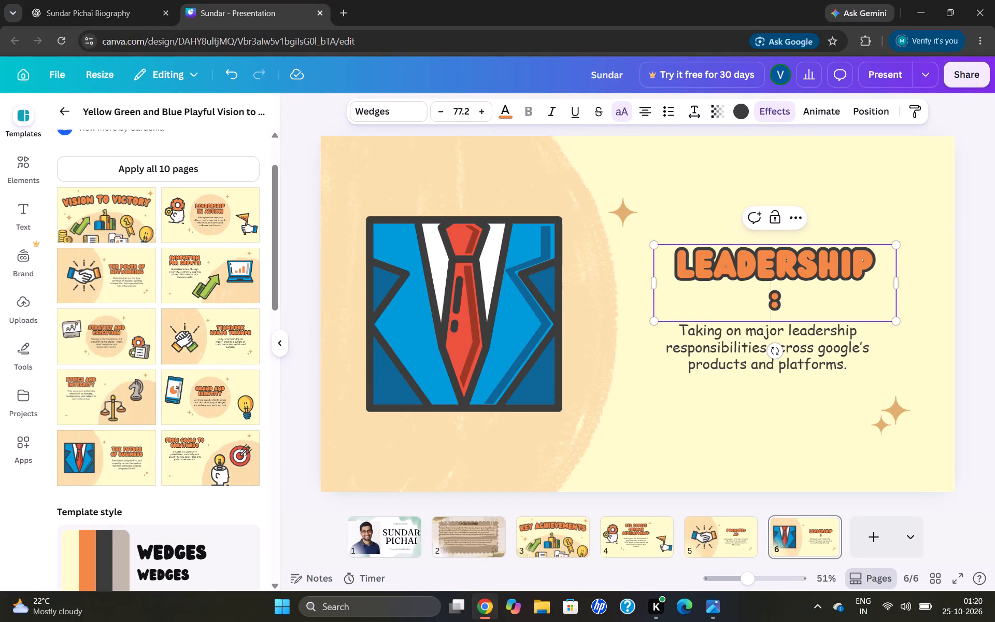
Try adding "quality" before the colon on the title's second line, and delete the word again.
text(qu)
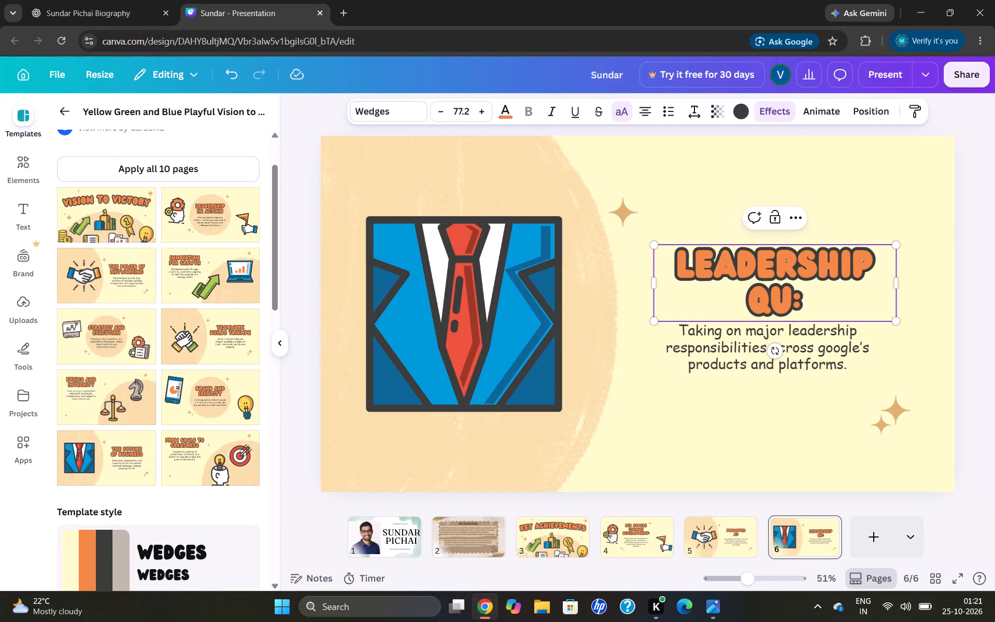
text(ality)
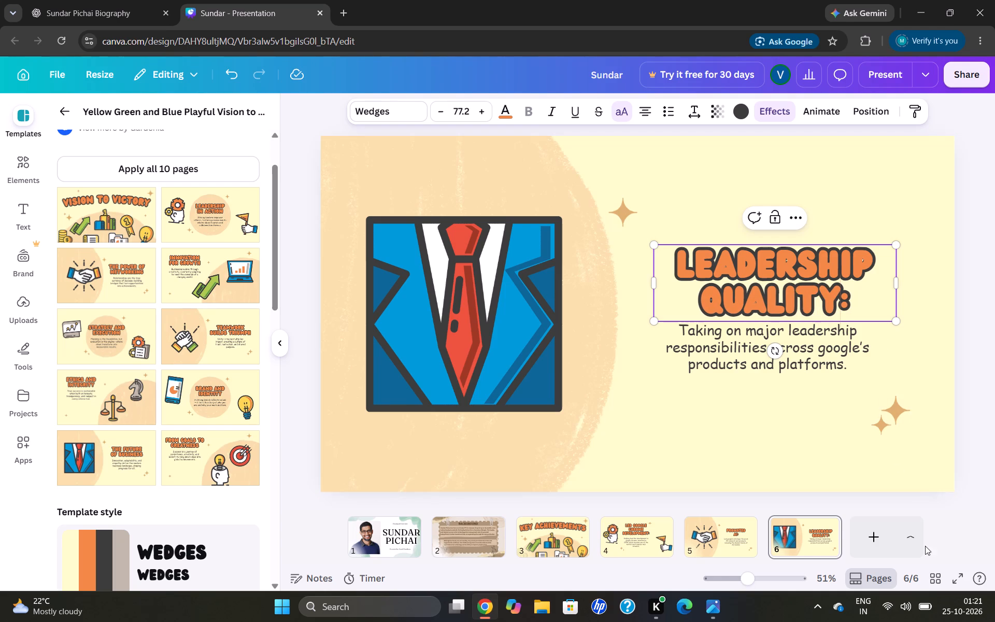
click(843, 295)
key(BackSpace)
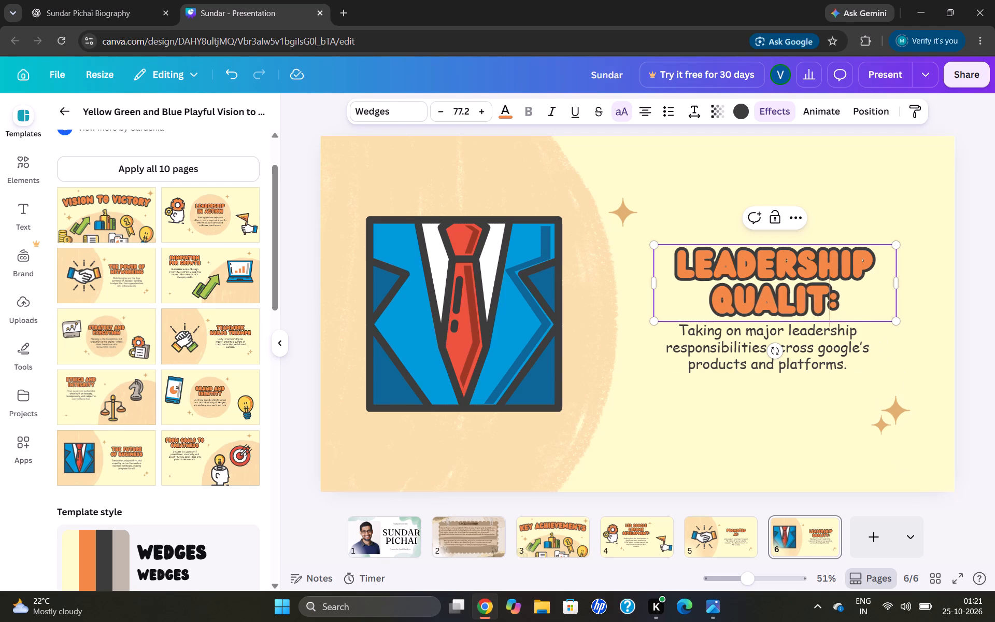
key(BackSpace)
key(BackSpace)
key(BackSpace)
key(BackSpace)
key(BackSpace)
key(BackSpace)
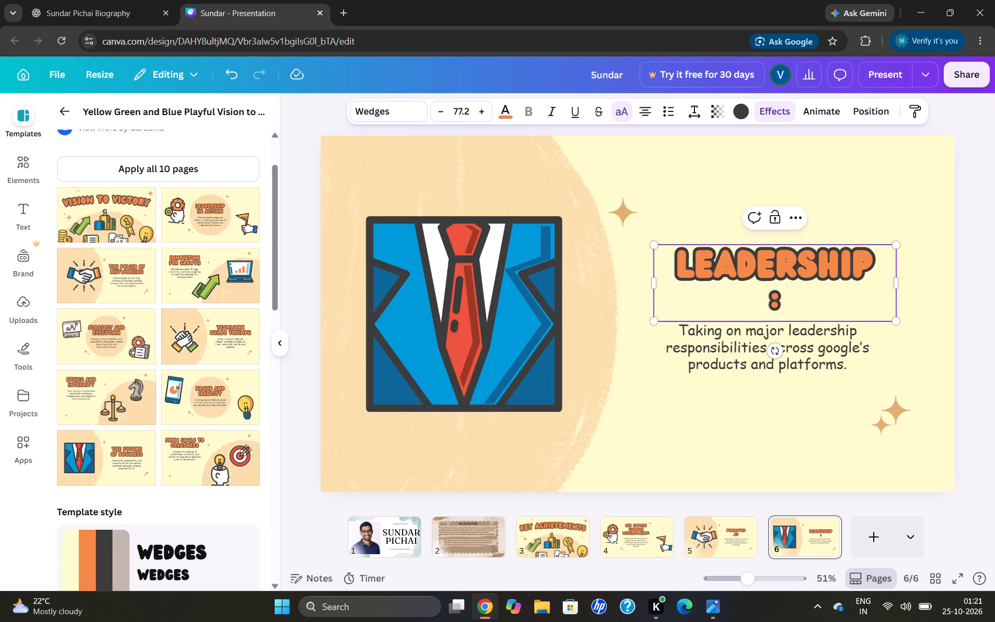
Add "of android" before the colon on the second line of the sixth page's title.
text(of android)
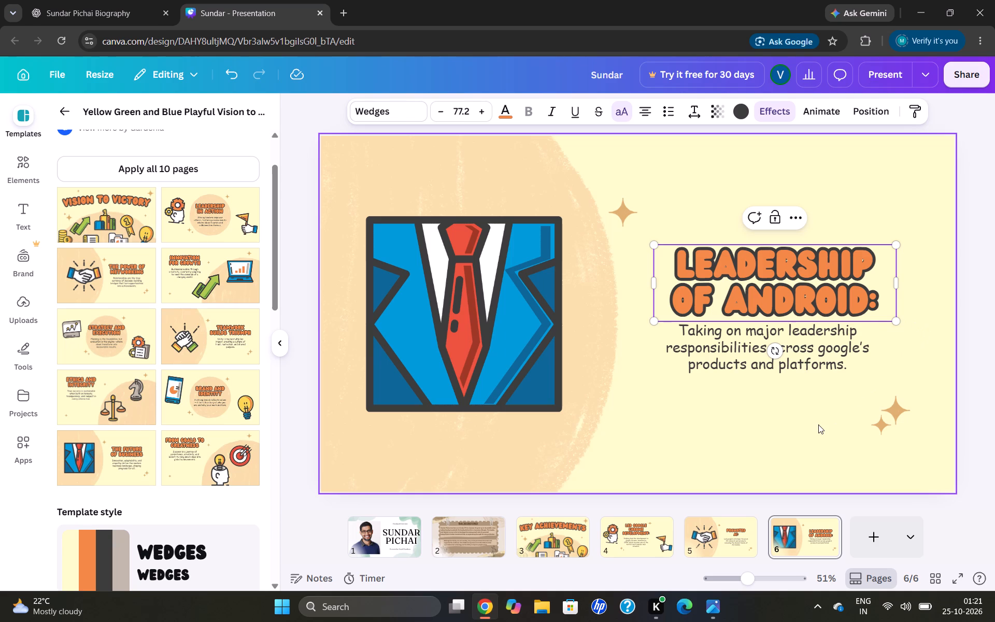
click(818, 425)
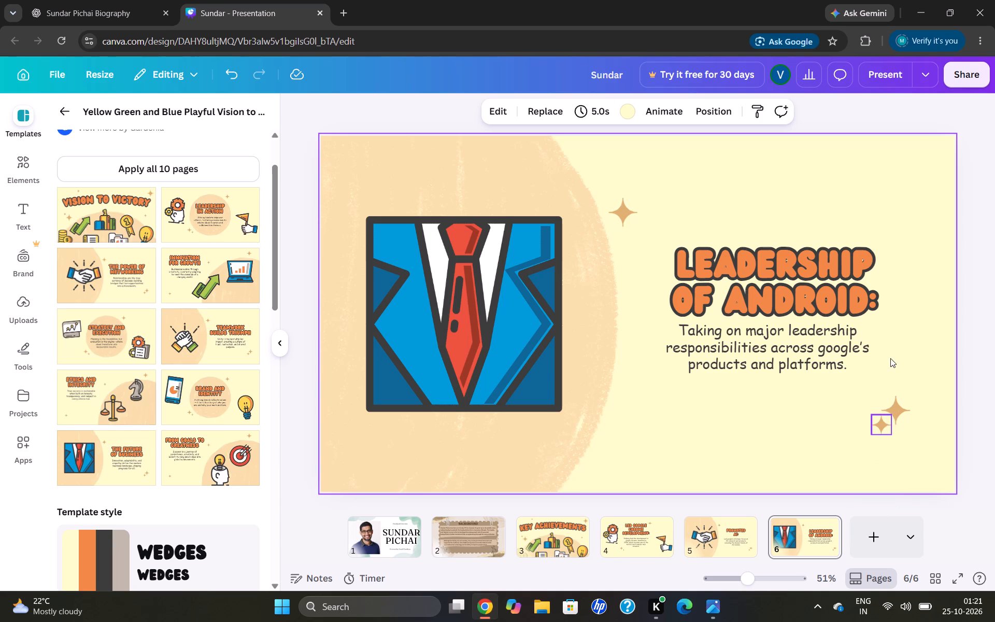
Delete "of android" and the line break before the colon so the sixth page's title reads "Leadership:".
click(871, 300)
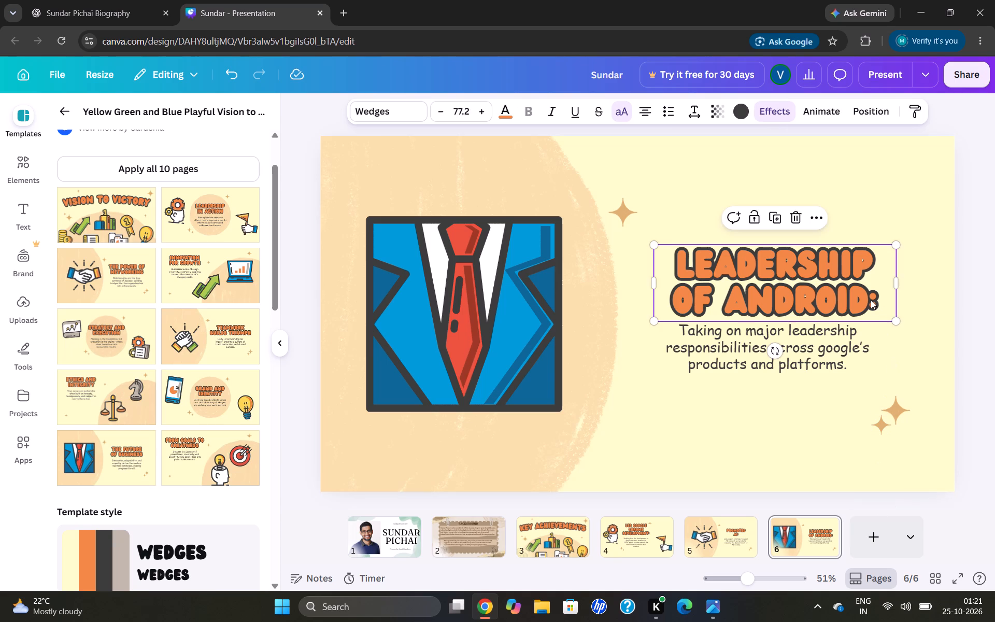
click(871, 300)
key(BackSpace)
key(BackSpace)
key(BackSpace)
key(BackSpace)
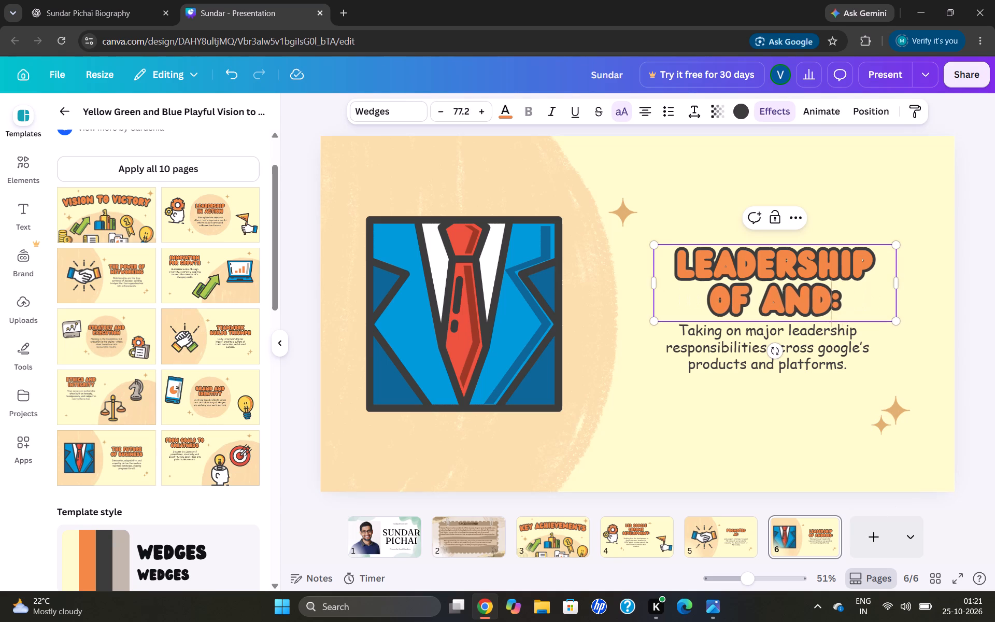
key(BackSpace)
key(BackSpace)
key(BackSpace)
key(BackSpace)
key(BackSpace)
key(BackSpace)
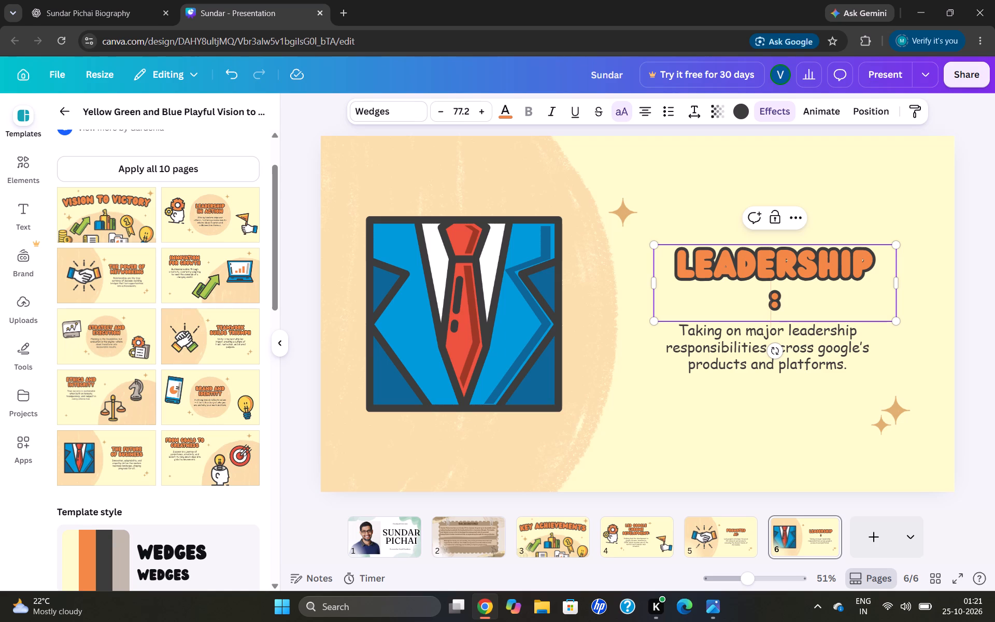
key(BackSpace)
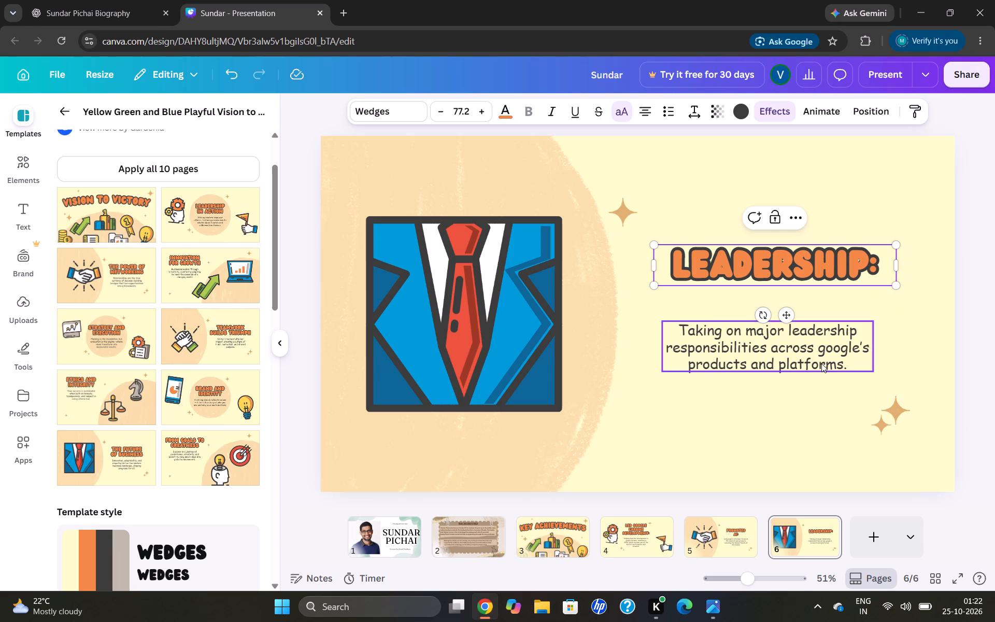
click(962, 545)
click(964, 521)
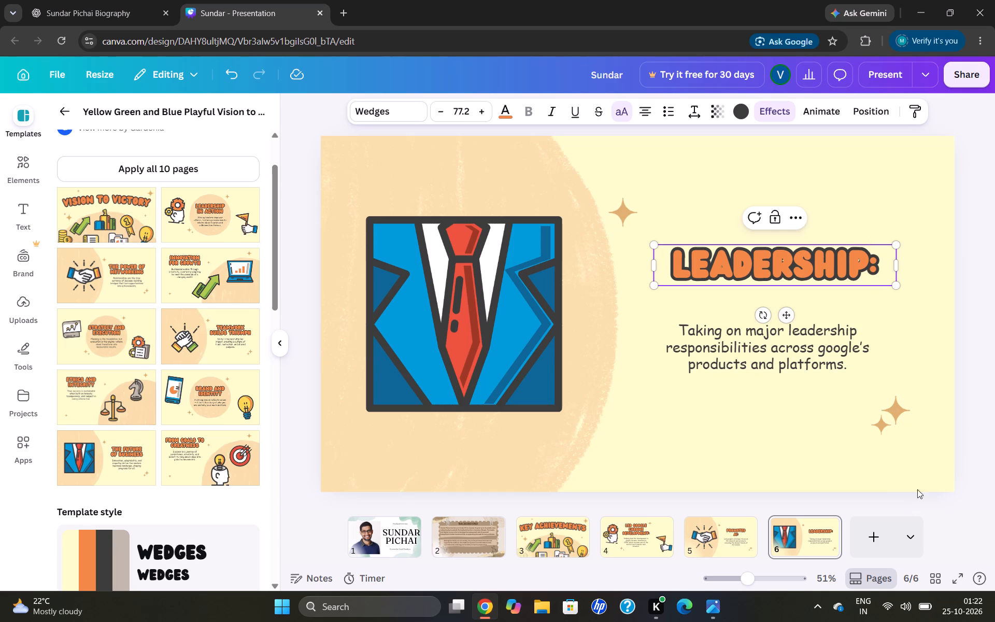
click(859, 452)
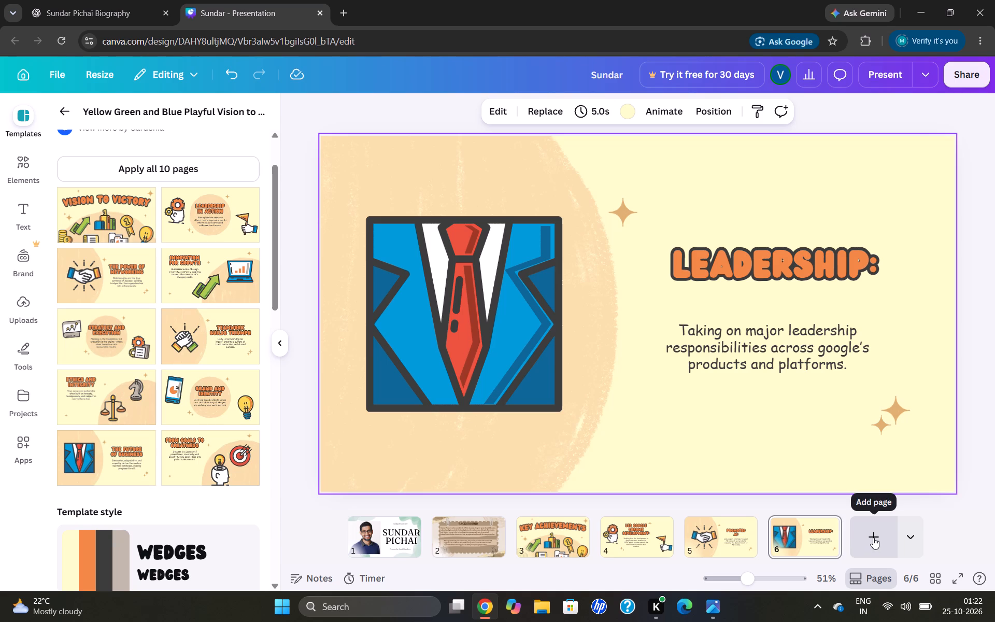
Add a blank seventh page after the Leadership page.
click(873, 538)
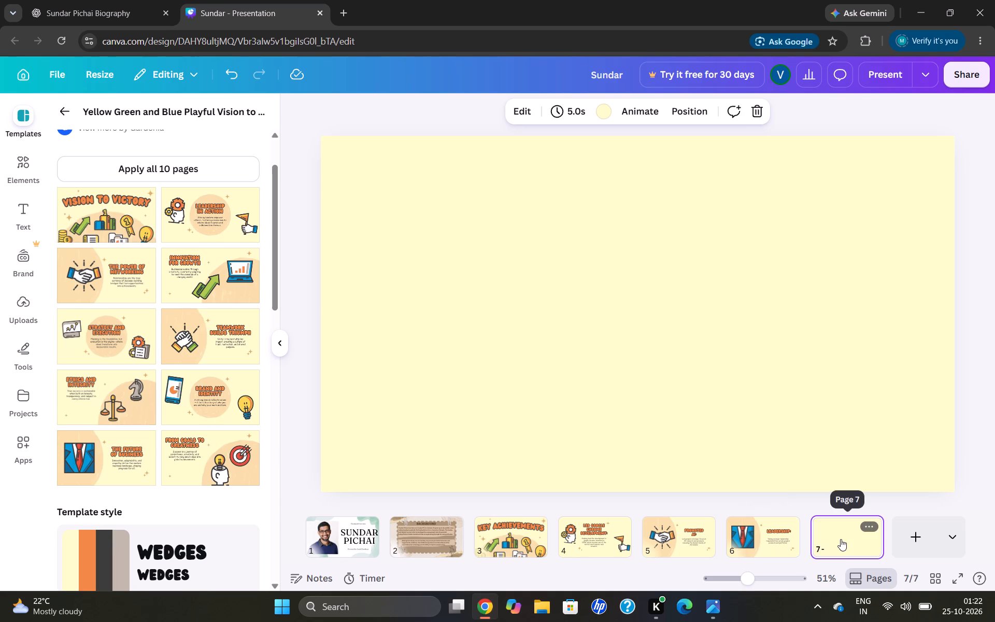
scroll(841, 539, down, 1)
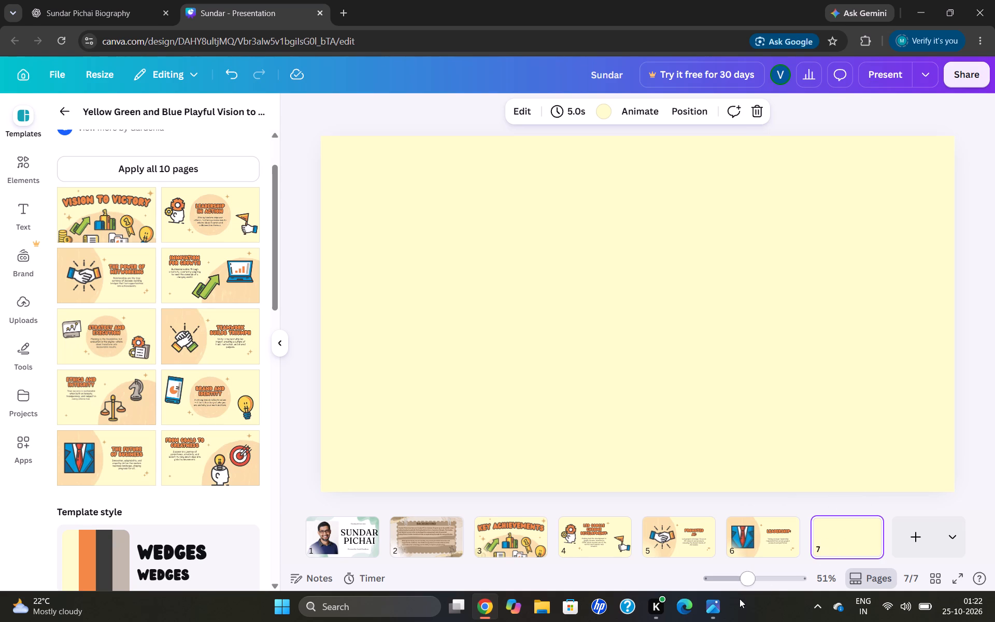
Check the report topics in the assignment brief screenshot in Photos, and return to the presentation.
click(716, 601)
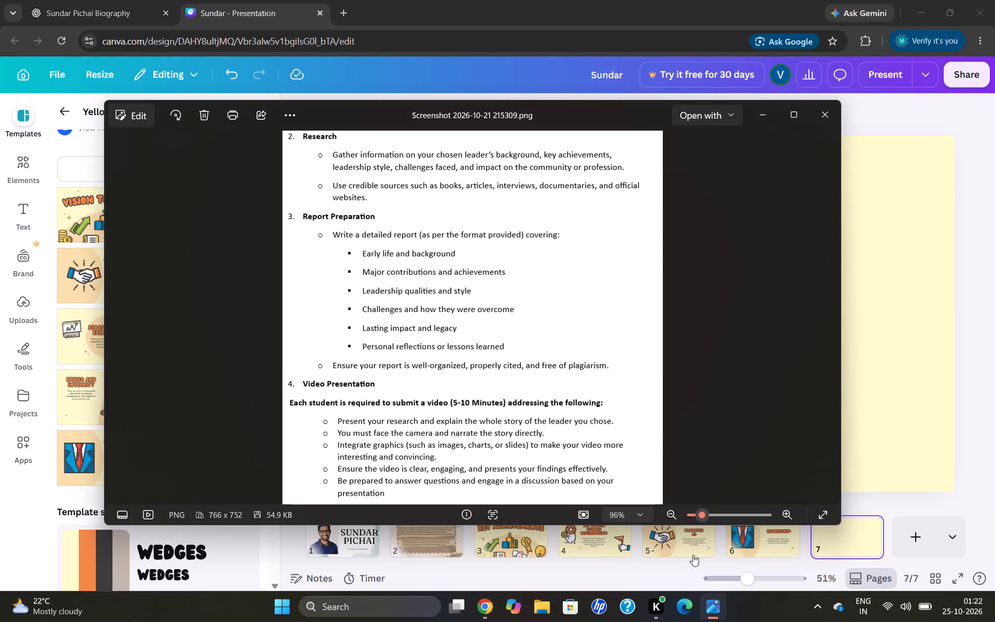
click(718, 603)
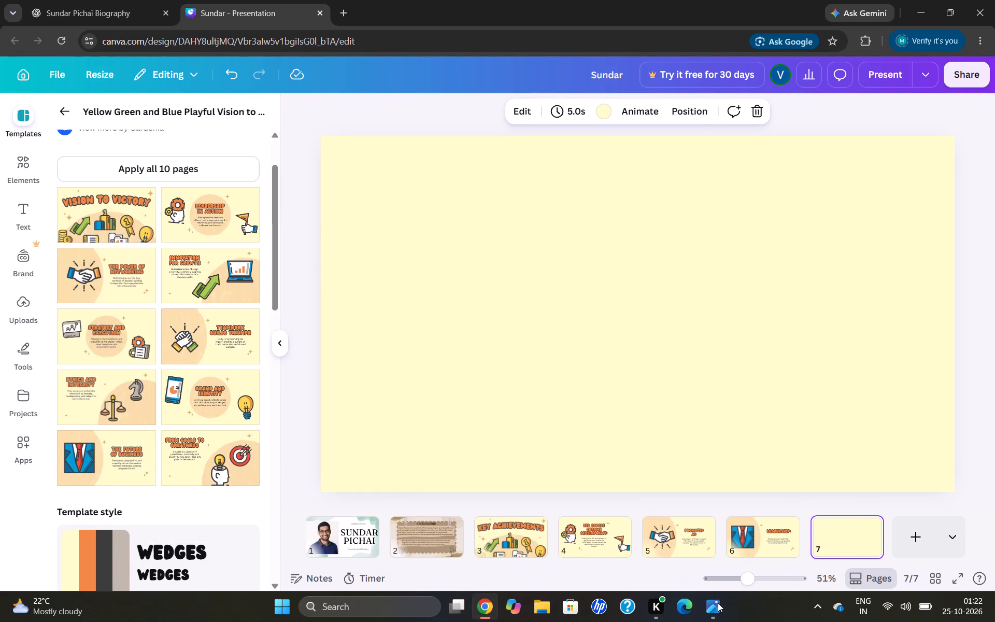
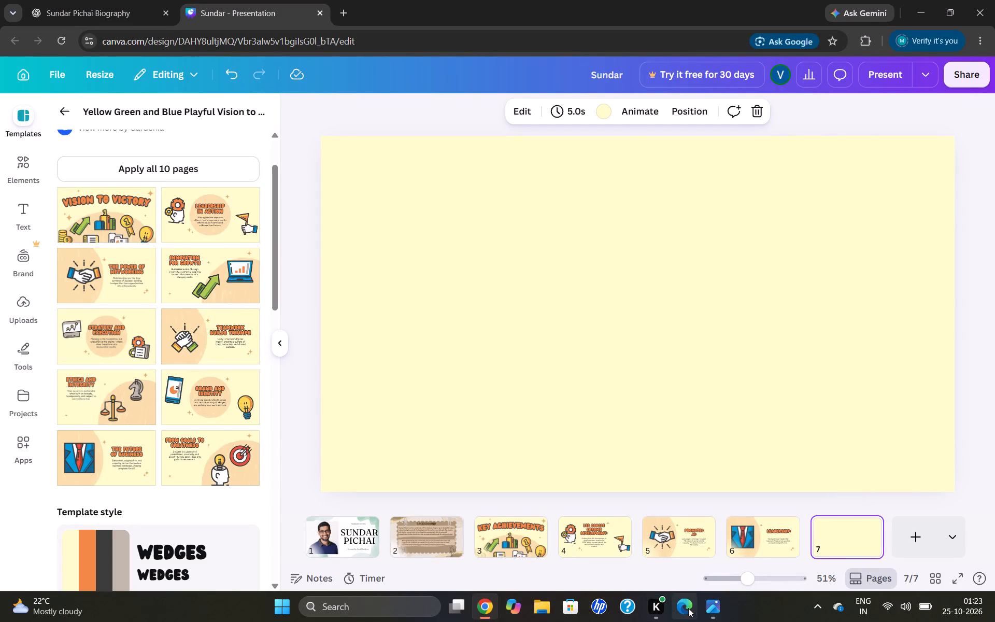
Recheck the report topics in the assignment brief screenshot in Photos, and return to the presentation.
click(713, 607)
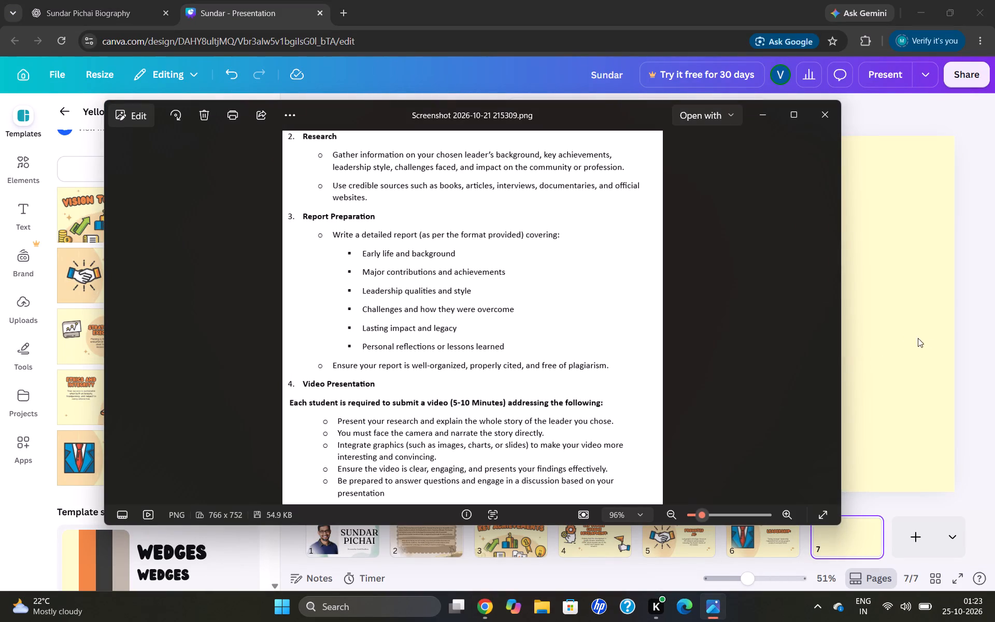
click(981, 339)
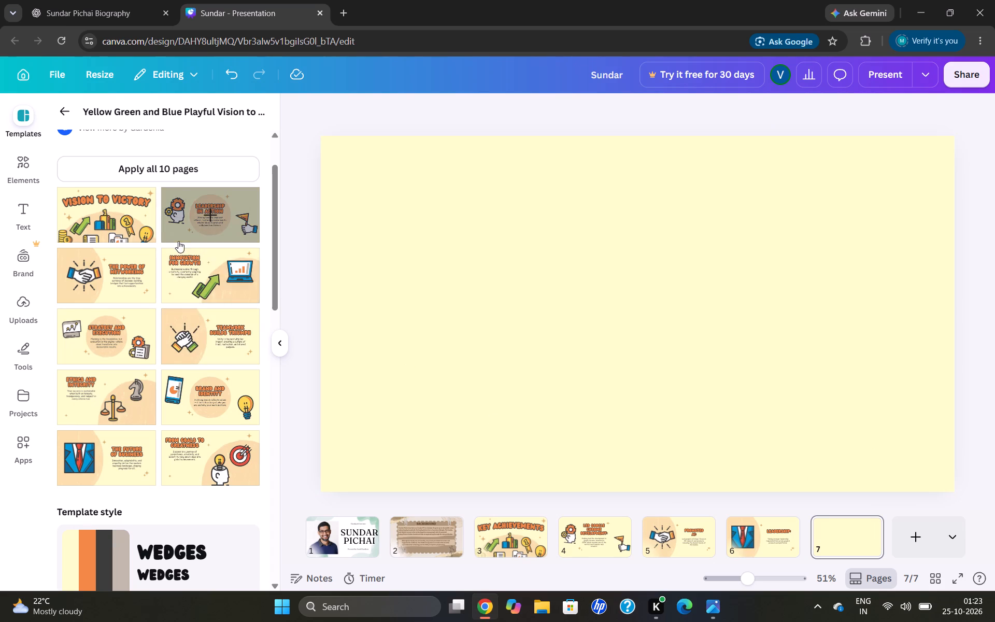
Leave the Vision to Victory template and search the presentation templates for "leadership style" instead of "key achievements".
scroll(168, 197, up, 6)
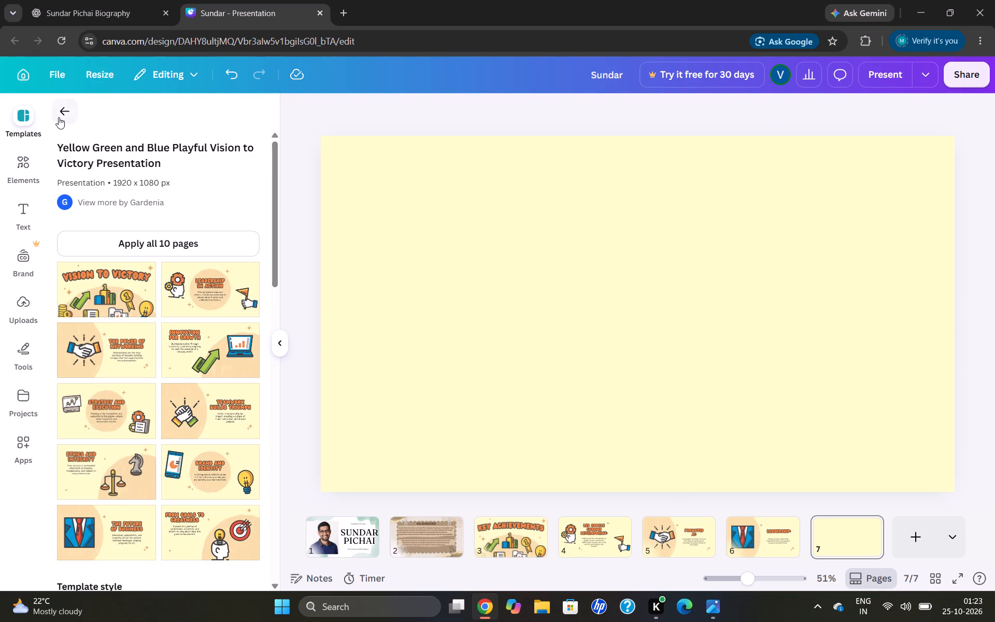
click(61, 117)
click(165, 127)
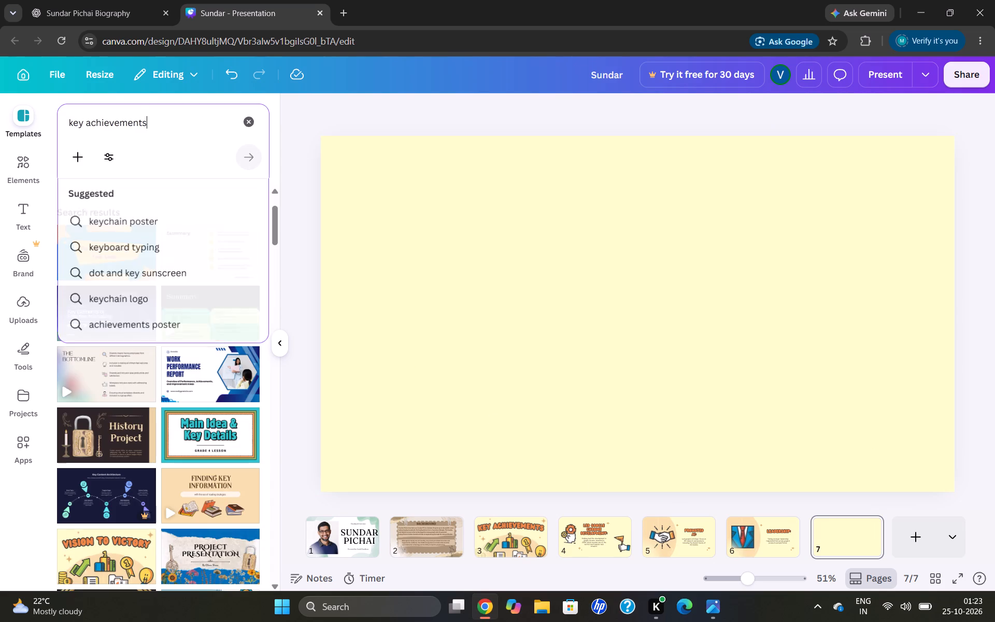
key(BackSpace)
key(BackSpace)
key(BackSpace)
key(BackSpace)
key(BackSpace)
key(BackSpace)
key(BackSpace)
key(BackSpace)
key(BackSpace)
key(BackSpace)
key(BackSpace)
key(BackSpace)
key(BackSpace)
key(BackSpace)
key(BackSpace)
key(BackSpace)
key(BackSpace)
key(BackSpace)
key(BackSpace)
key(BackSpace)
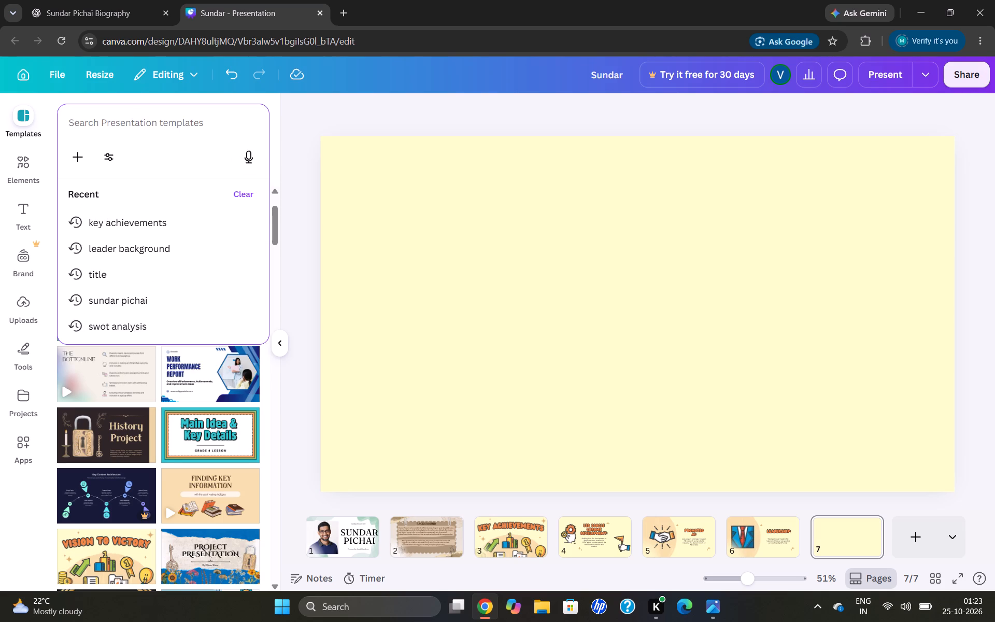
text(leadership style)
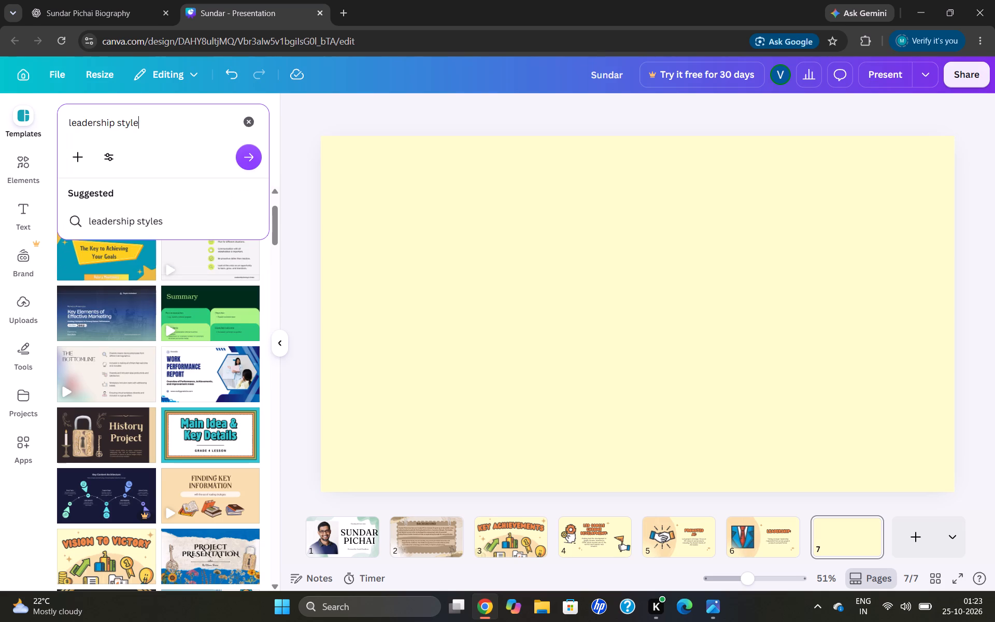
key(Return)
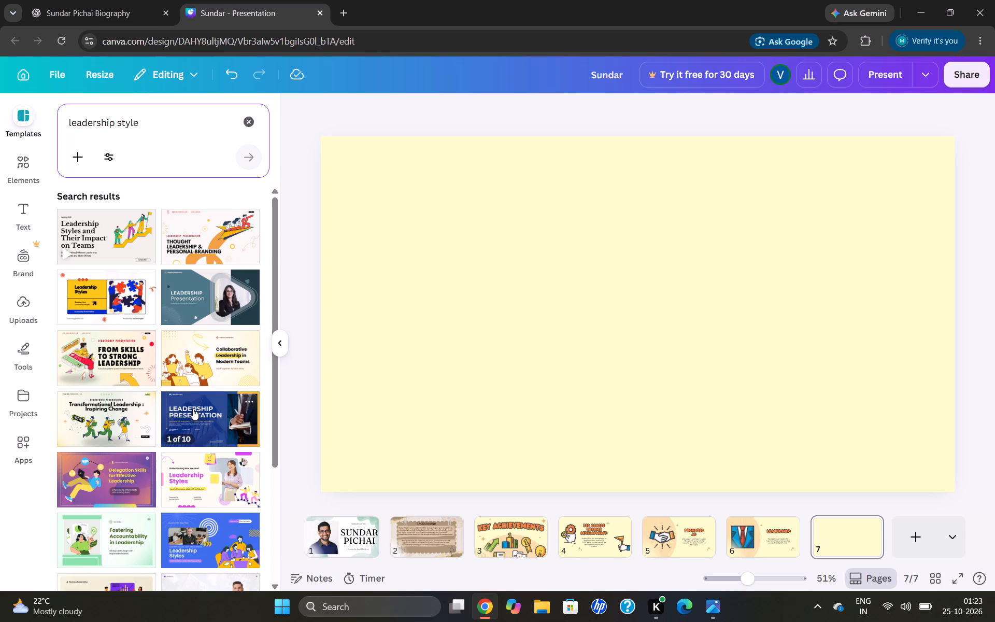
Look through the leadership style templates for a design suited to the blank seventh page.
scroll(193, 408, down, 4)
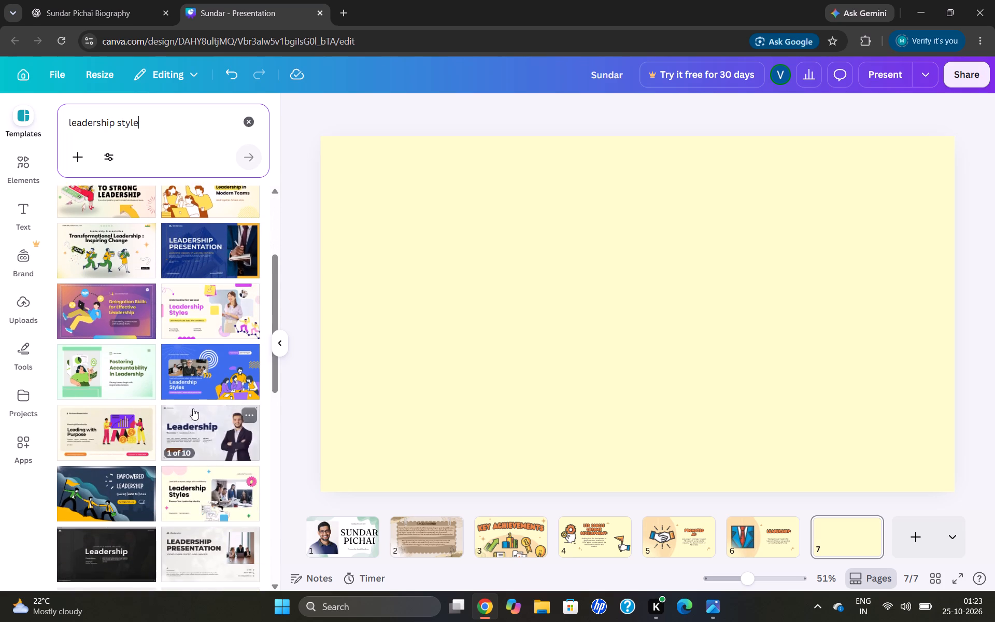
scroll(193, 408, down, 3)
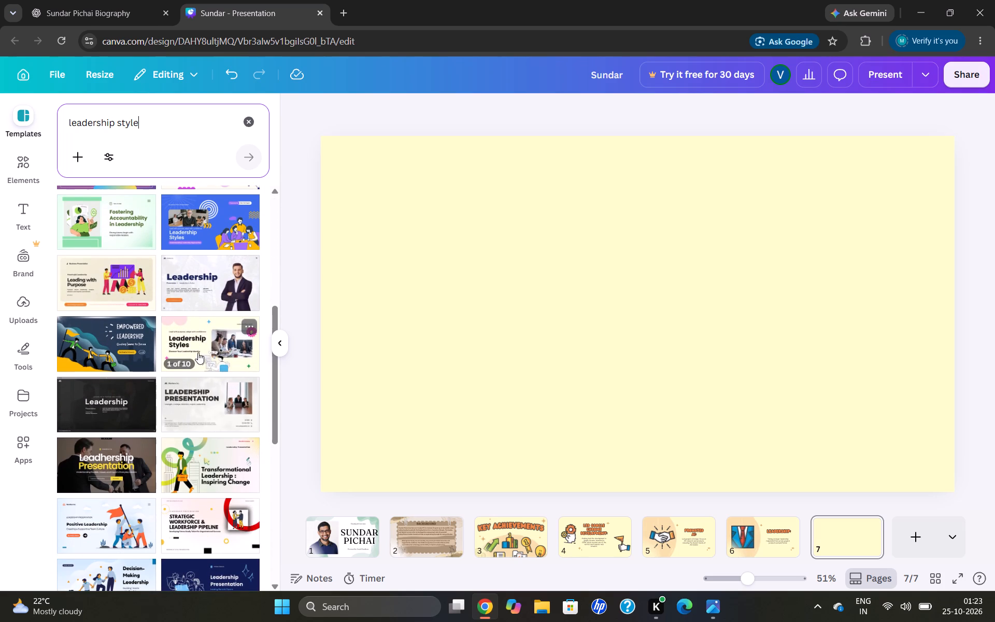
scroll(215, 393, down, 2)
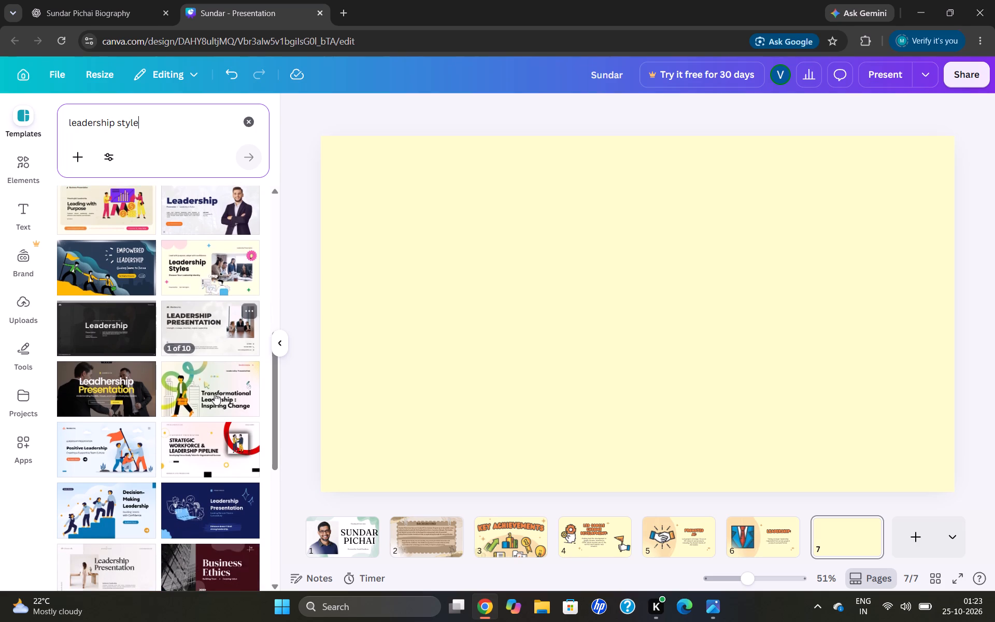
scroll(215, 393, down, 1)
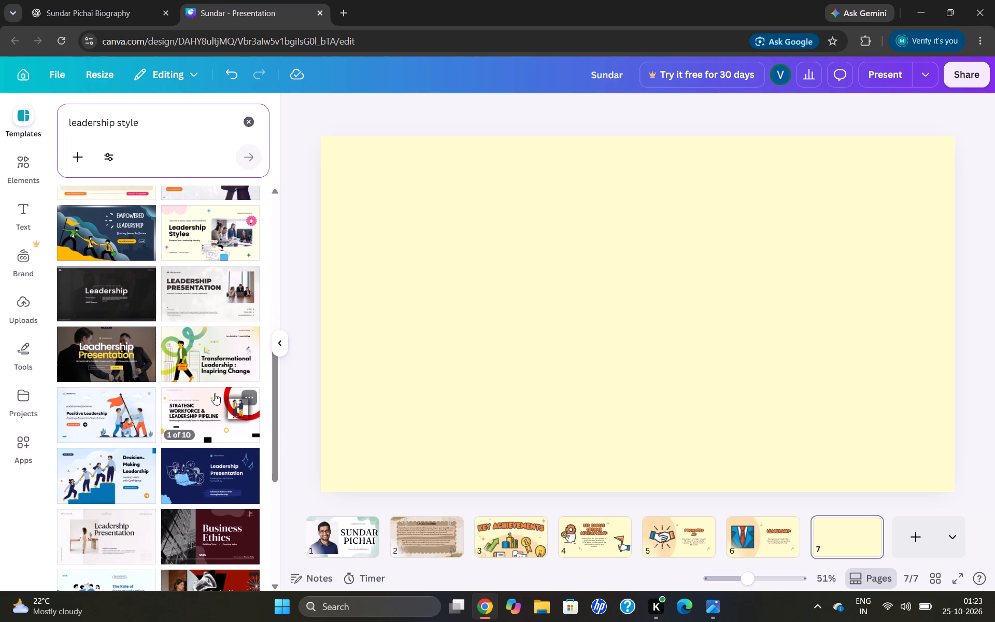
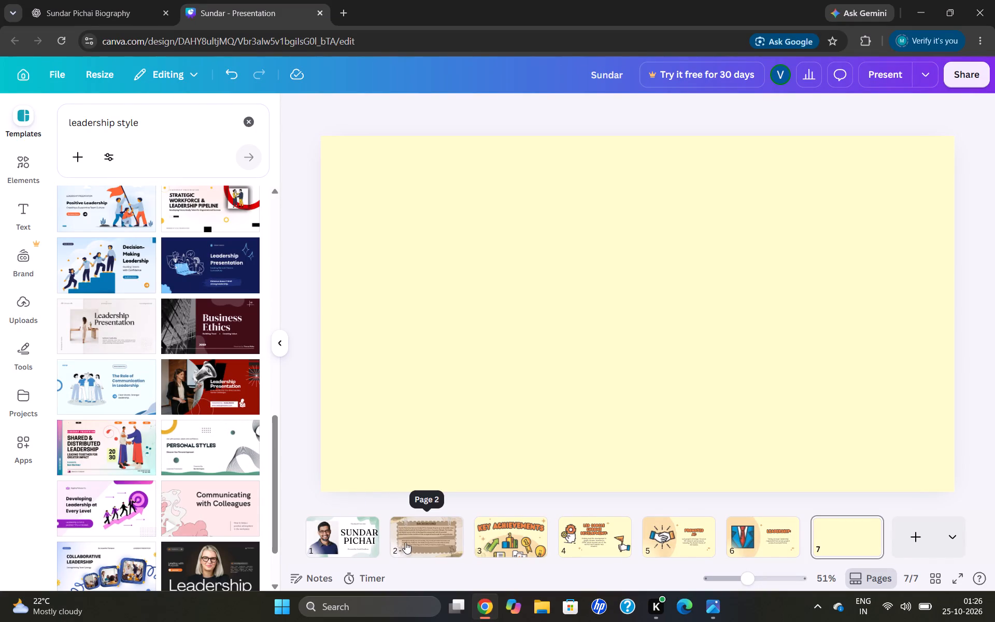
Review the Background page of the presentation, and return to the blank seventh page.
click(433, 524)
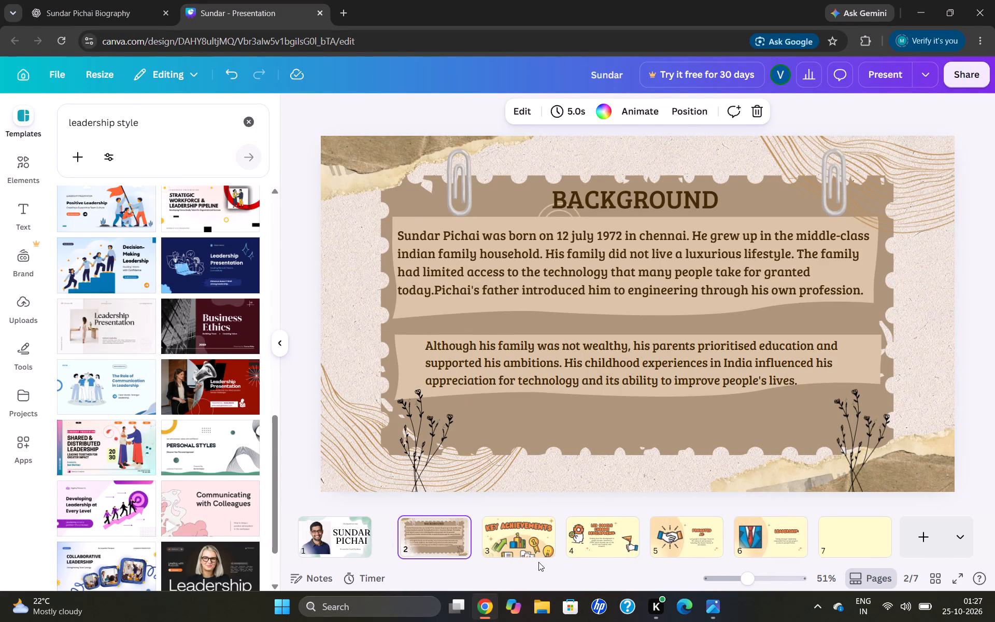
click(847, 525)
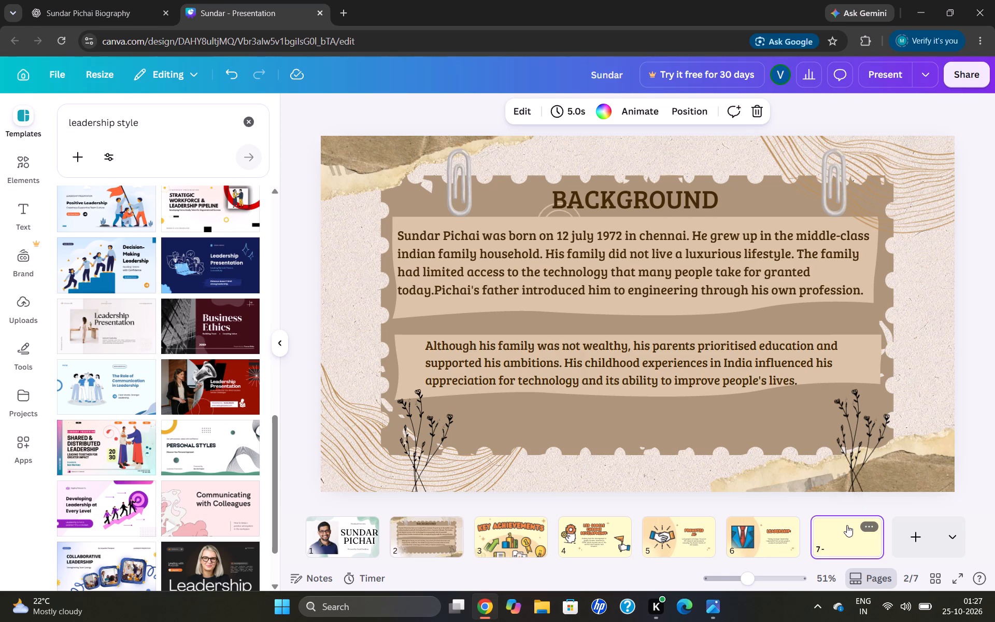
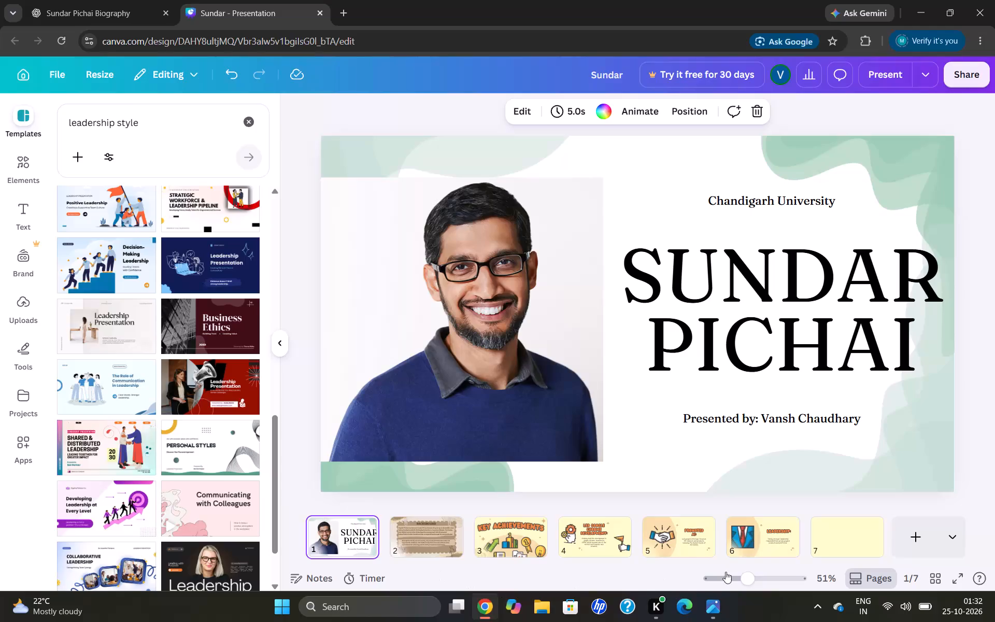
Browse the leadership style templates for the blank seventh page, and look into the Blue Yellow and Purple Flat Style Leadership Presentation.
click(852, 519)
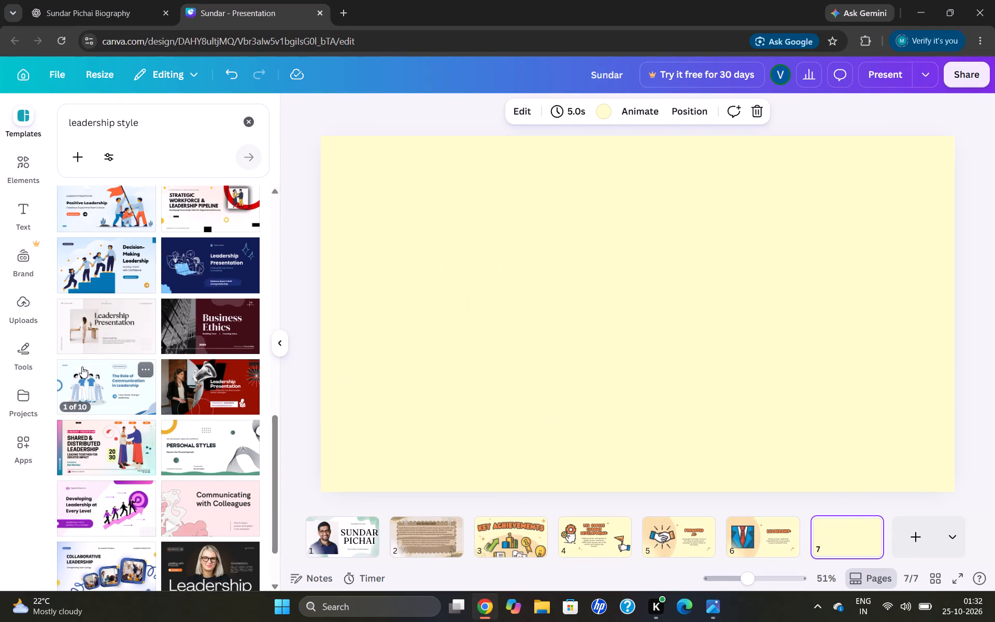
scroll(82, 366, down, 4)
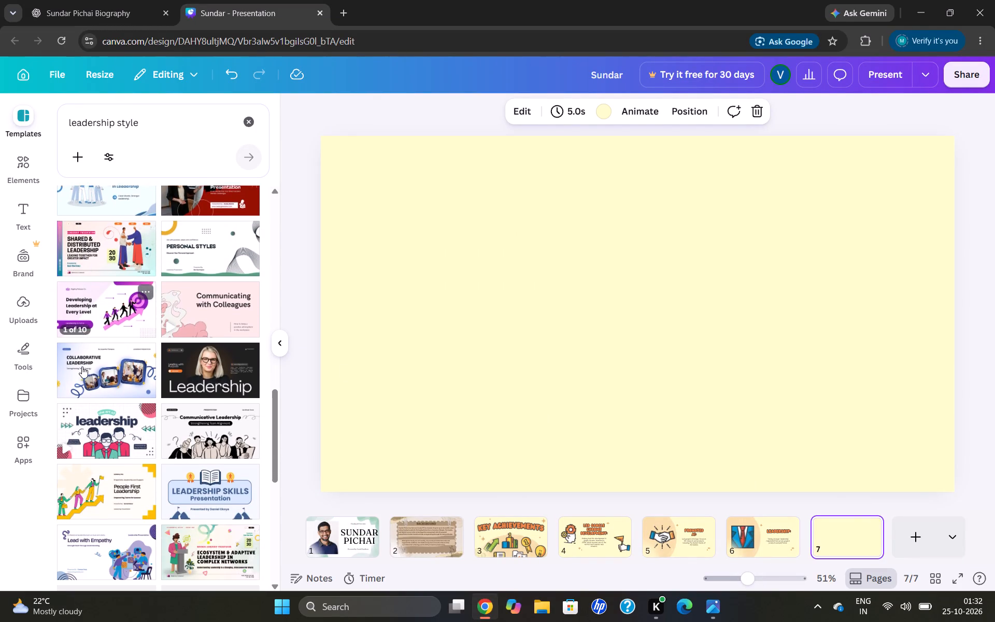
scroll(82, 366, down, 3)
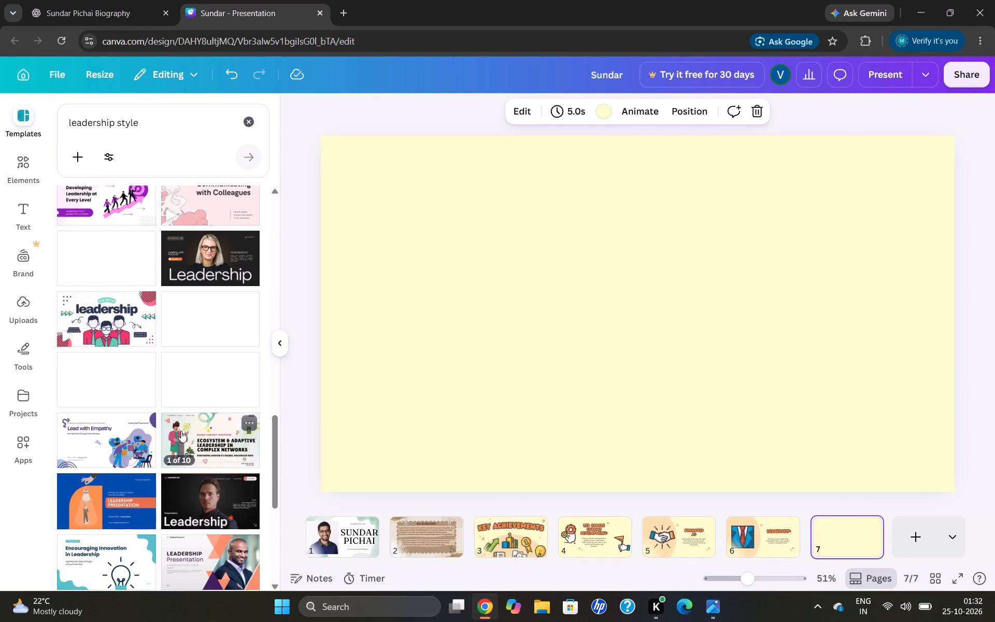
scroll(181, 431, down, 6)
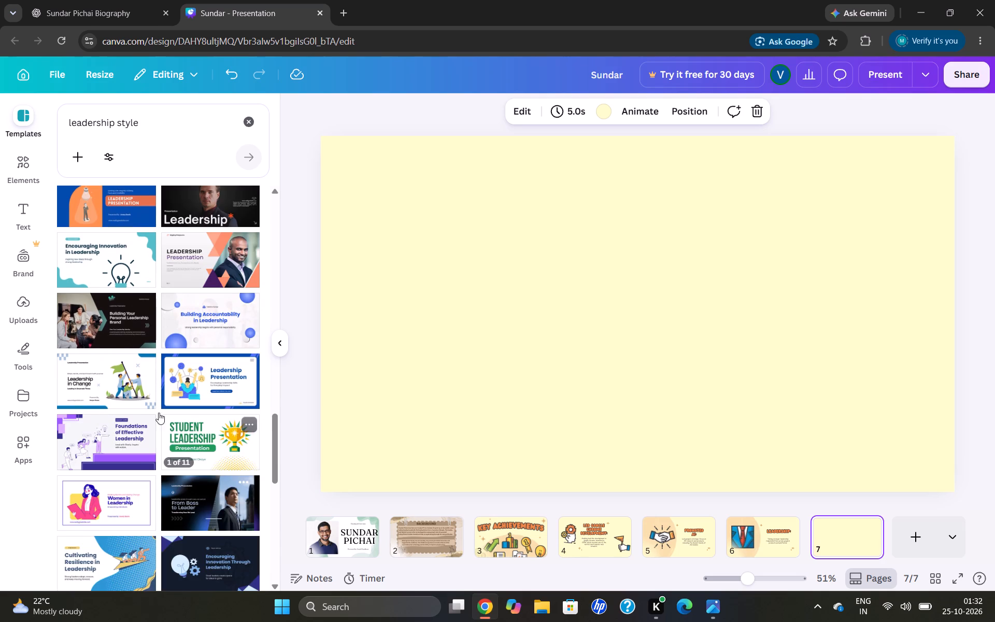
scroll(116, 426, down, 1)
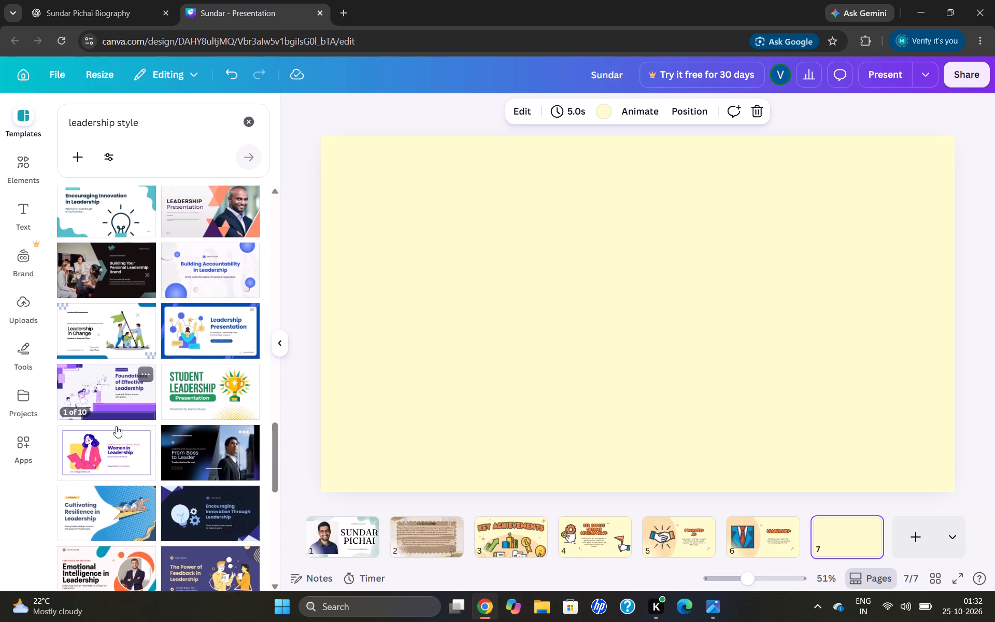
scroll(116, 426, down, 1)
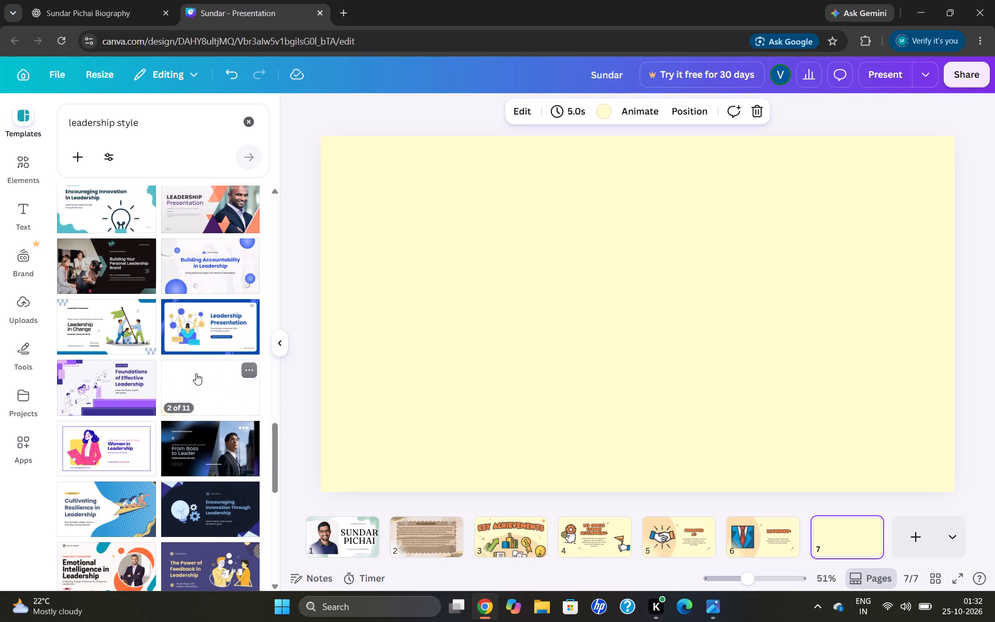
scroll(94, 468, up, 7)
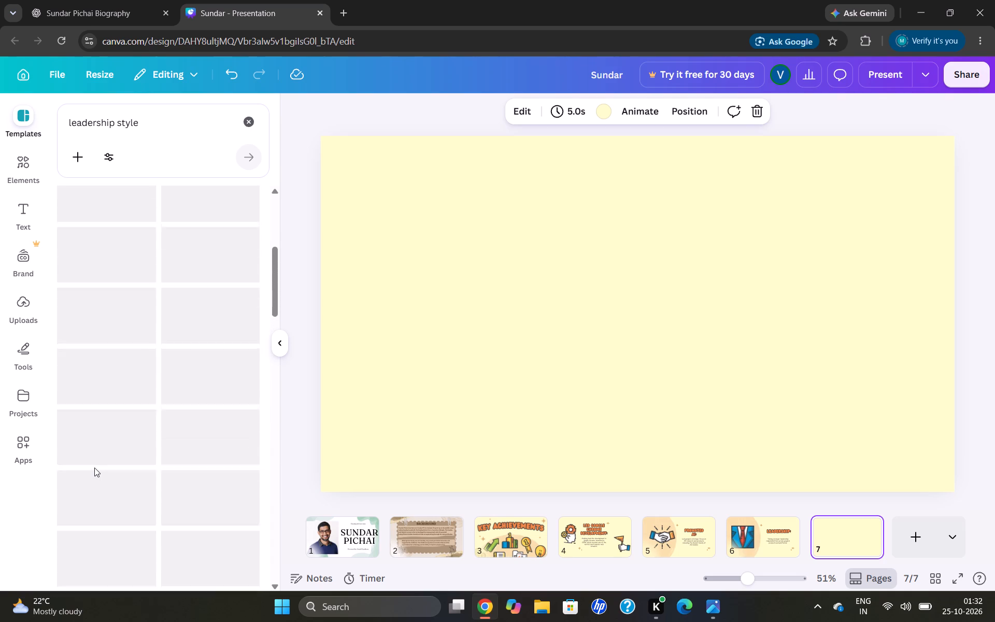
scroll(94, 468, up, 8)
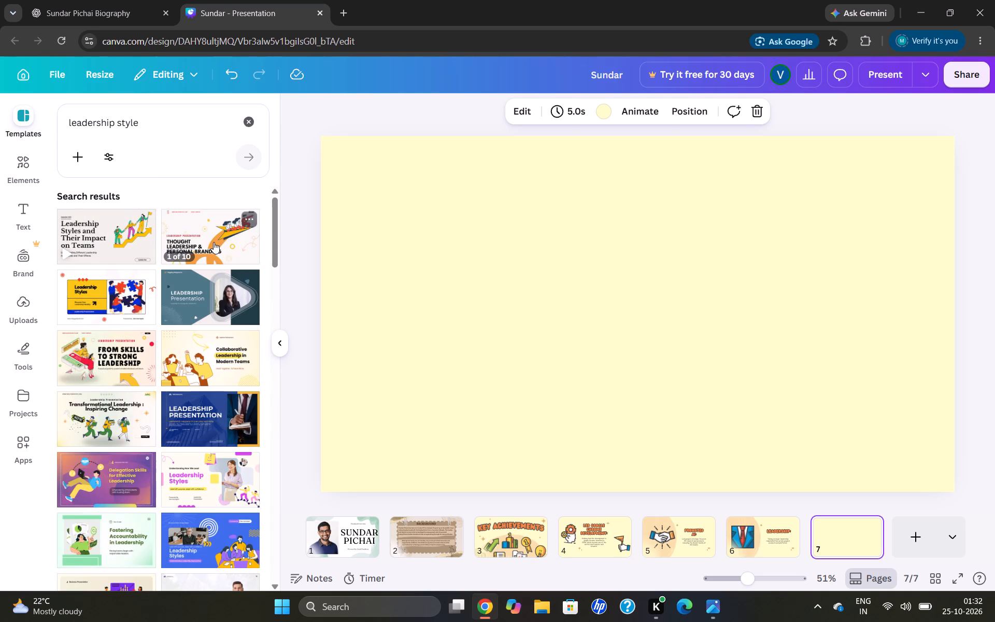
scroll(213, 352, up, 1)
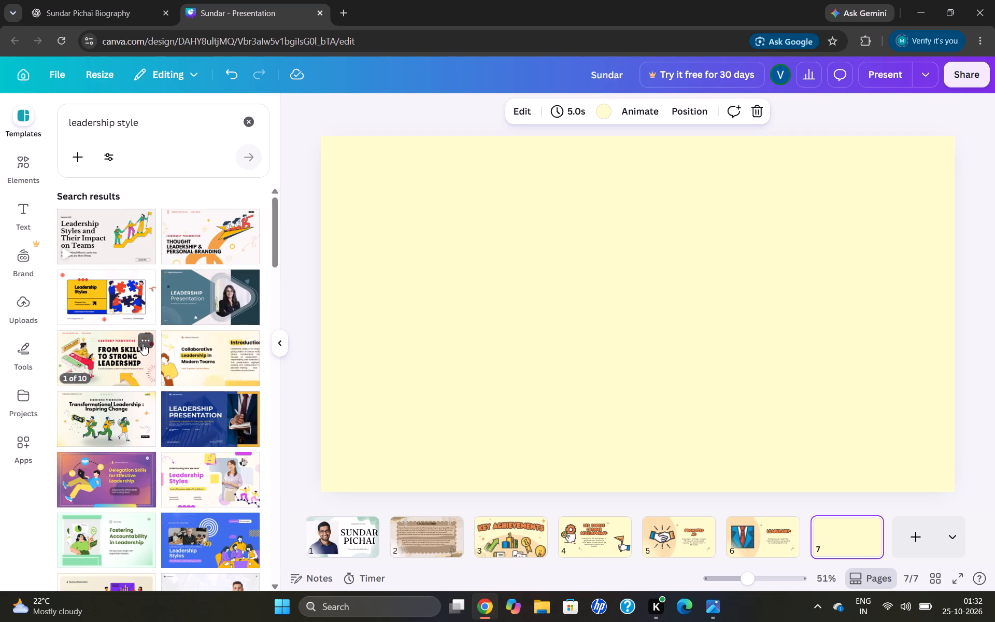
click(129, 471)
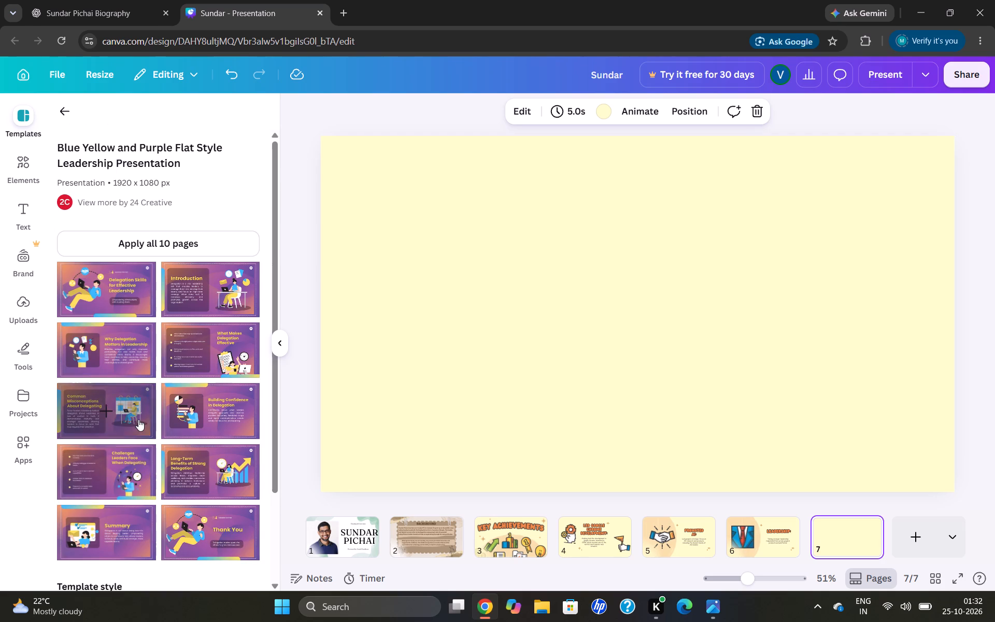
click(68, 107)
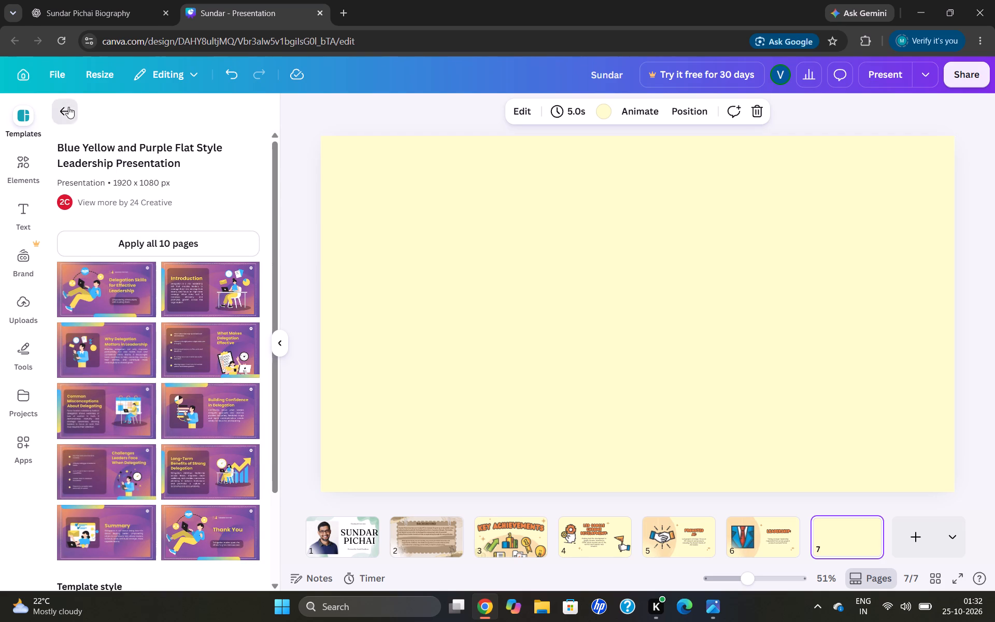
Apply the Leadership objectives page from the Minimalist Black and Beige Leadership and Management template to the seventh page.
click(118, 234)
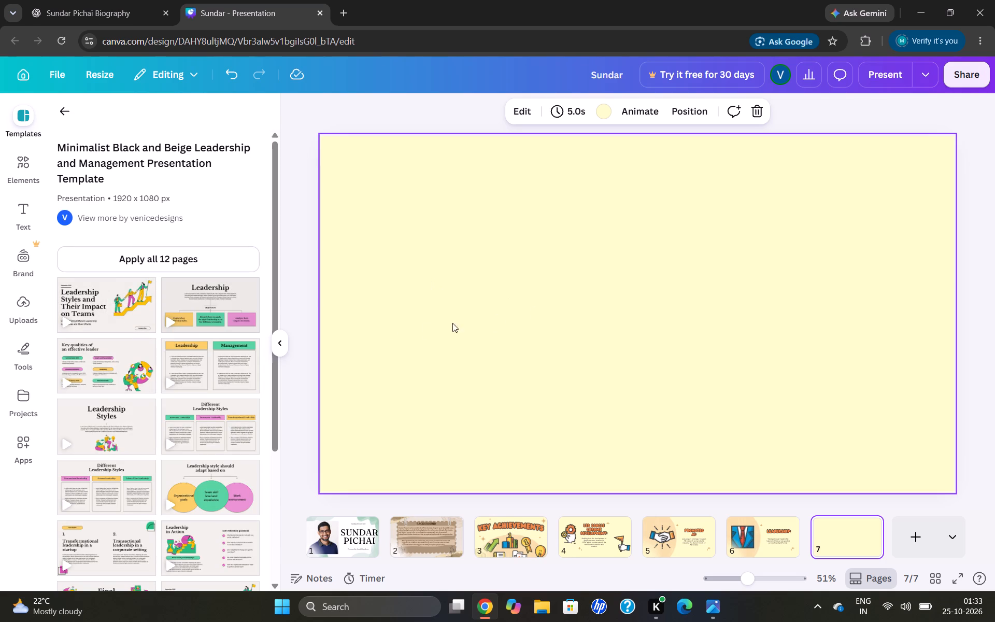
click(210, 302)
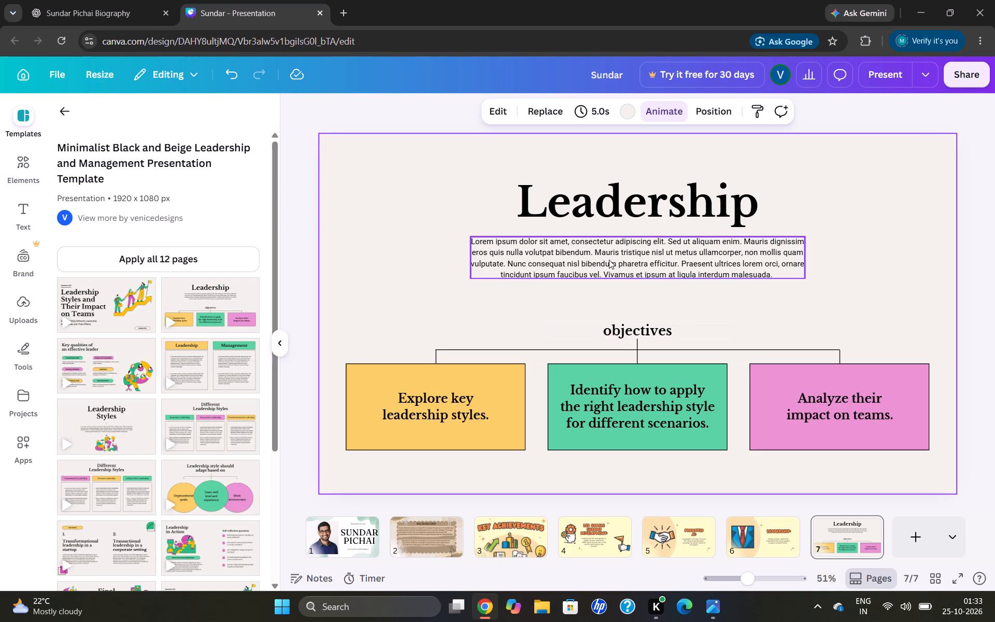
Set the font size of the placeholder paragraph under the Leadership heading to 28.
click(787, 271)
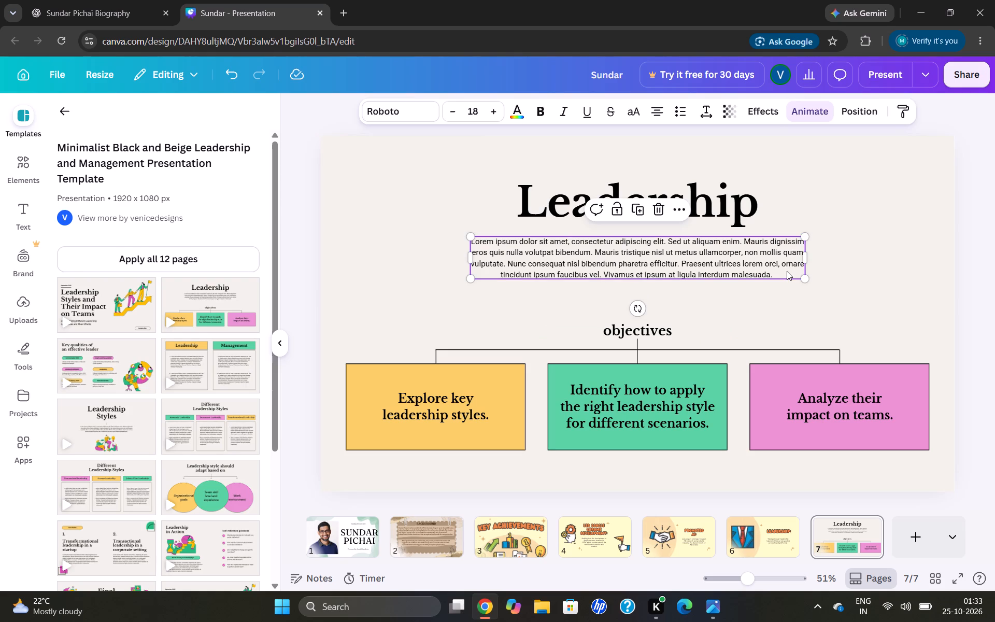
click(489, 107)
click(489, 107)
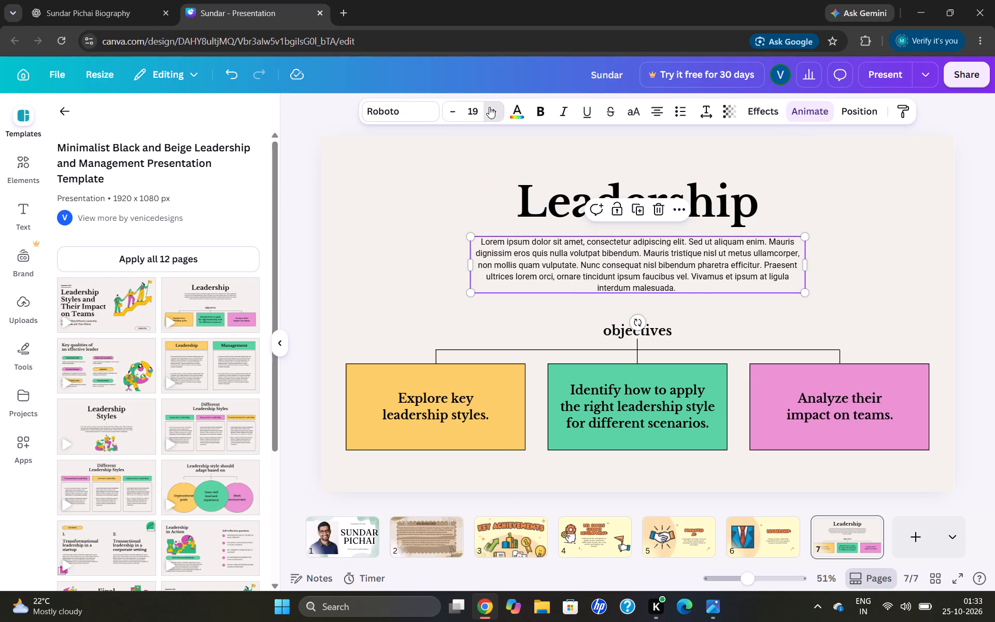
click(489, 107)
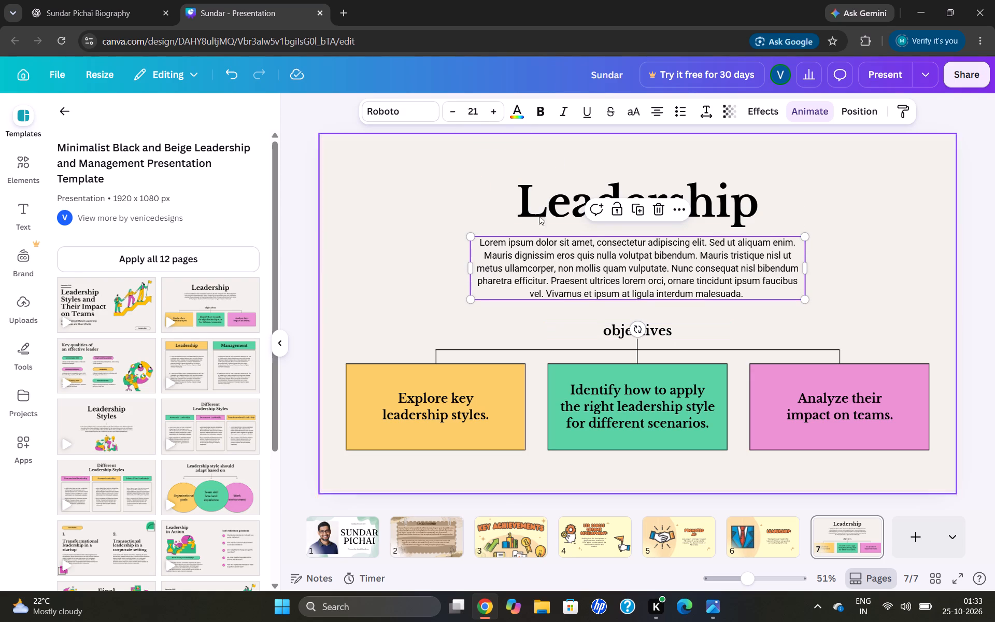
double_click(491, 107)
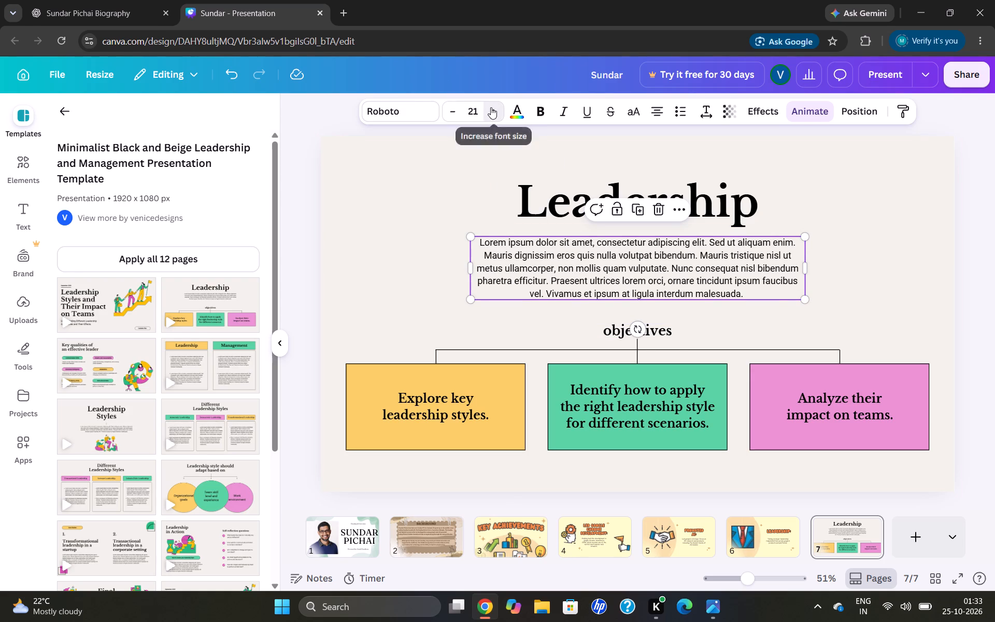
triple_click(491, 107)
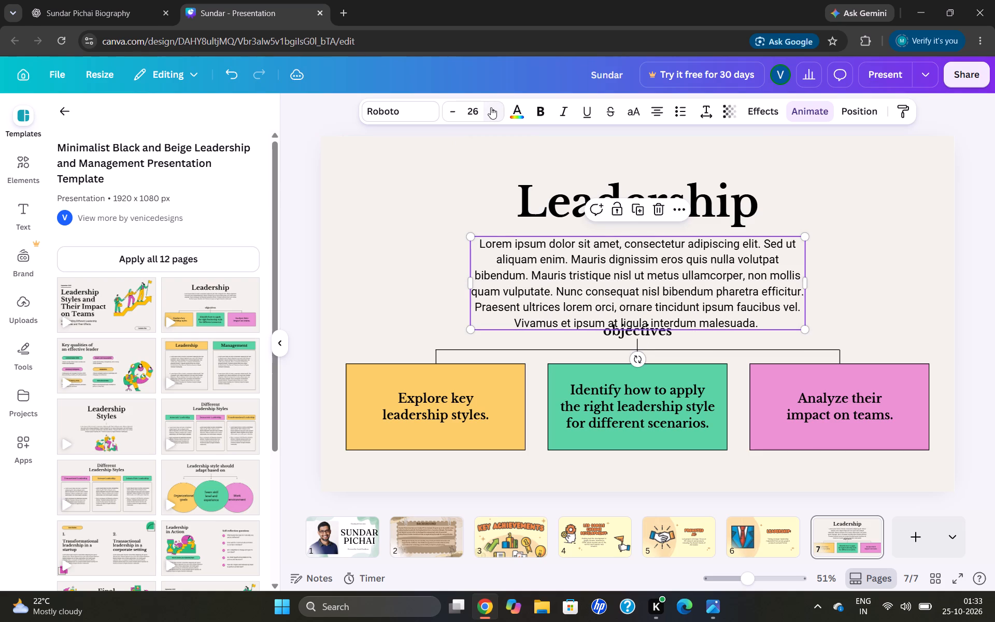
click(491, 107)
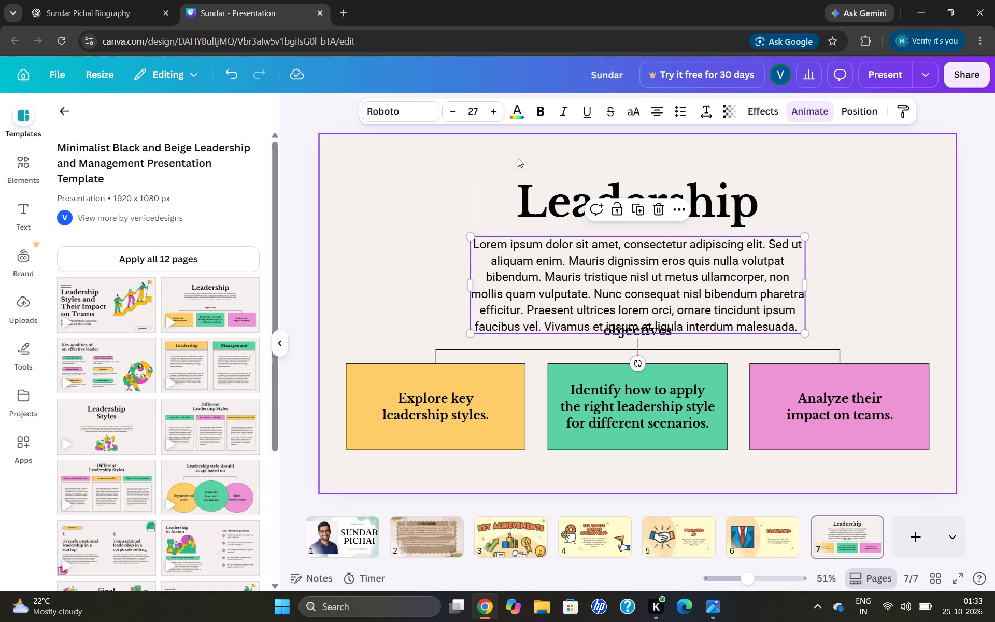
click(488, 111)
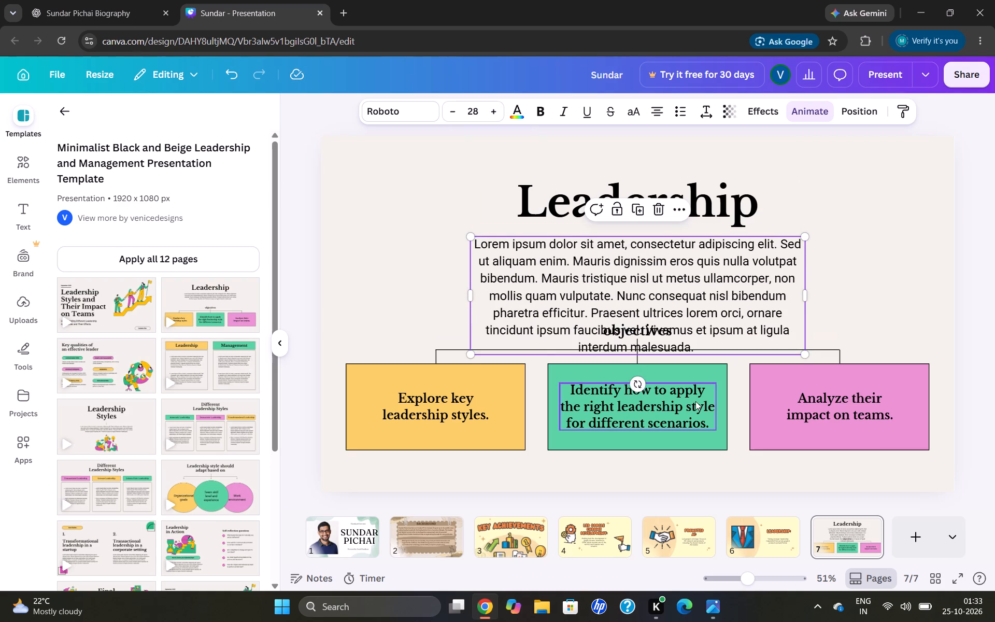
Replace the placeholder paragraph with "Sundar Pichai is often associated with a calm and measured leadership style.".
click(699, 343)
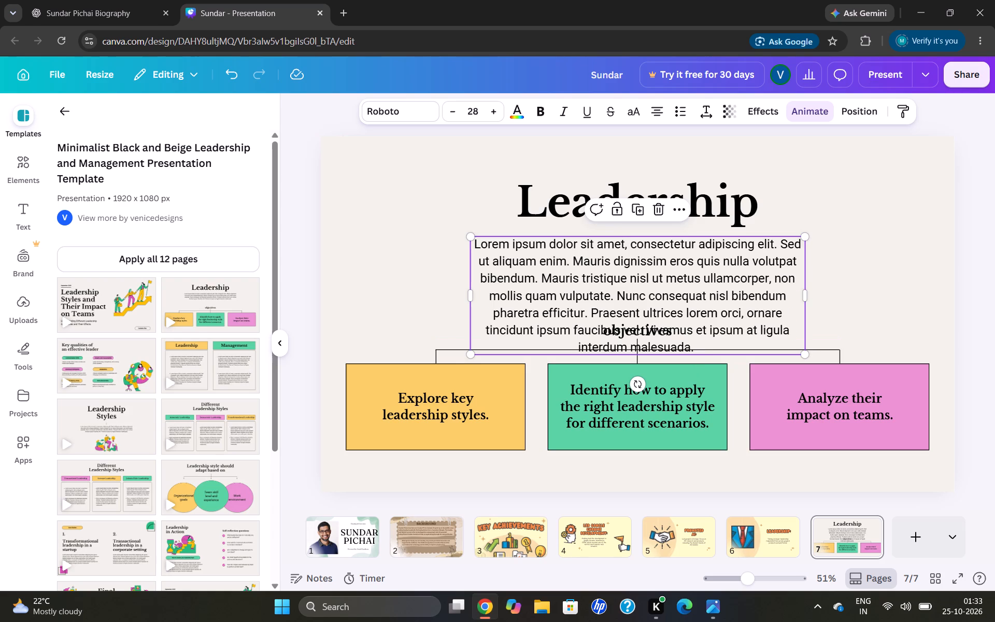
key(BackSpace)
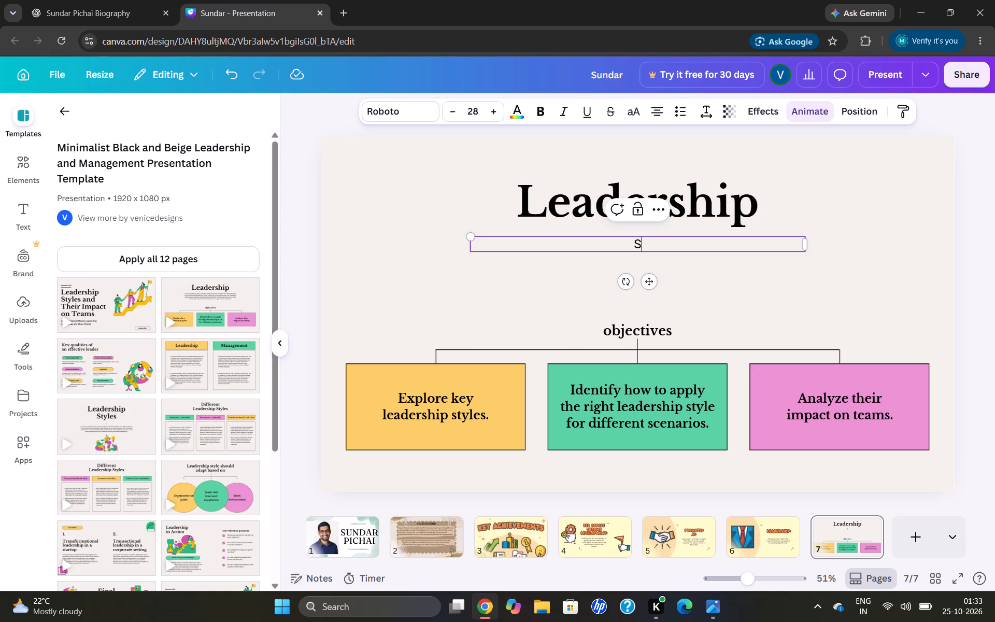
text(undar)
key(space)
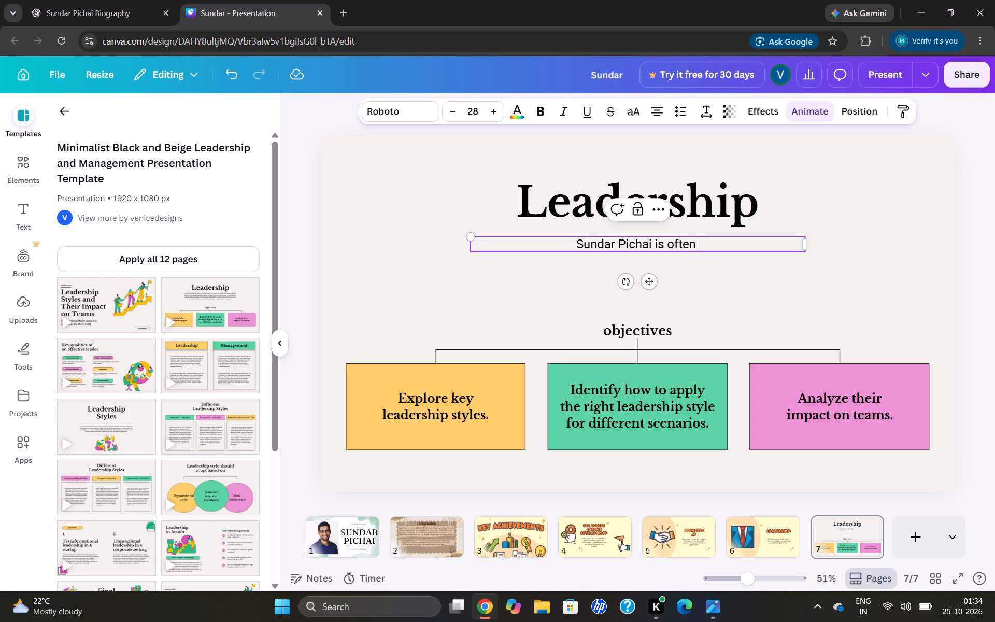
text(associated with)
key(space)
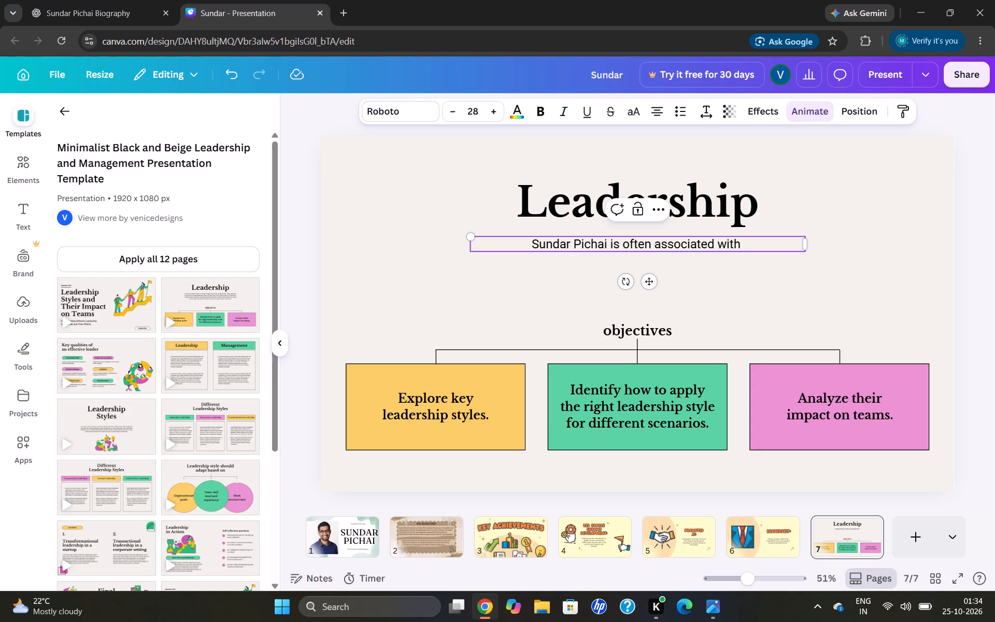
text(a c)
text(alm)
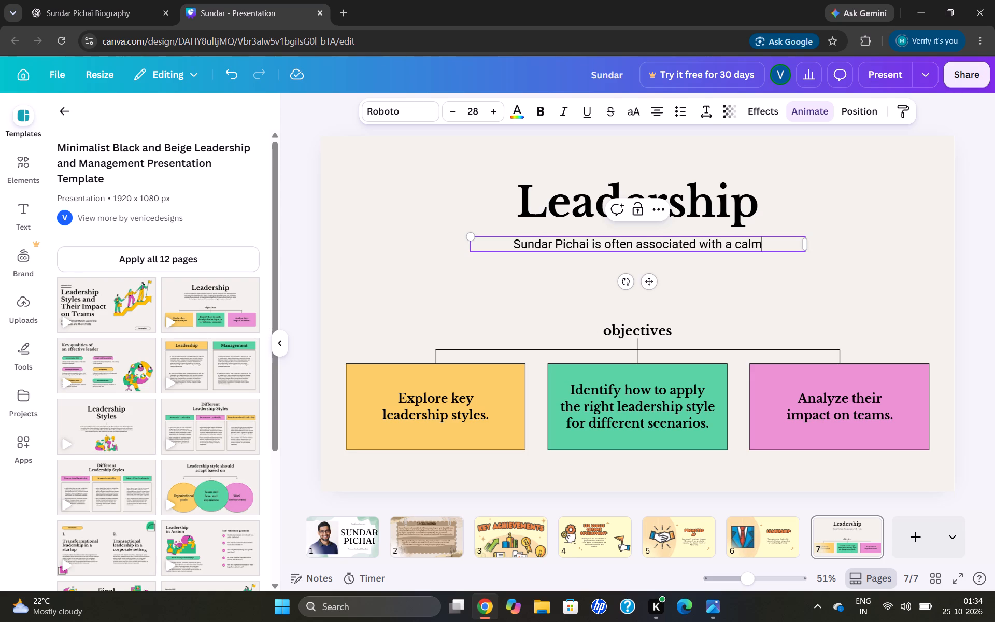
key(space)
text(and meas)
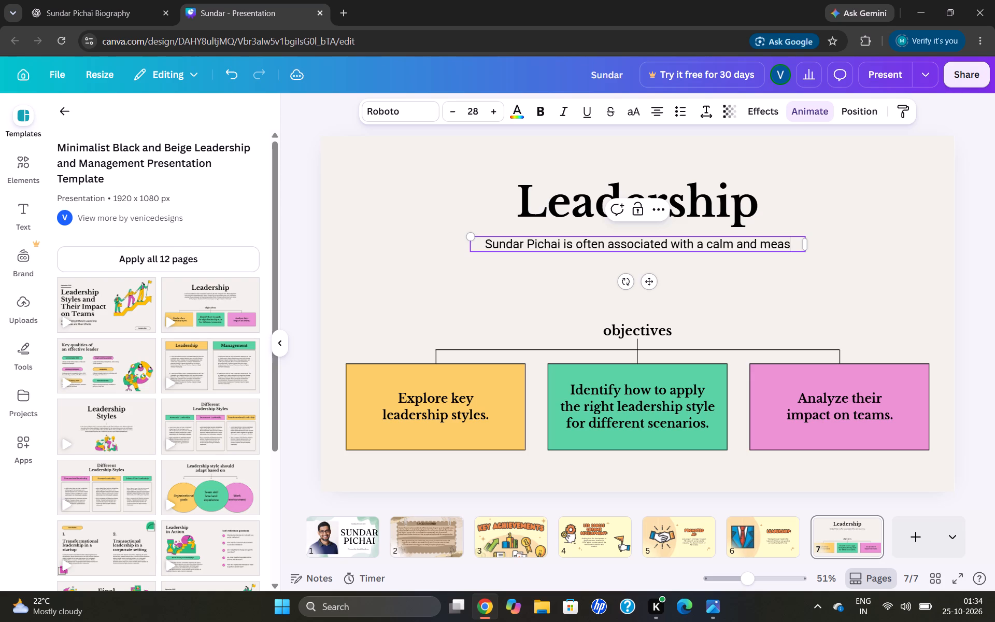
text(ured)
key(space)
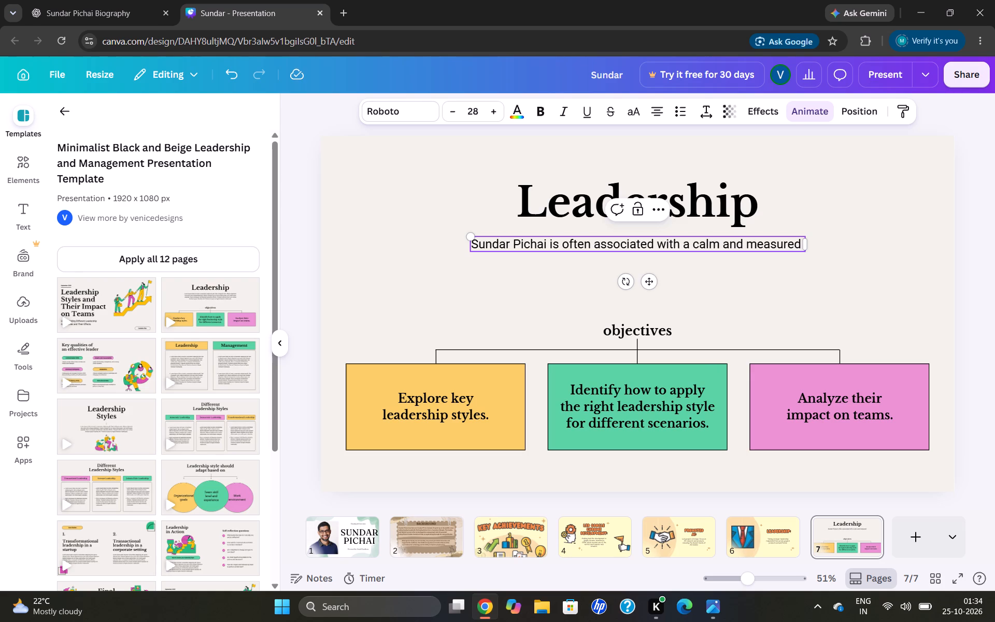
text(leadership style)
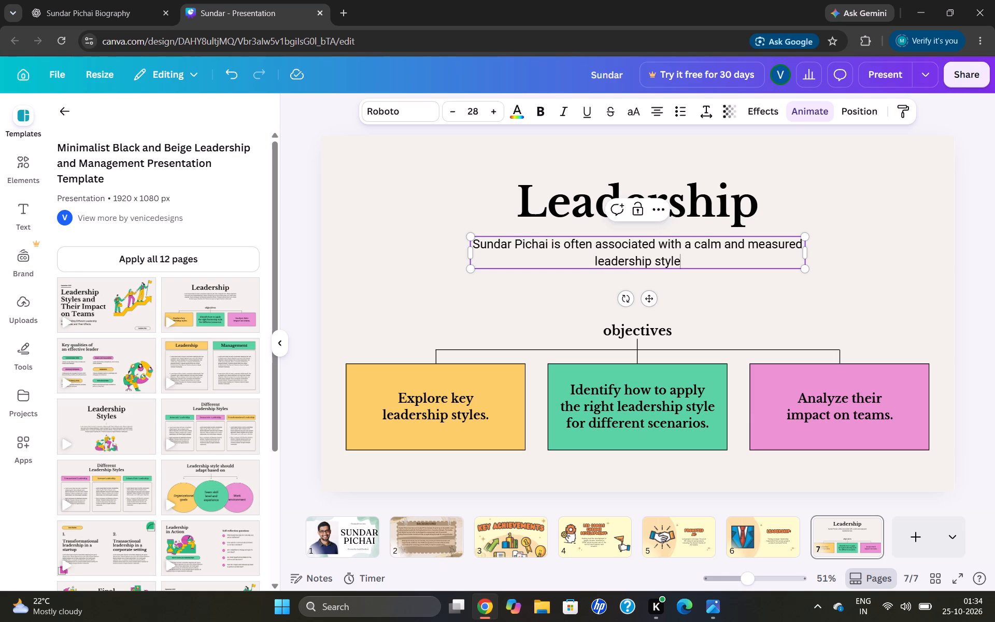
key(period)
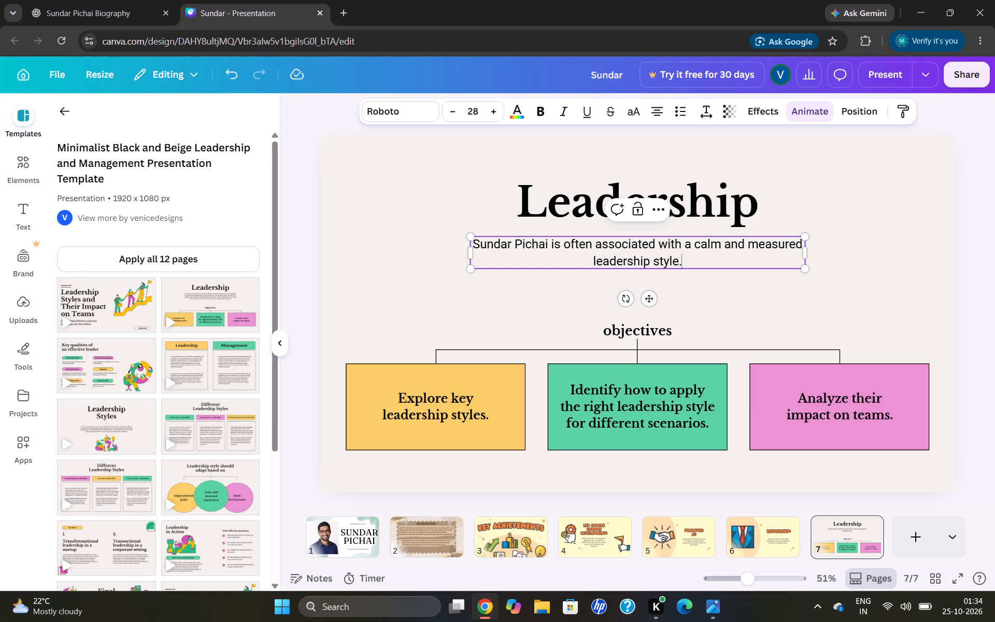
Delete the "objectives" label above the three coloured boxes.
click(664, 328)
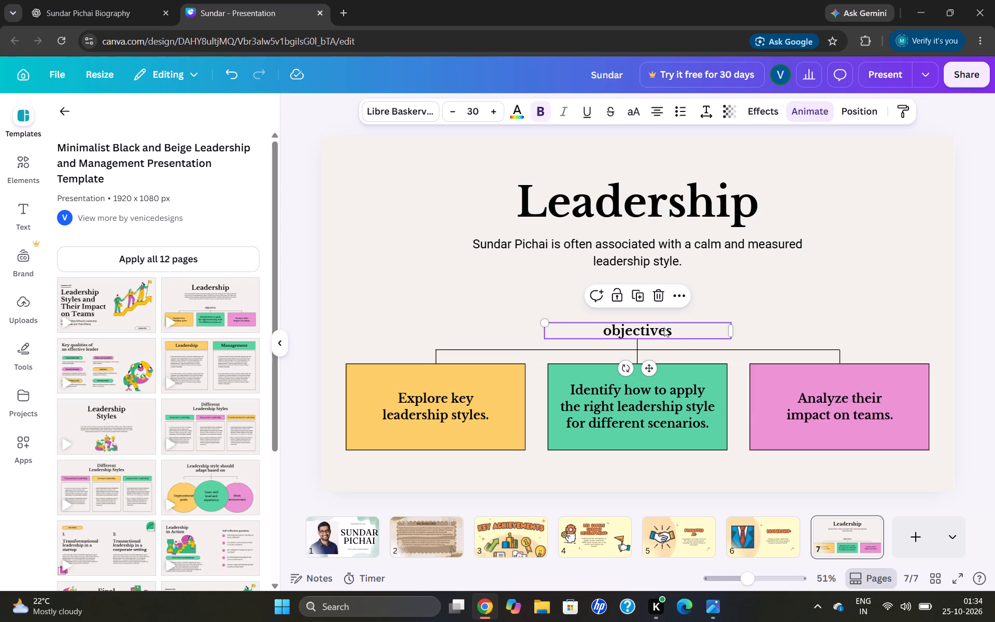
click(662, 292)
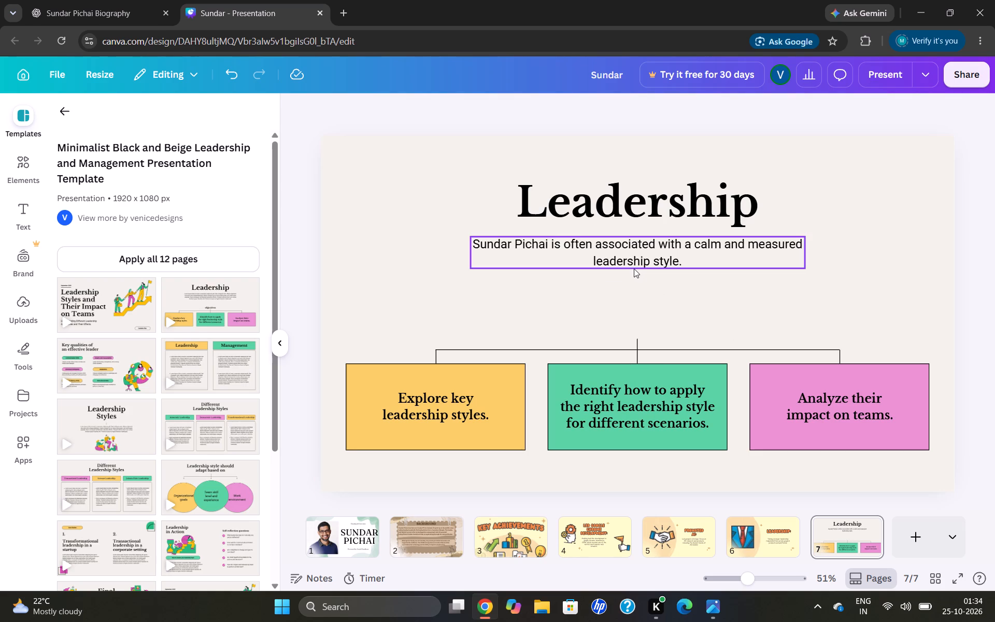
Set the font size of the Sundar Pichai sentence under the Leadership heading to 39.
click(601, 242)
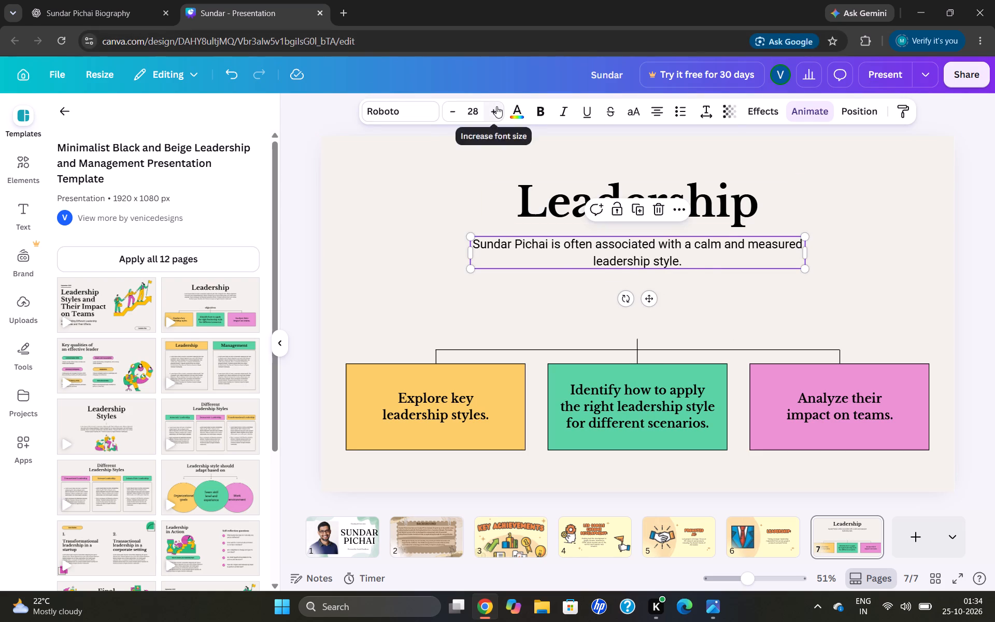
triple_click(496, 106)
click(496, 106)
triple_click(496, 106)
double_click(496, 106)
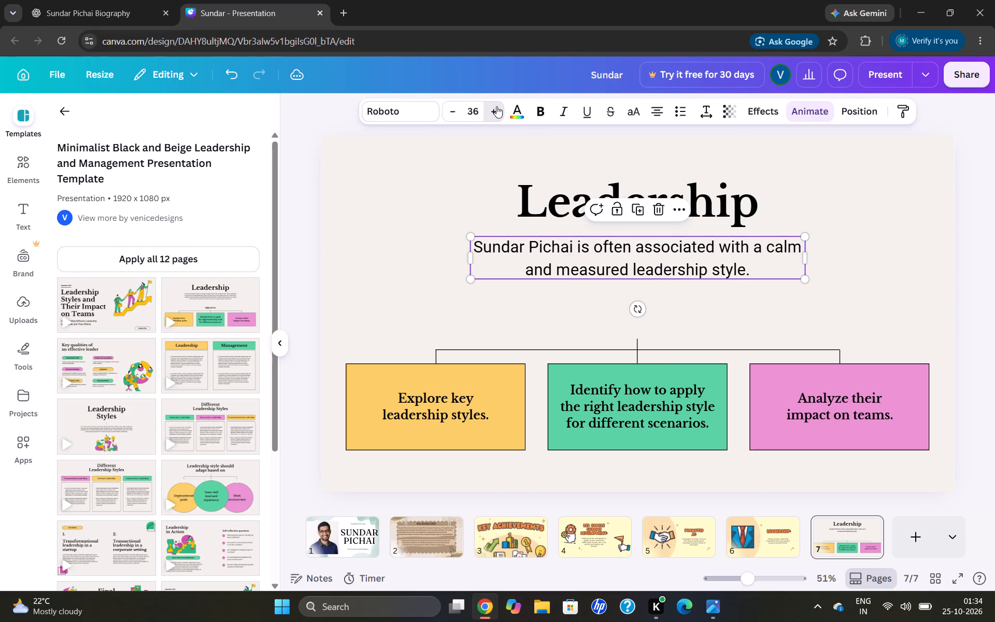
double_click(496, 106)
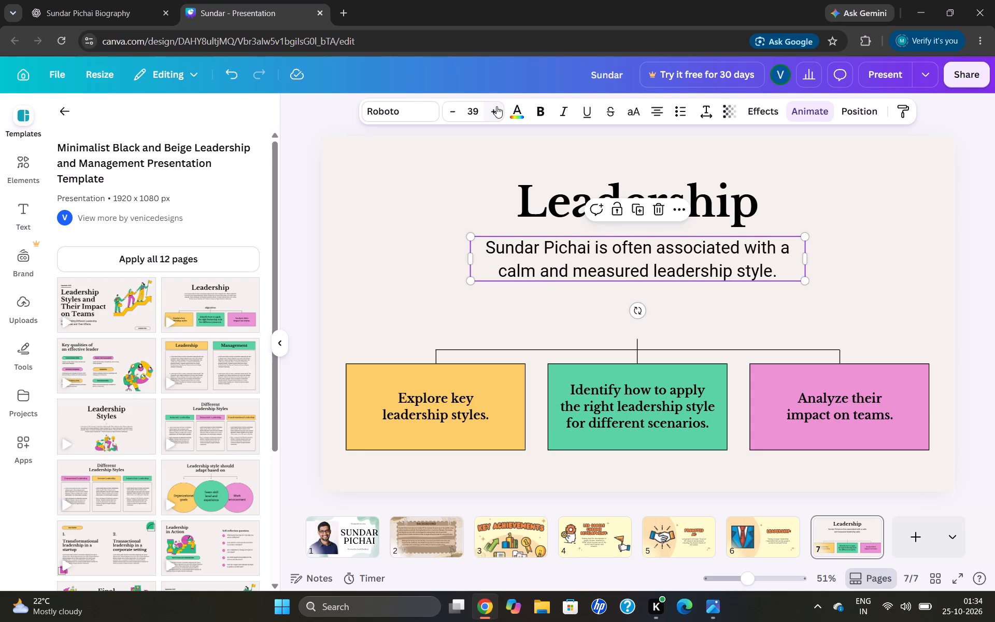
click(637, 337)
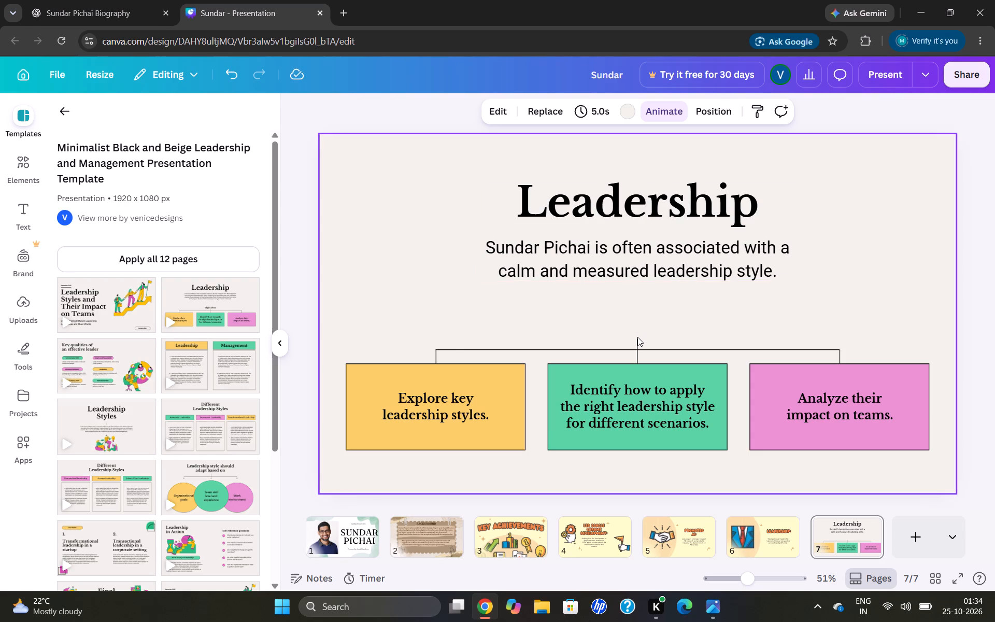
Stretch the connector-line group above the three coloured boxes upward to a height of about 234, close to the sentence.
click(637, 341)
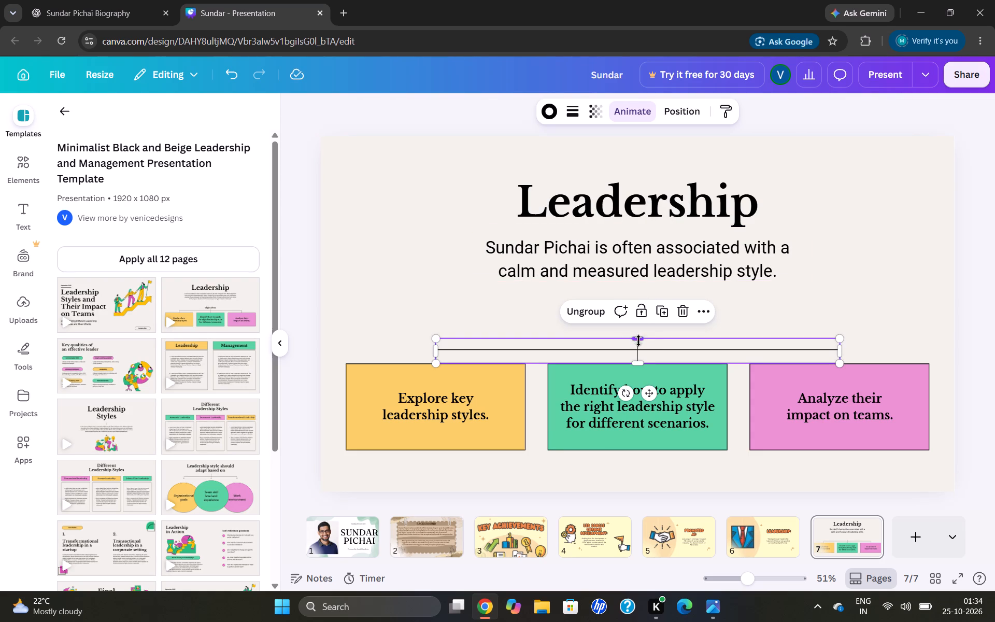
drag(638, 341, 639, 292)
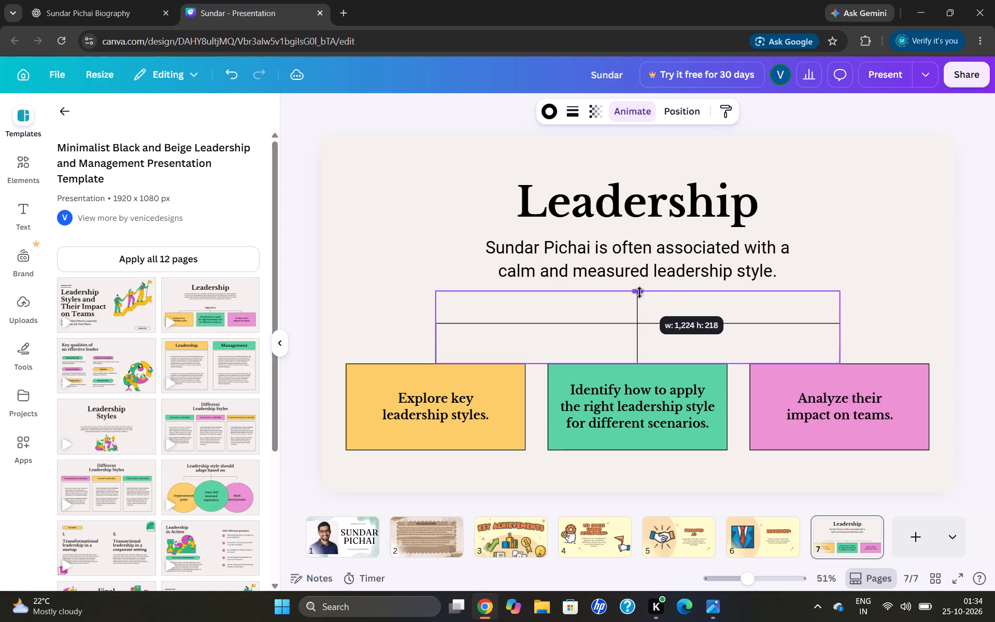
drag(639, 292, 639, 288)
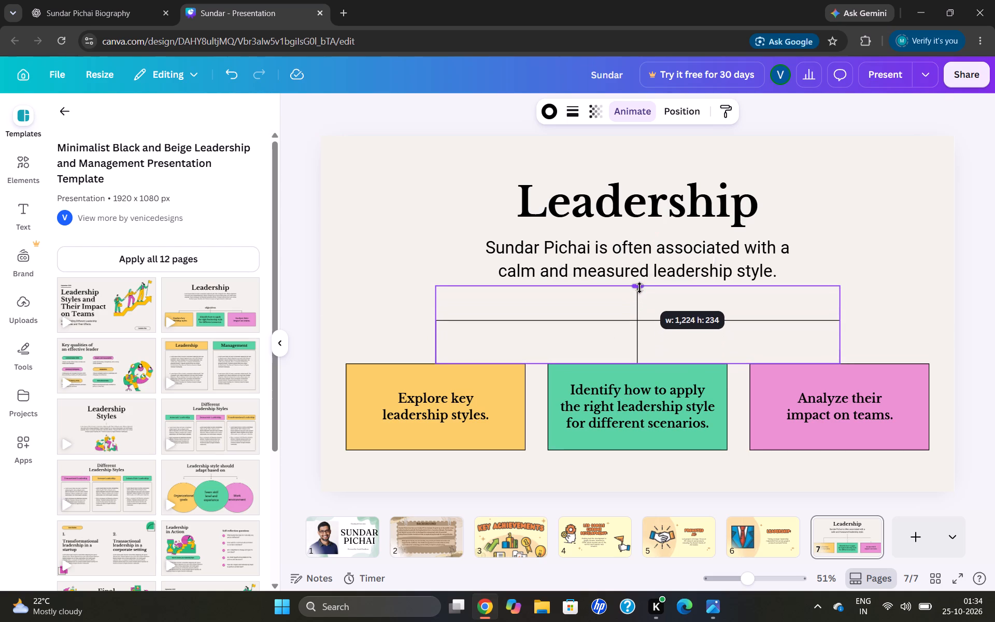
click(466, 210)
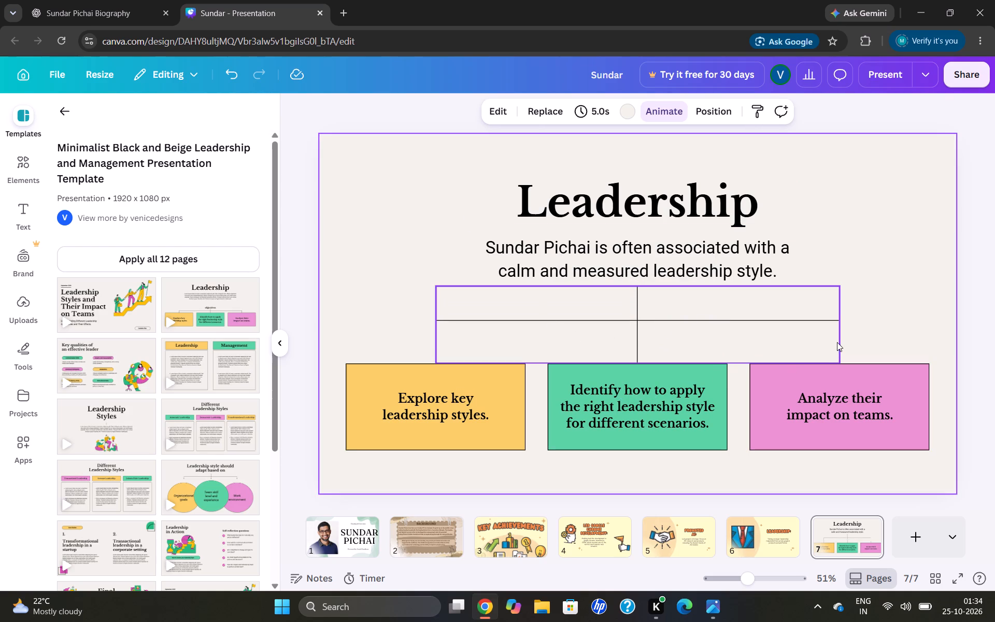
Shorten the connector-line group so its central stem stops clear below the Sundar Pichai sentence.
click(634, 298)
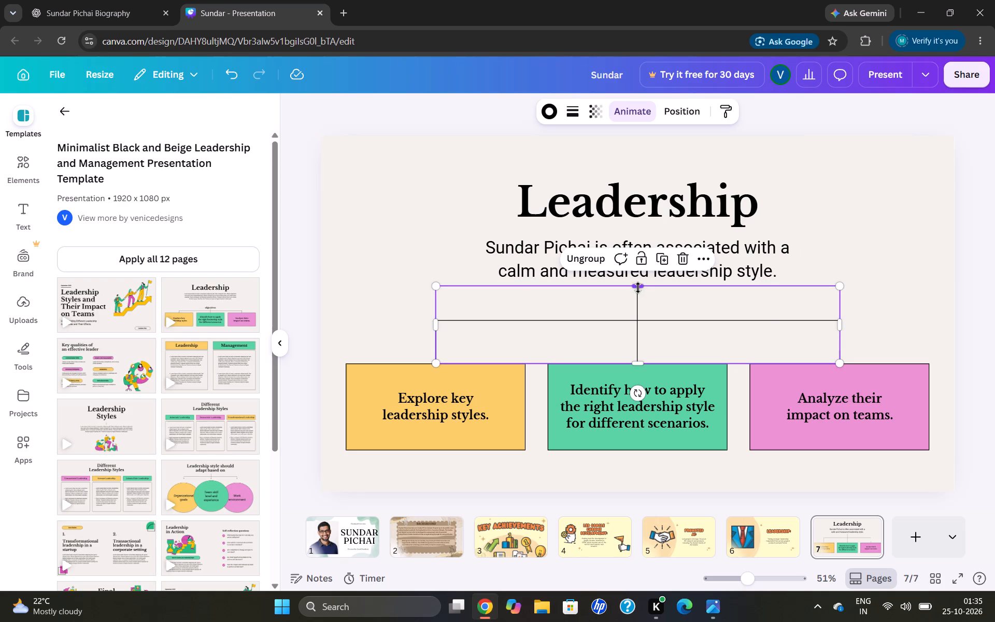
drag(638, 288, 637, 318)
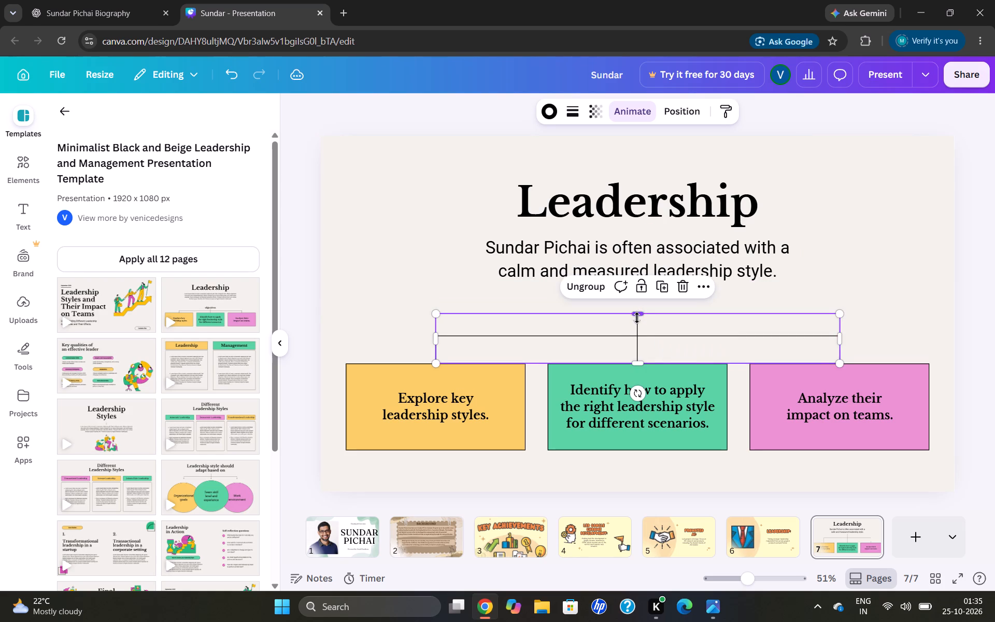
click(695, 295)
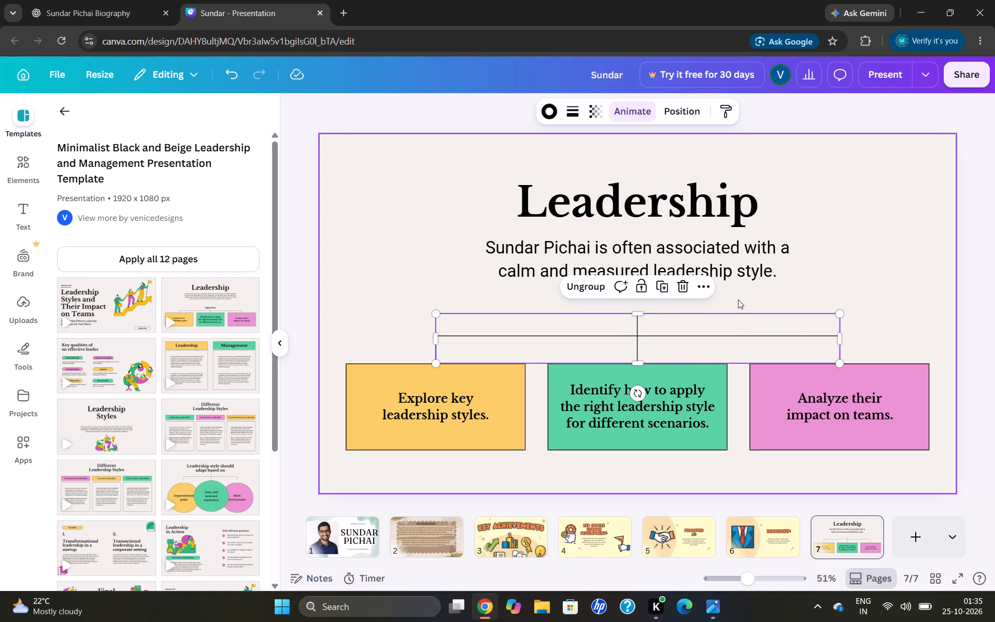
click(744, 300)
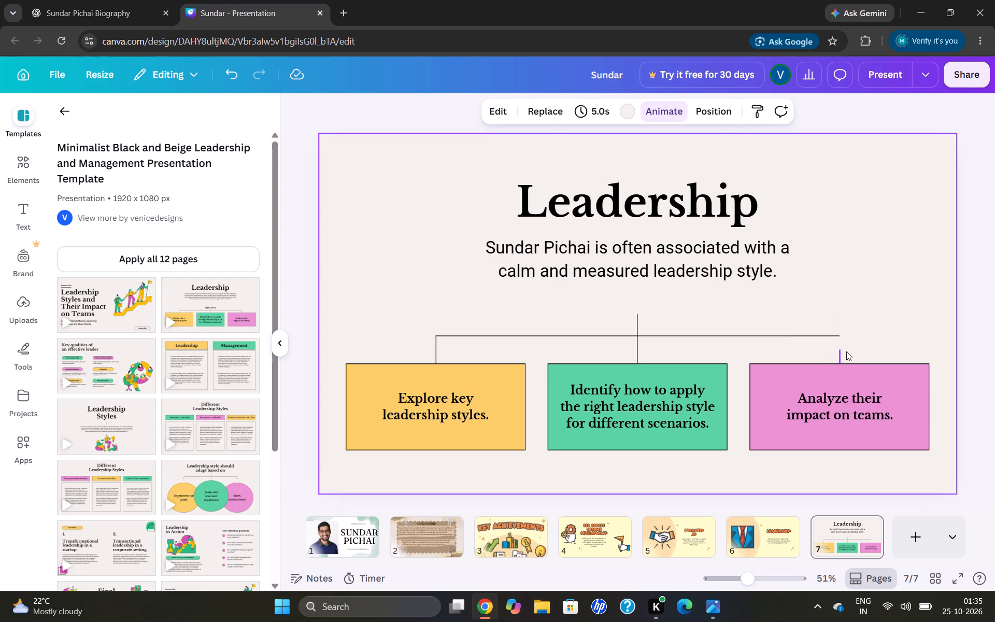
Lengthen the vertical connector above the pink box to about 75, bringing its upper end near the horizontal line.
click(840, 351)
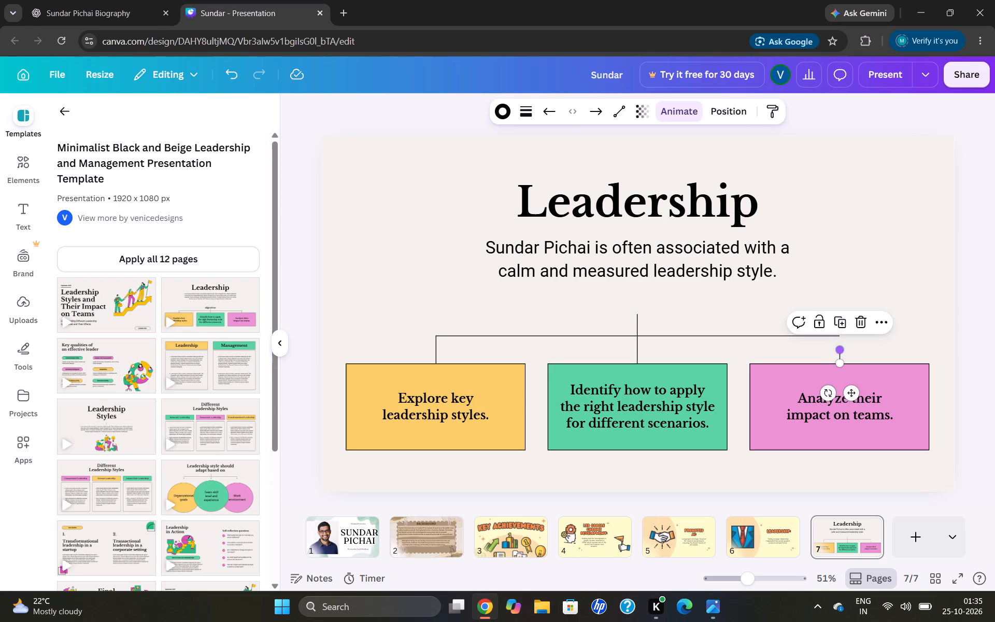
drag(840, 351, 840, 340)
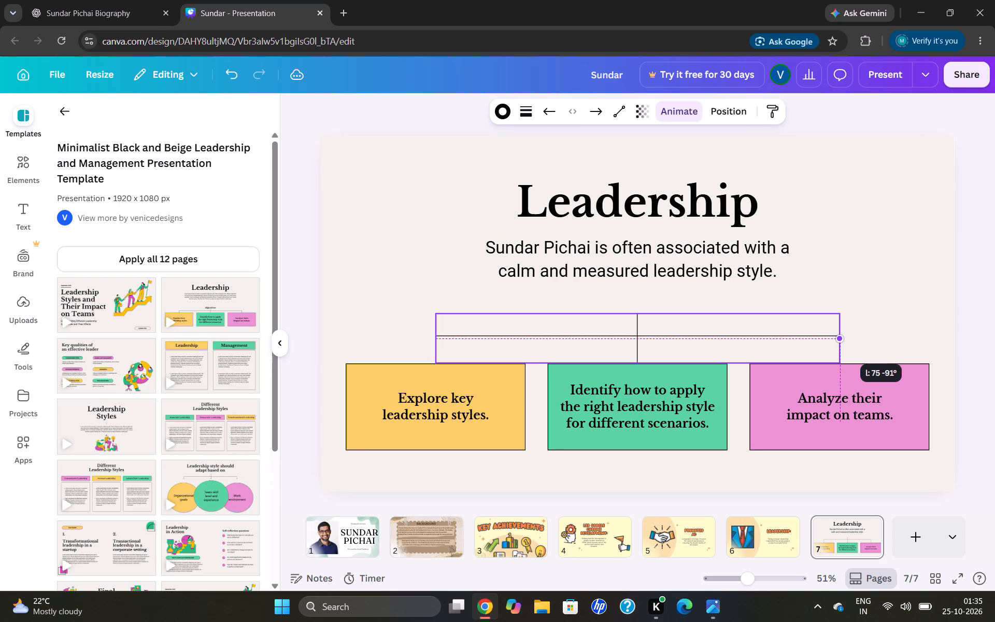
drag(840, 340, 839, 338)
click(788, 293)
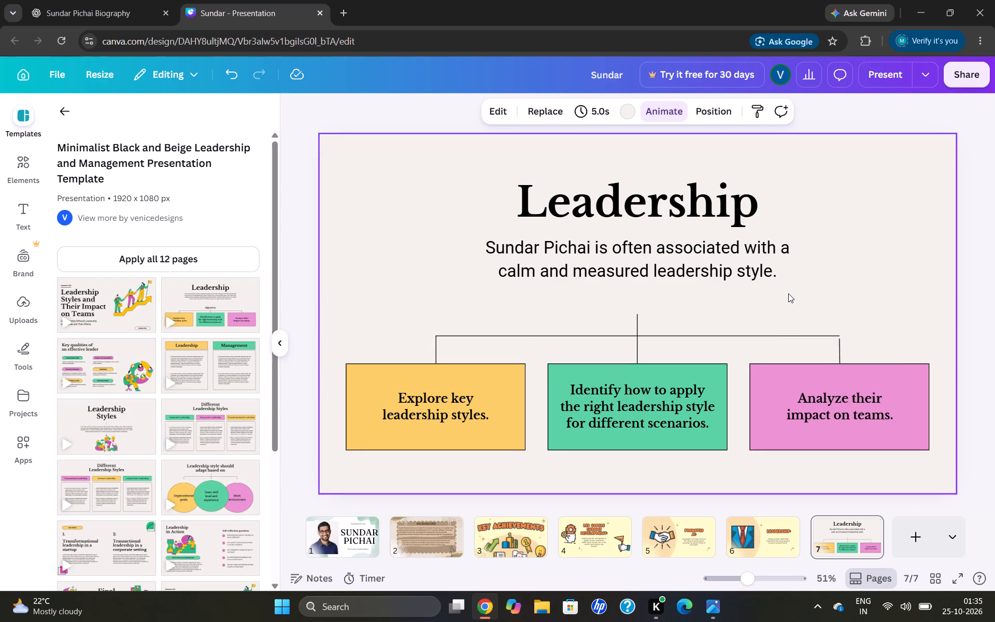
Stretch the connector-line group upward again so its central stem reaches just below the Sundar Pichai sentence.
click(637, 321)
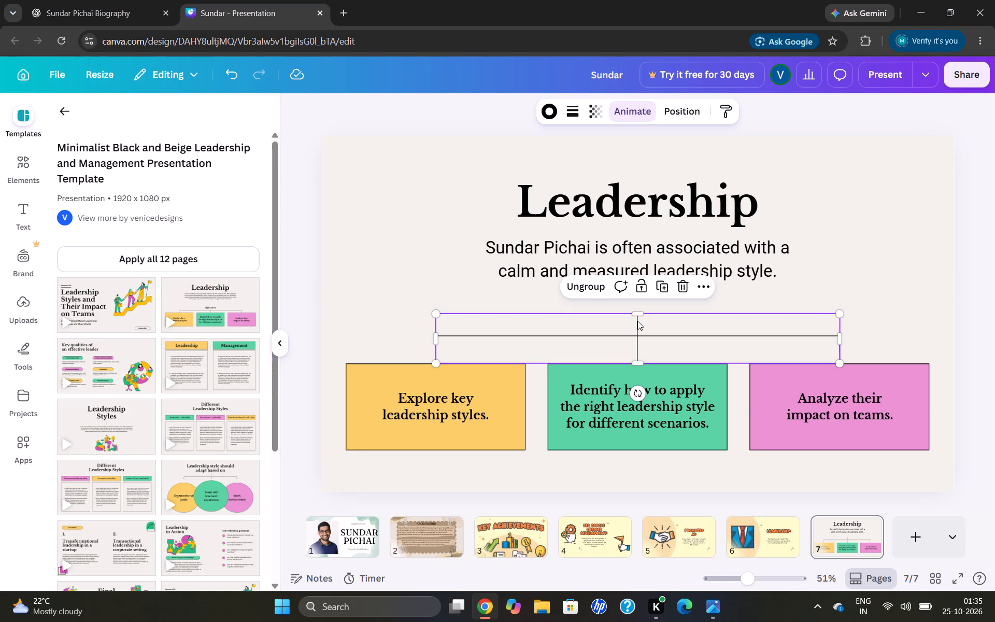
drag(637, 312, 638, 294)
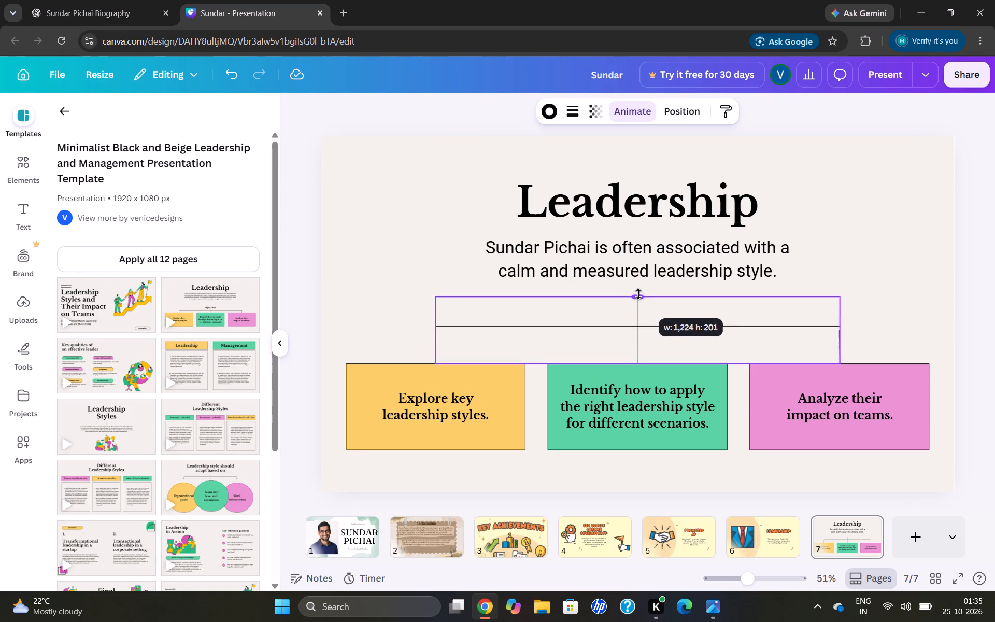
drag(638, 294, 639, 290)
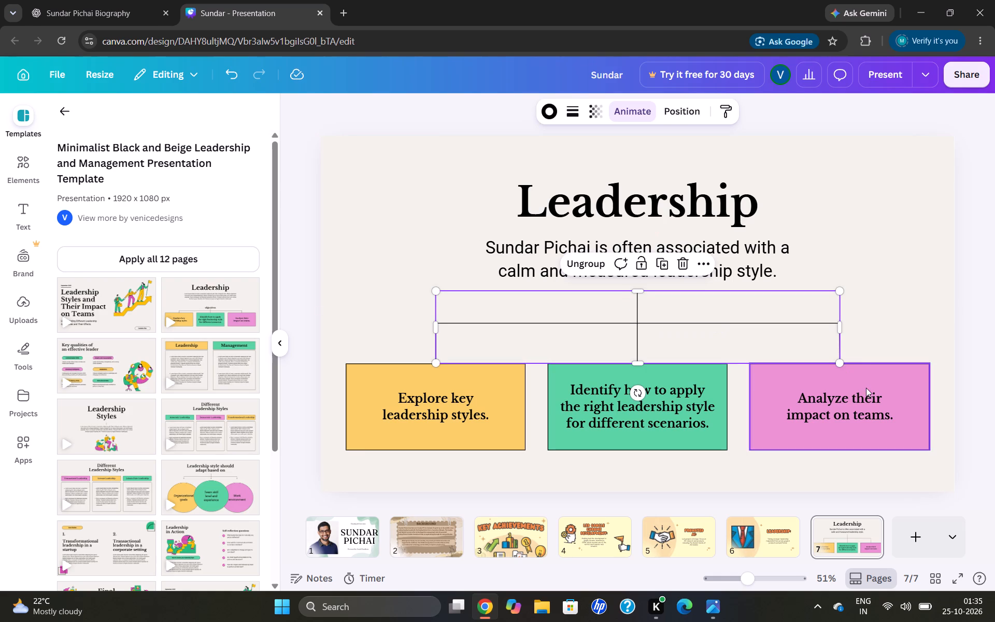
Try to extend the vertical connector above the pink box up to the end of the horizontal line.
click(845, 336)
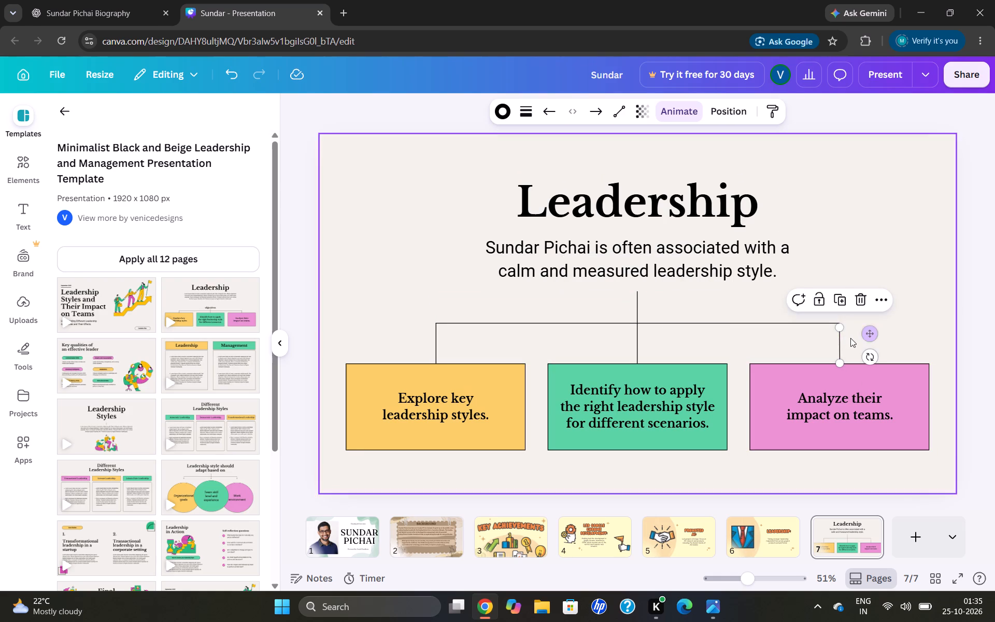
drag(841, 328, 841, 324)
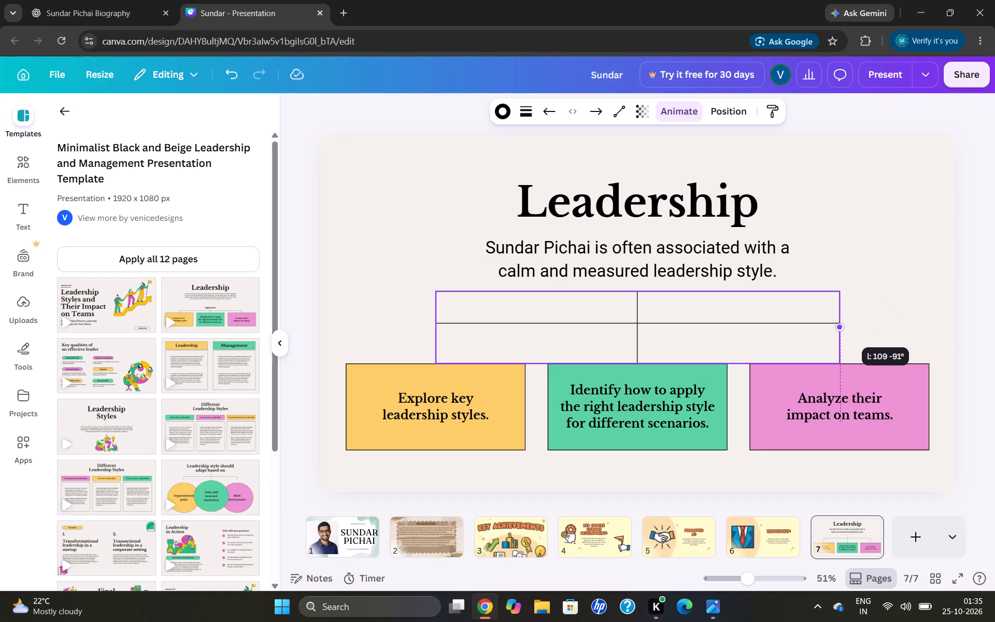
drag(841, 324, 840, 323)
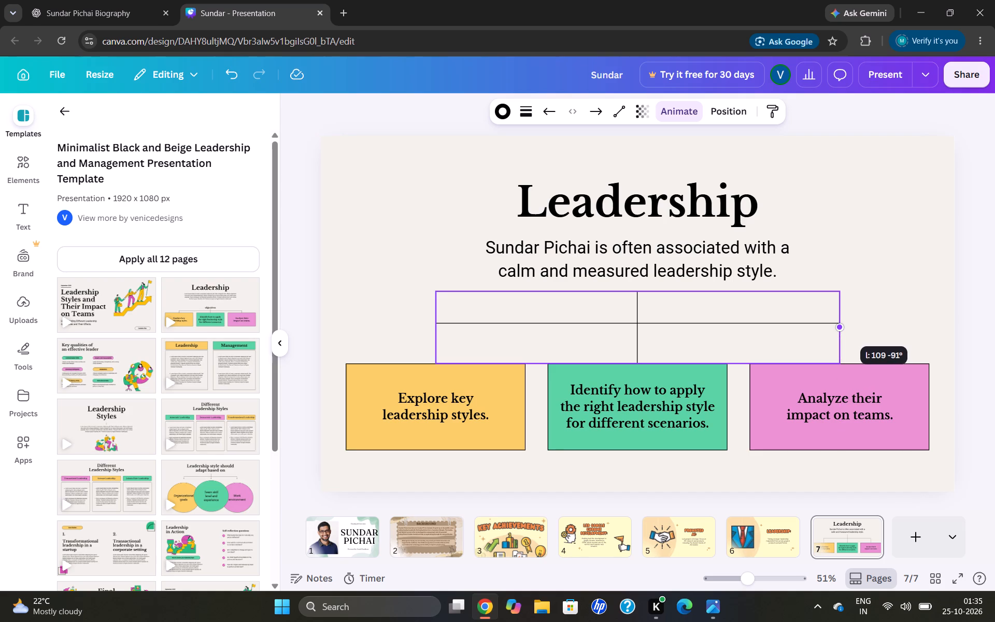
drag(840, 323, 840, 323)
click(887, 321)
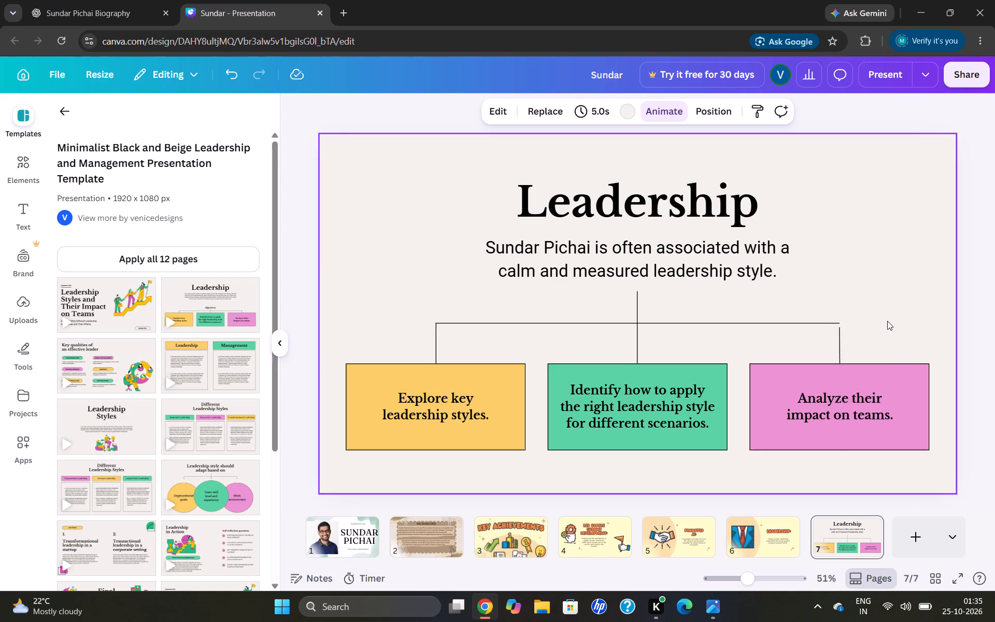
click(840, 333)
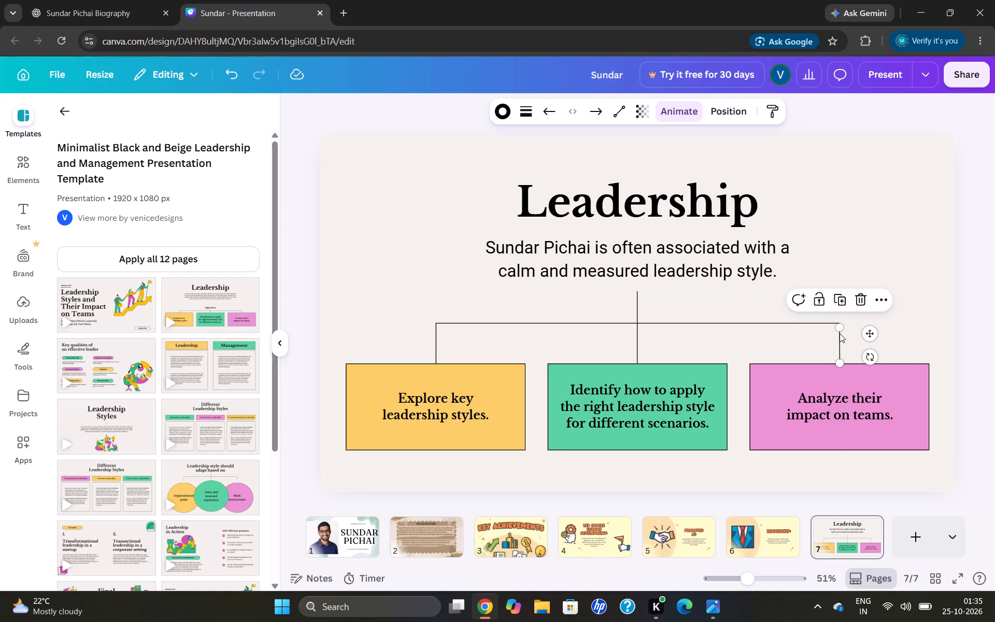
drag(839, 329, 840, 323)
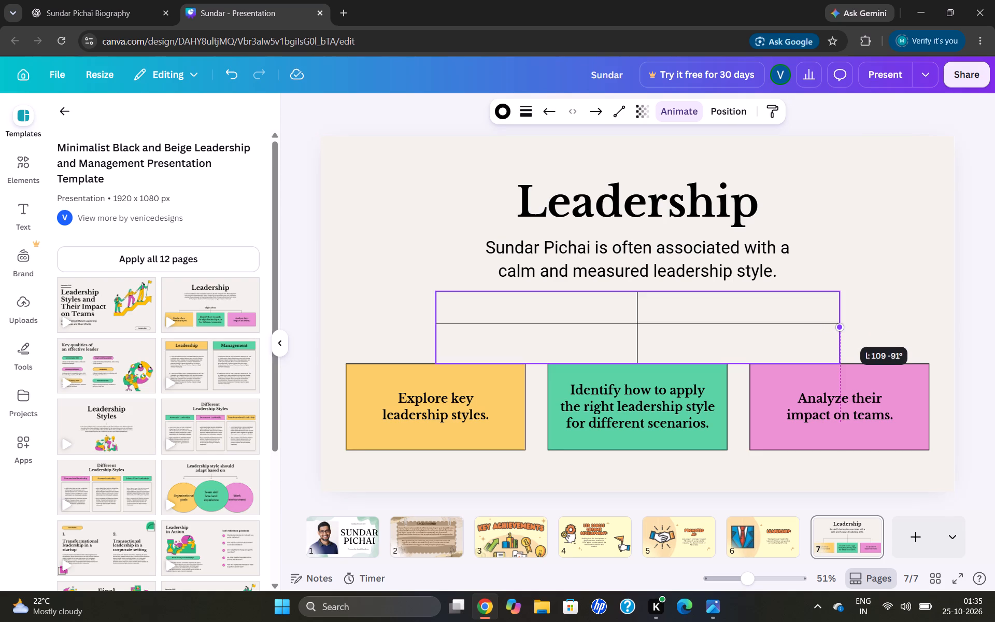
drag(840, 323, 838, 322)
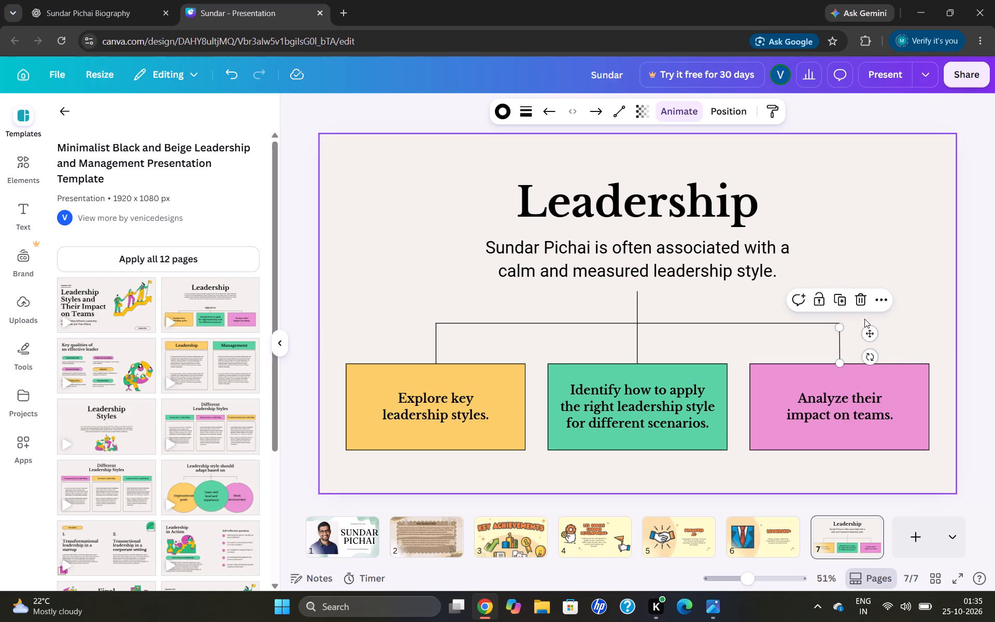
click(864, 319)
Extend the vertical connector above the pink box upward until it joins the end of the horizontal line.
click(837, 332)
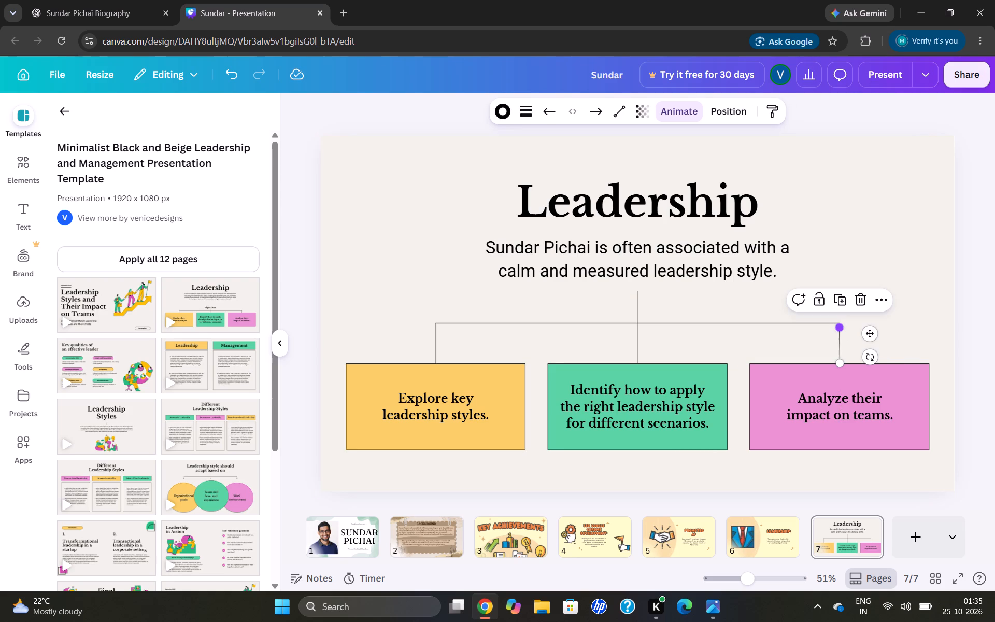
drag(840, 329, 841, 323)
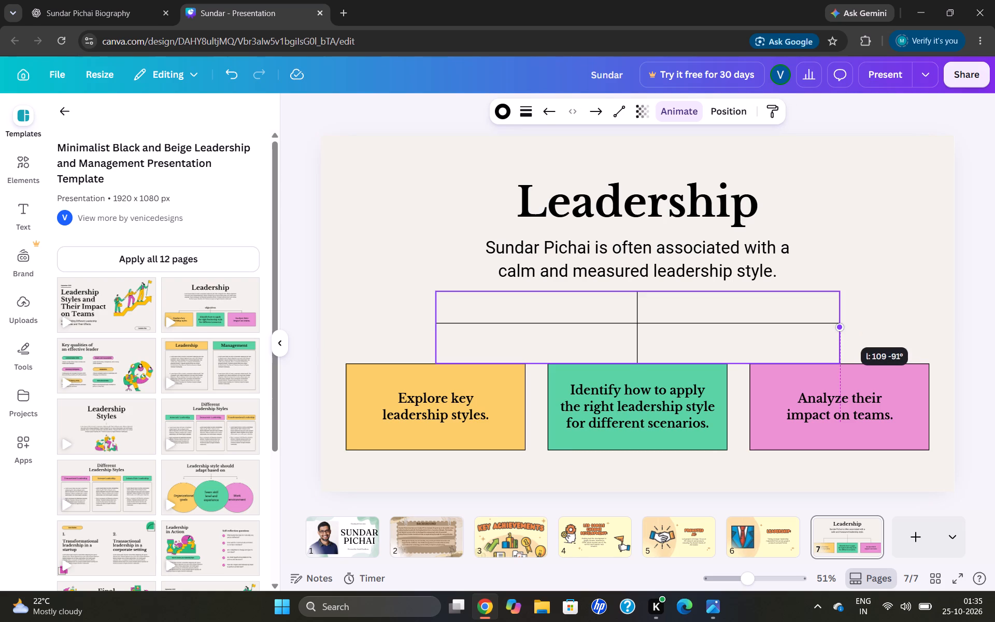
drag(841, 323, 840, 321)
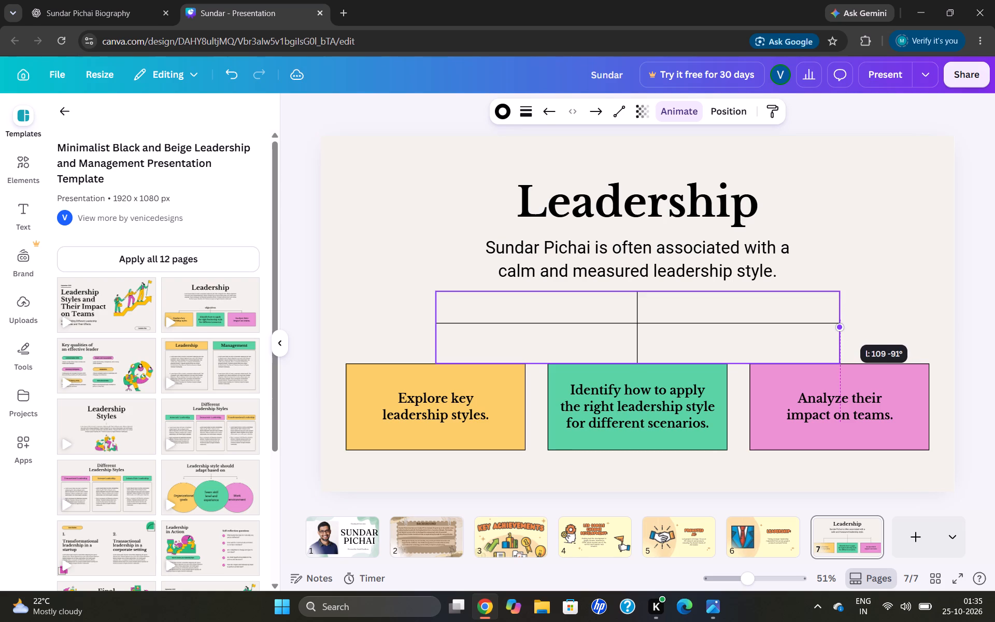
drag(840, 321, 840, 319)
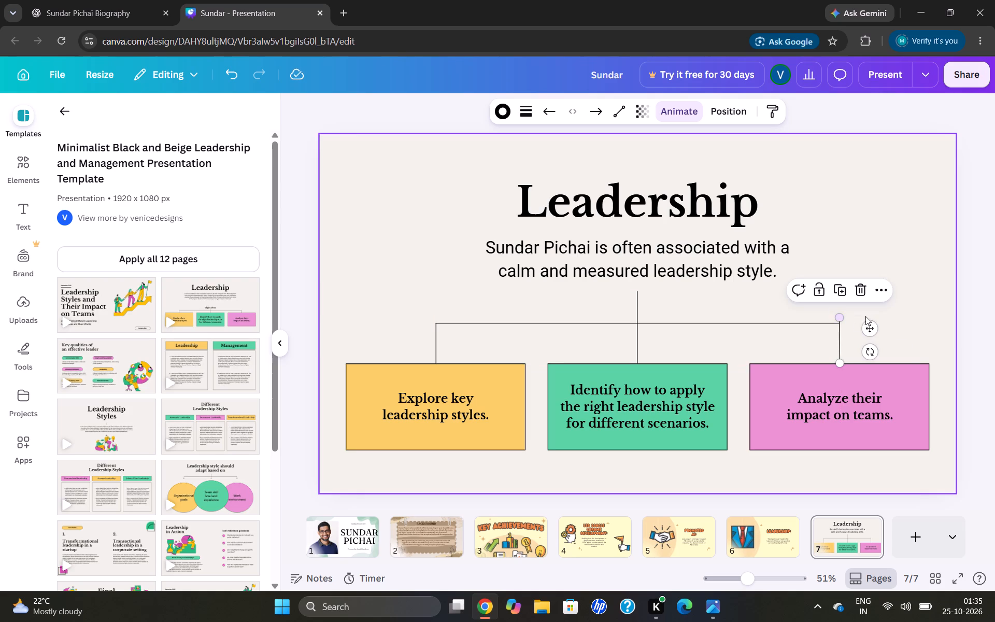
click(863, 315)
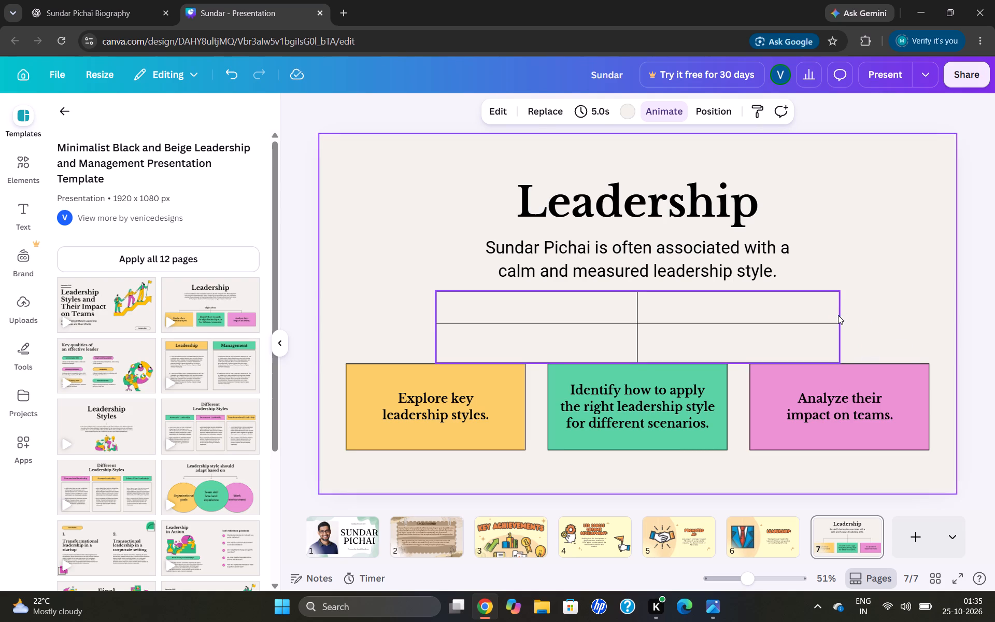
click(838, 315)
click(866, 321)
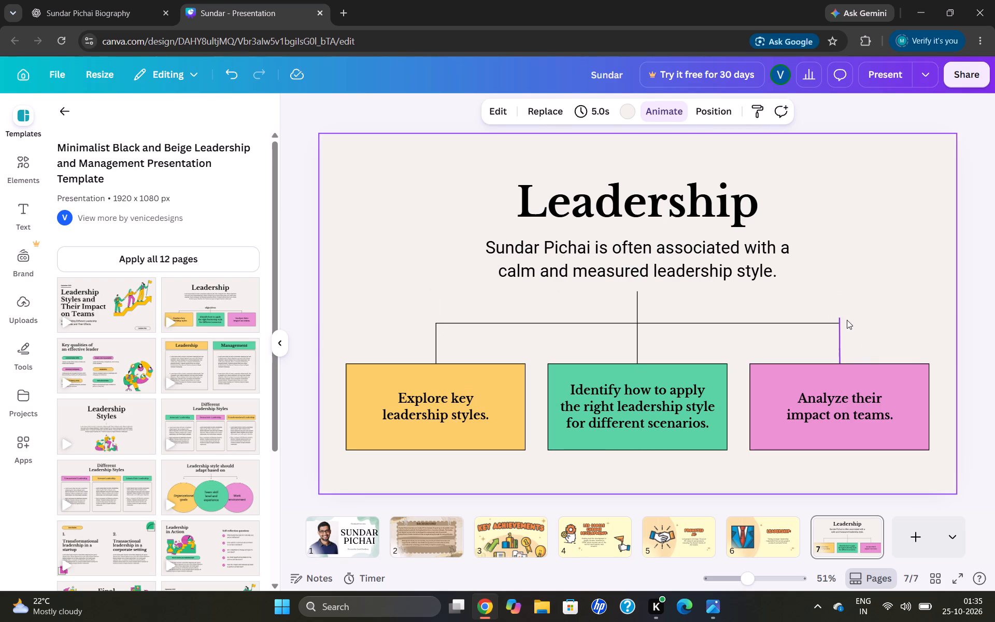
click(841, 320)
click(838, 316)
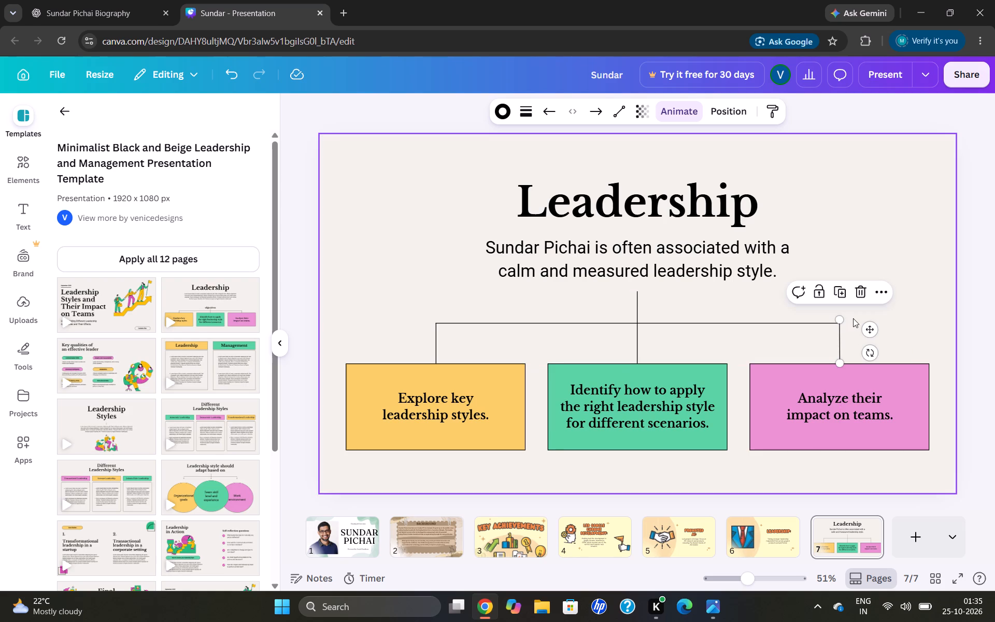
click(853, 318)
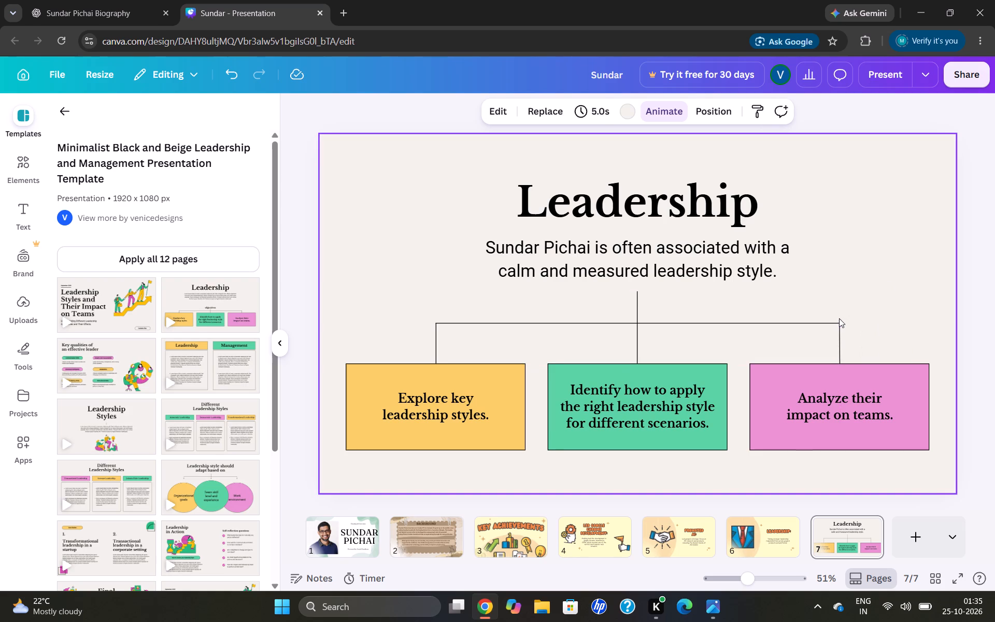
Stretch the connector-line group slightly higher, to a height of about 230, bringing its stem closer to the sentence.
click(636, 307)
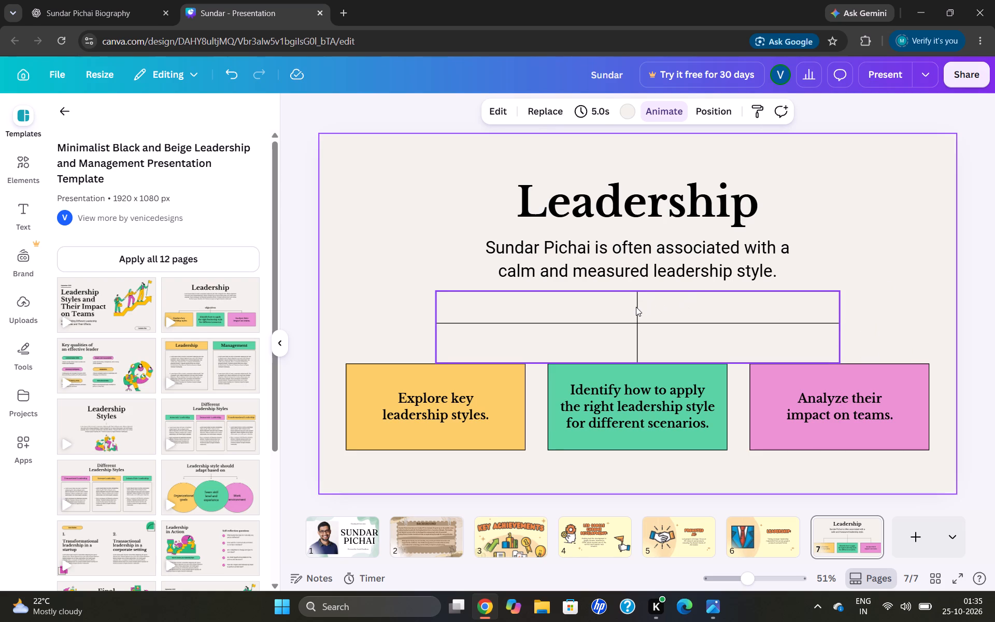
drag(637, 292, 637, 288)
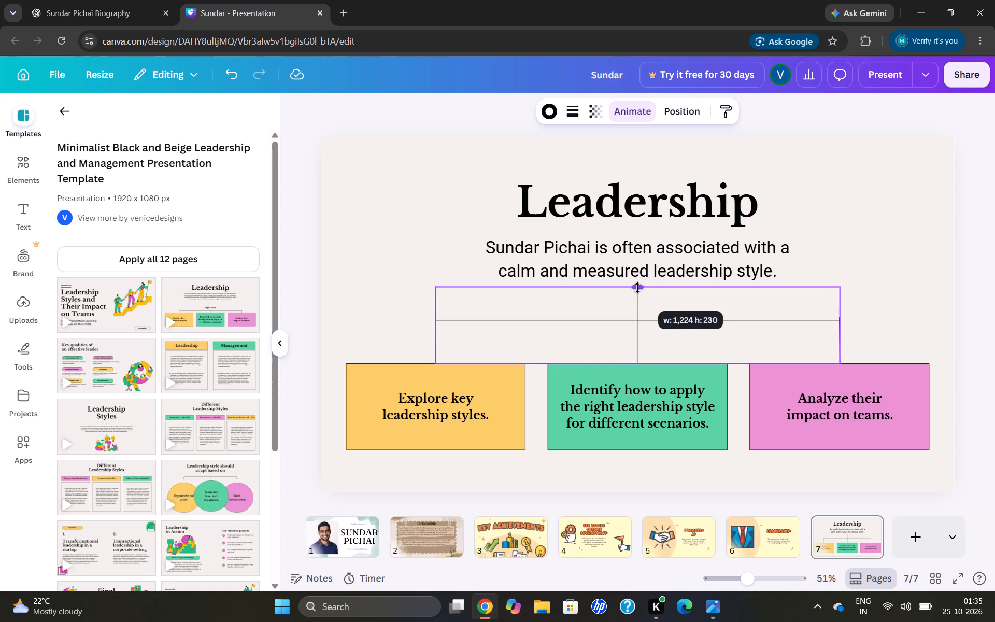
drag(637, 288, 637, 287)
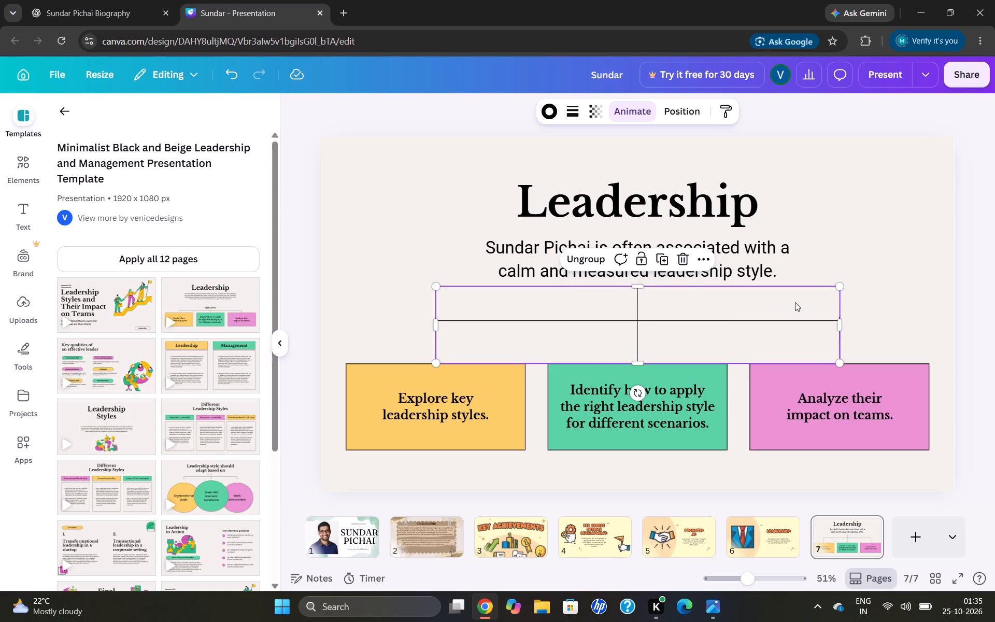
click(869, 309)
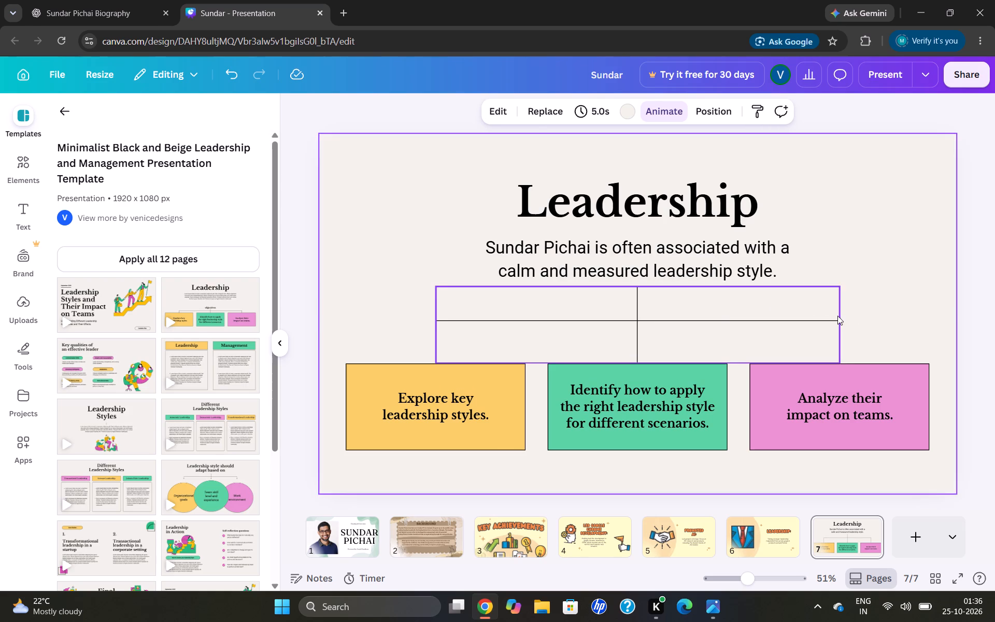
Shorten the vertical connector above the pink box from its upper end to a length of about 116.
click(837, 316)
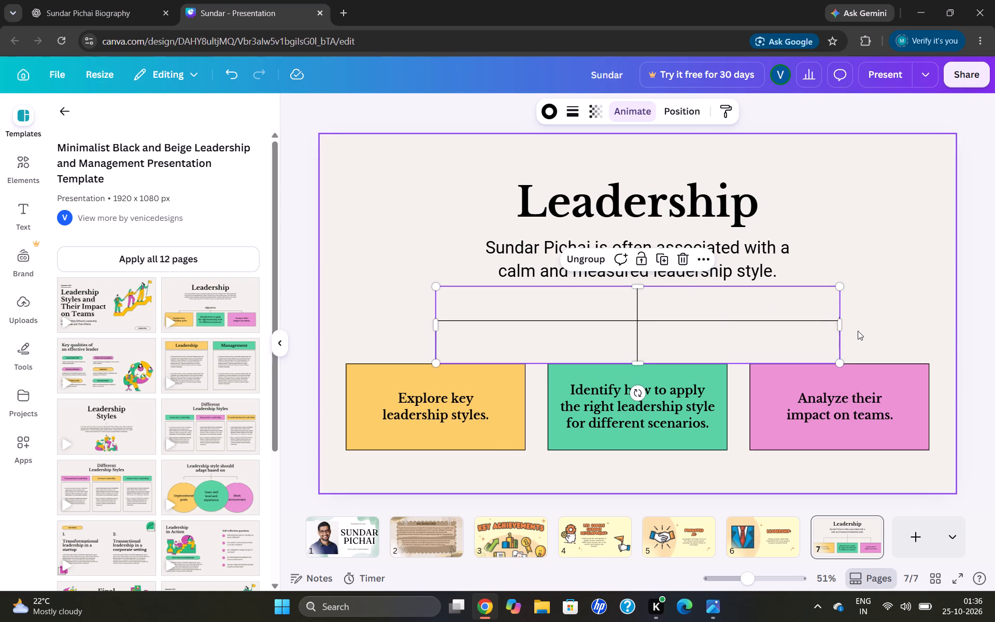
click(858, 331)
click(835, 331)
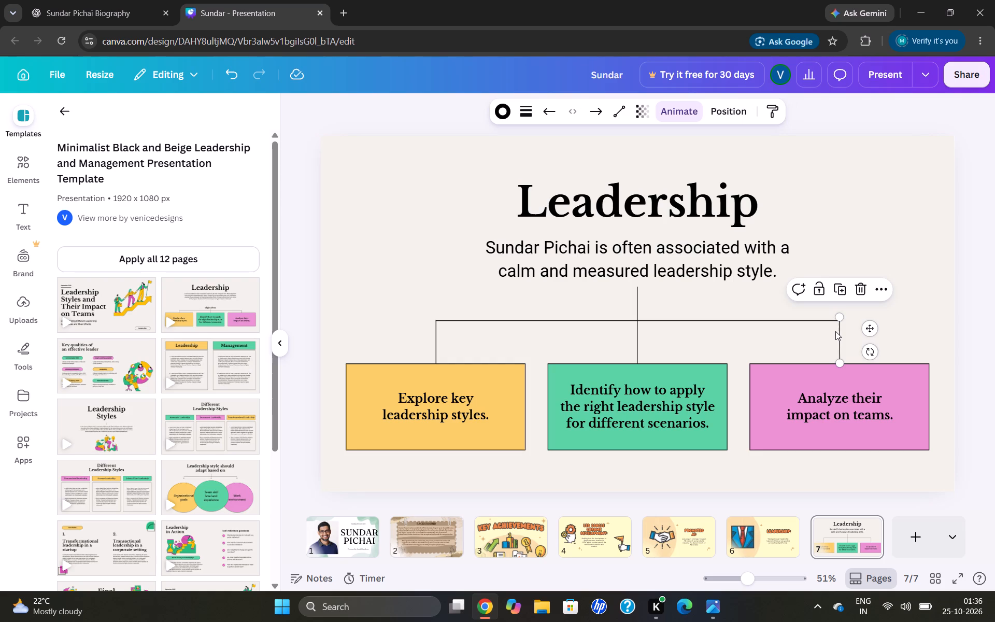
click(842, 317)
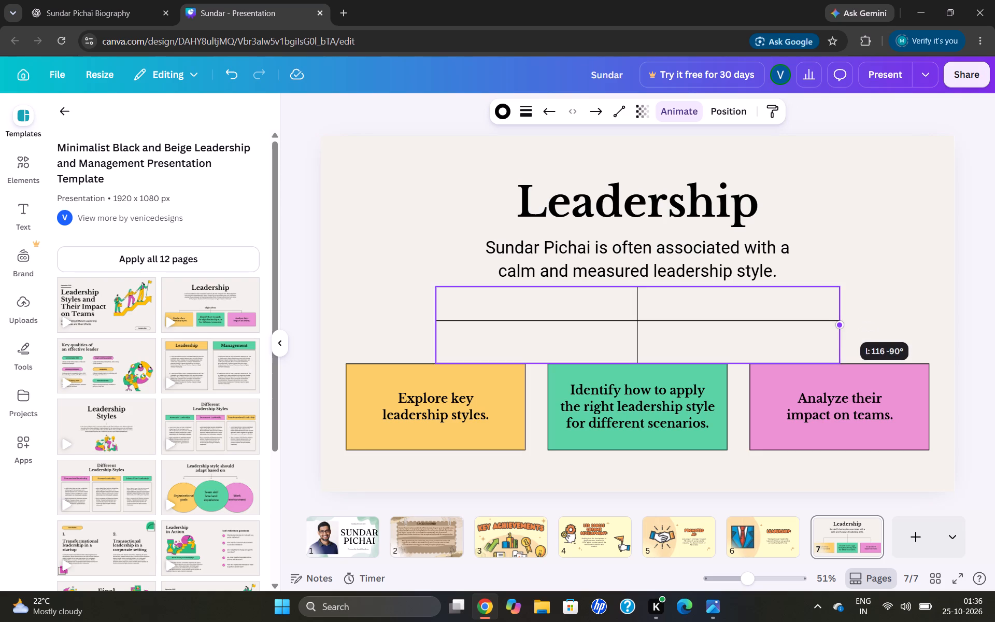
click(854, 320)
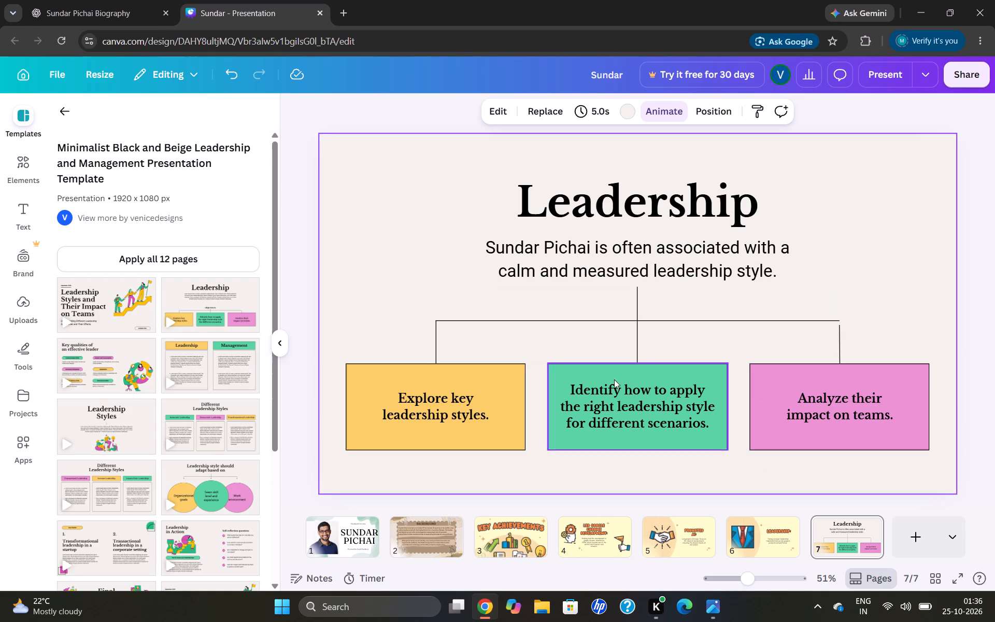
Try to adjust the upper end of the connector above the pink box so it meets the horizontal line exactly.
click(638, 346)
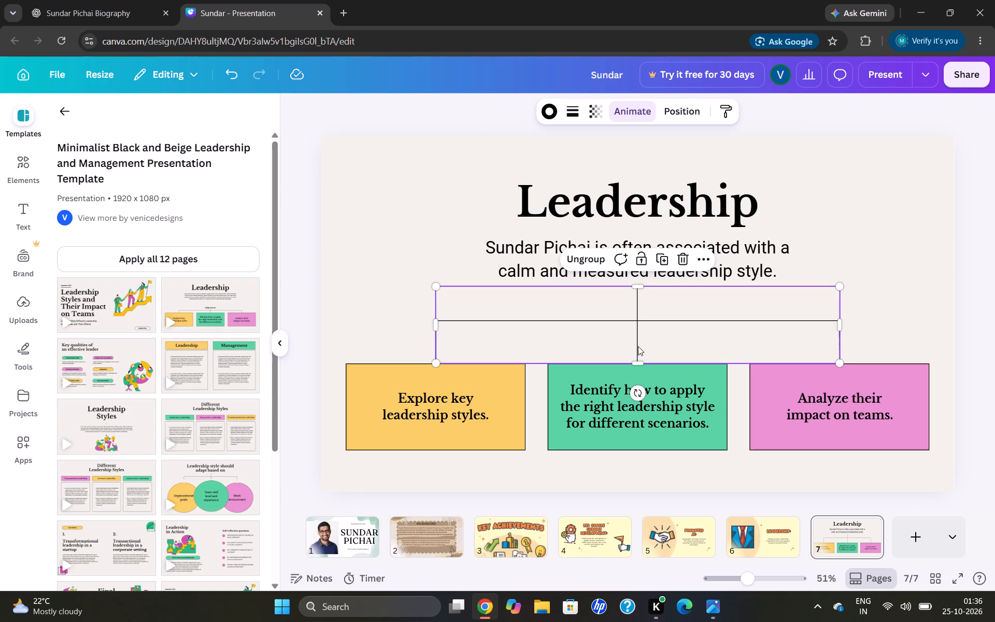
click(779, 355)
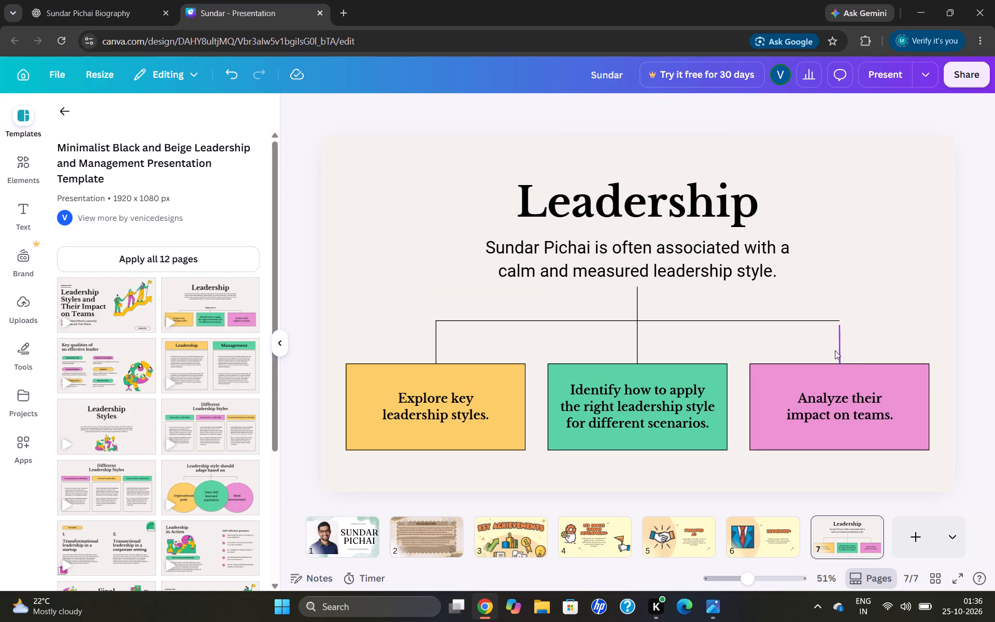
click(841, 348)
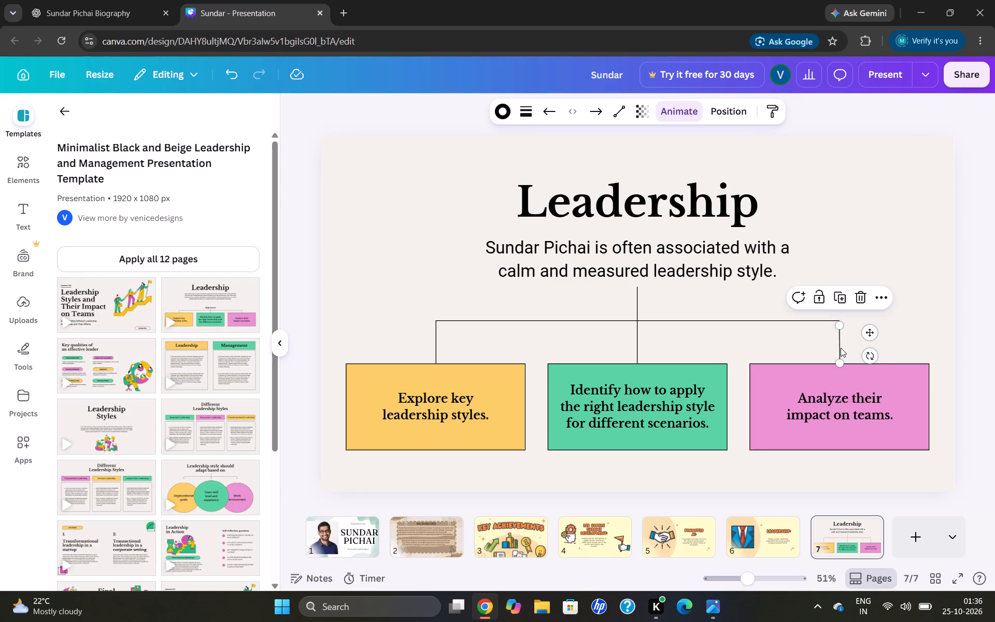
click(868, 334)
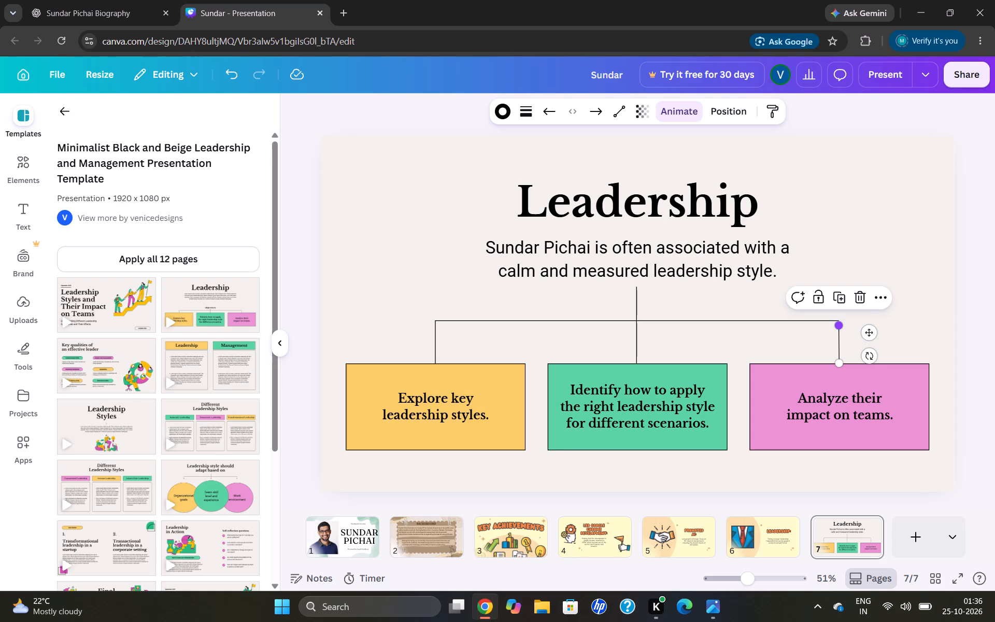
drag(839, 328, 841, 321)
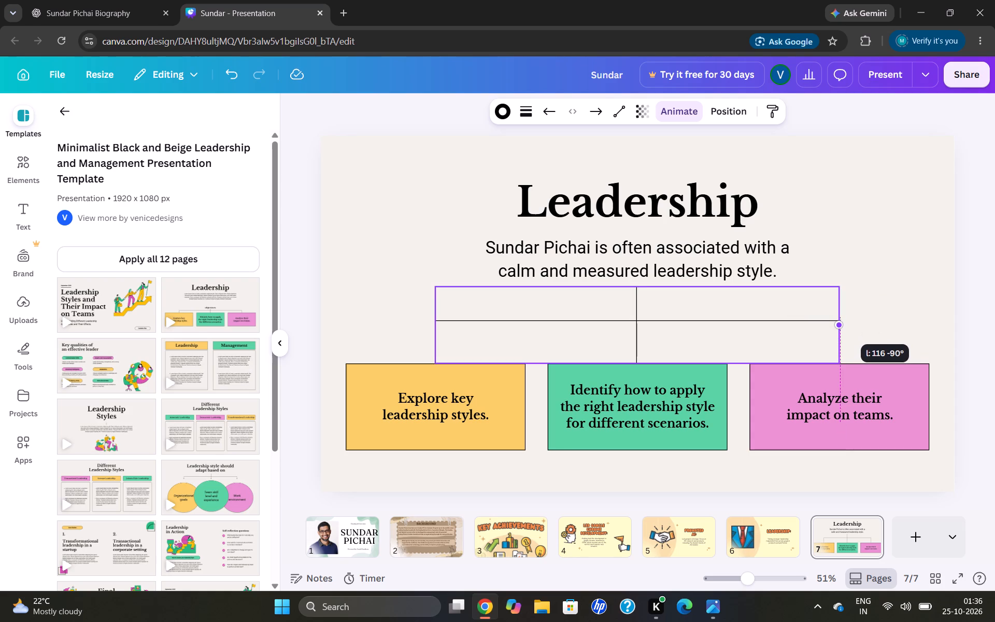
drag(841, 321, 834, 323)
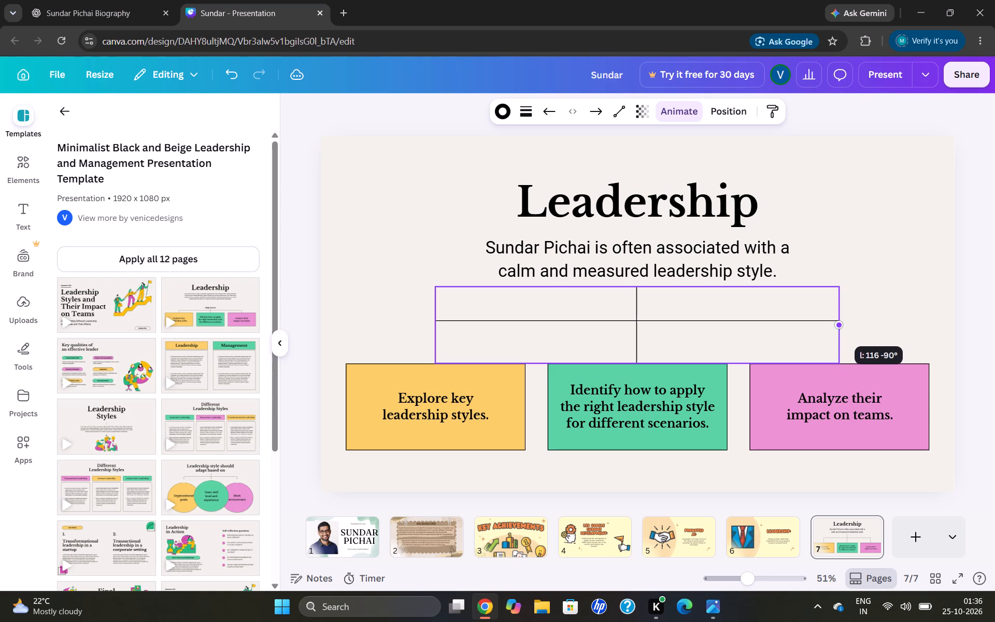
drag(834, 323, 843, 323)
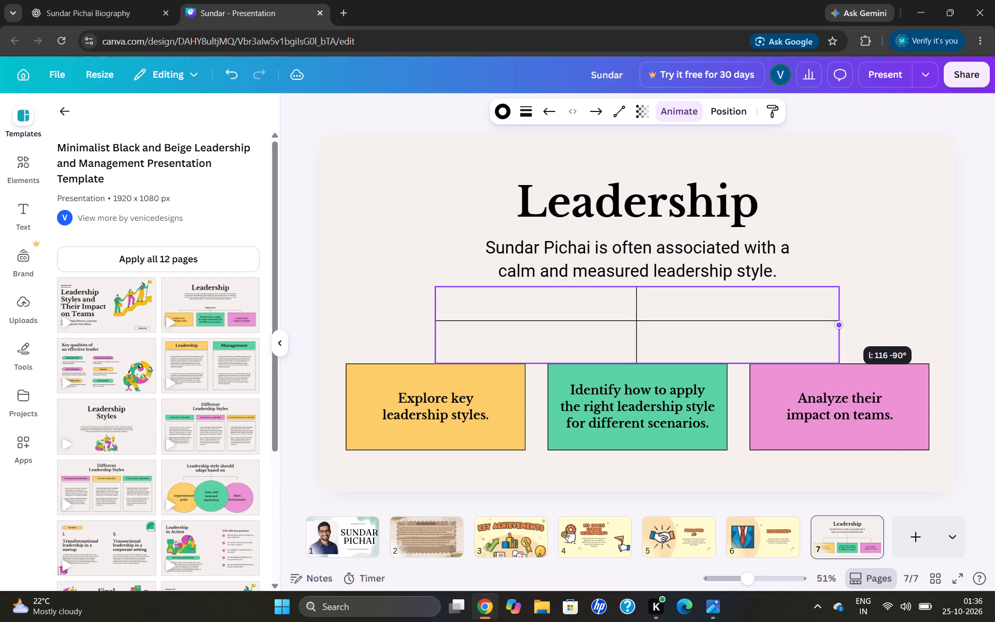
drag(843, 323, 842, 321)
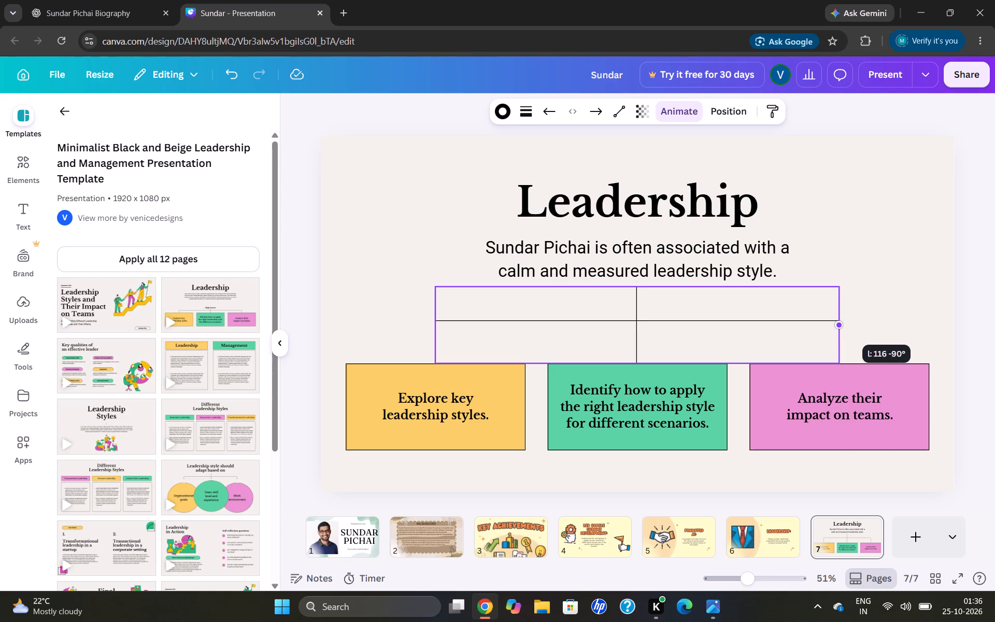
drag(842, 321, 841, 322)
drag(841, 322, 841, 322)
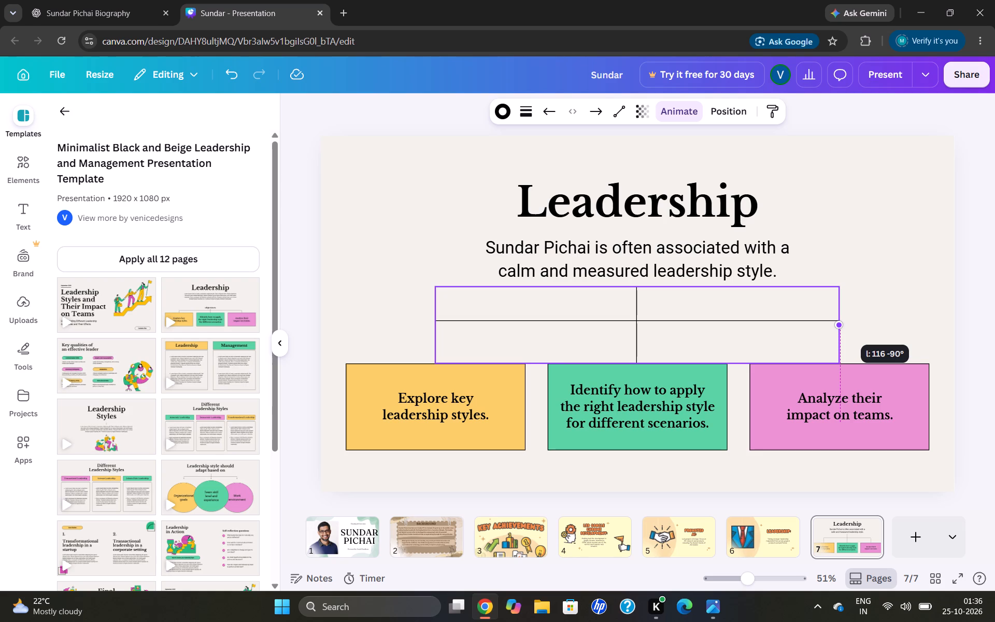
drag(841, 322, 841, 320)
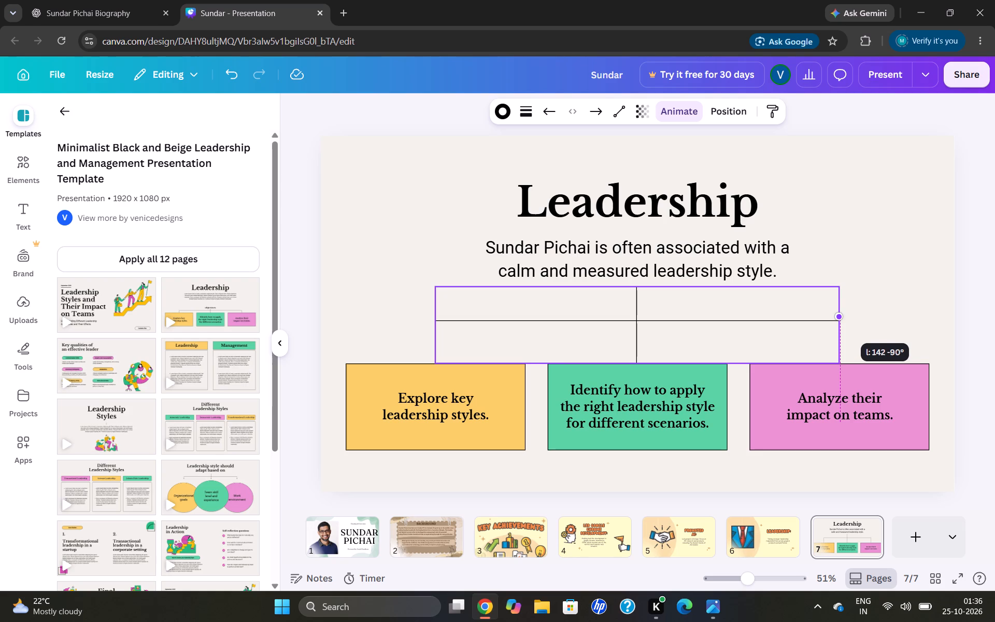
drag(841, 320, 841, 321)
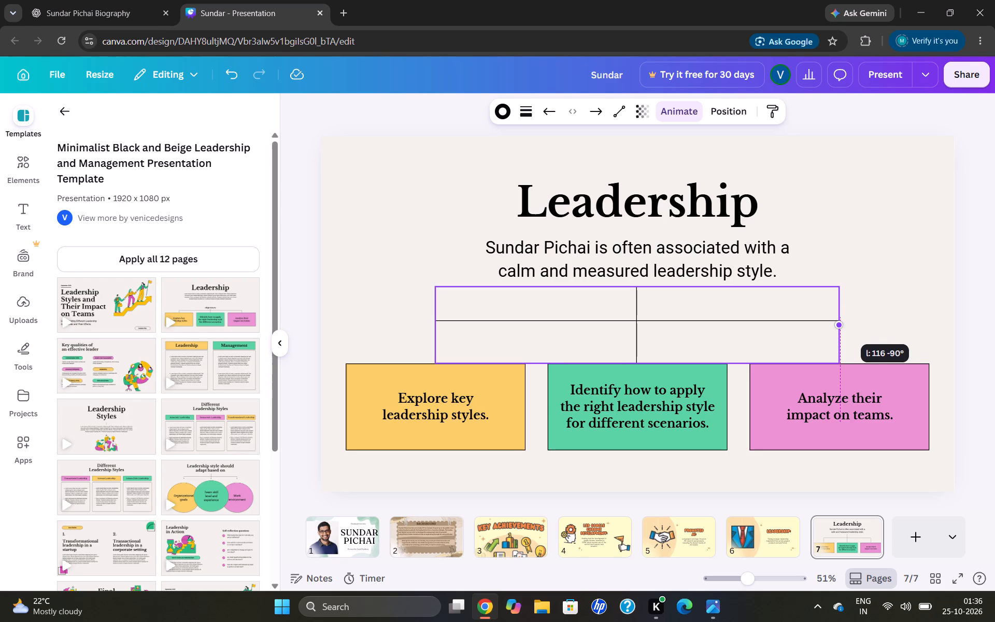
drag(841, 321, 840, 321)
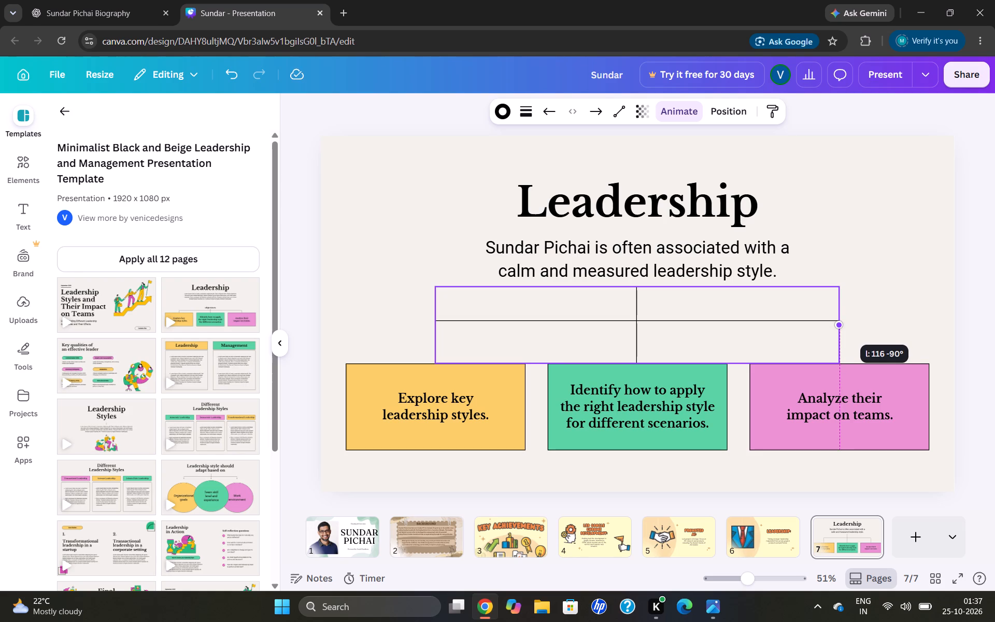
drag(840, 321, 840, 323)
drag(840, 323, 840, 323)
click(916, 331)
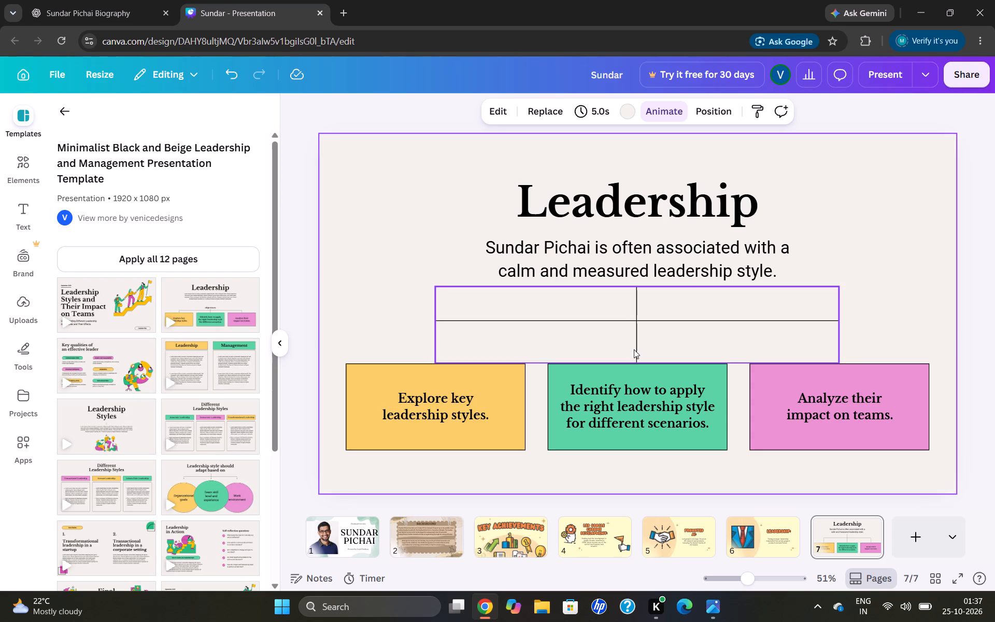
Replace the yellow box's text with "listening to people".
click(442, 406)
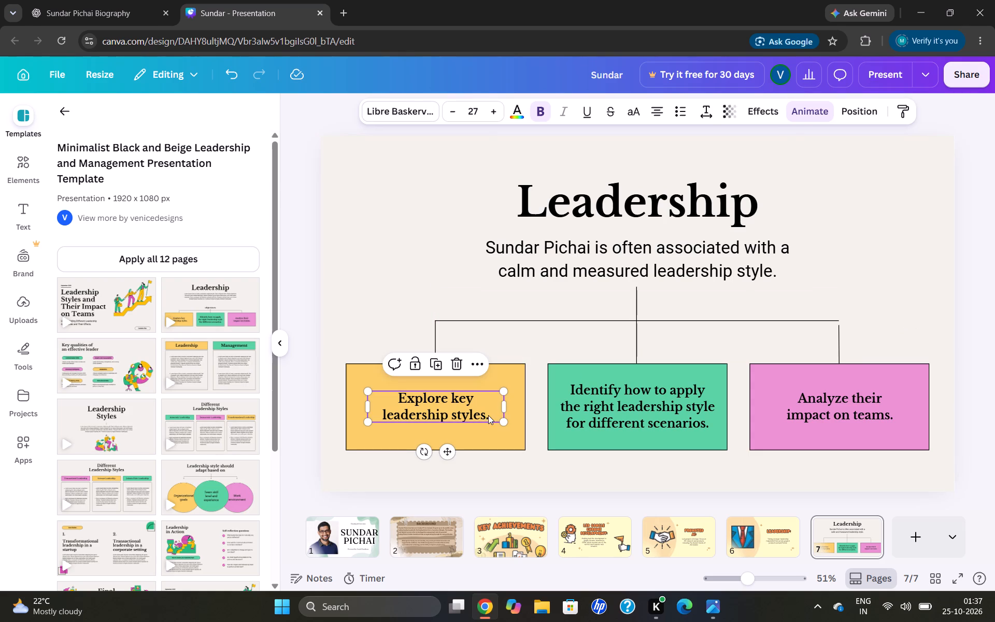
click(490, 415)
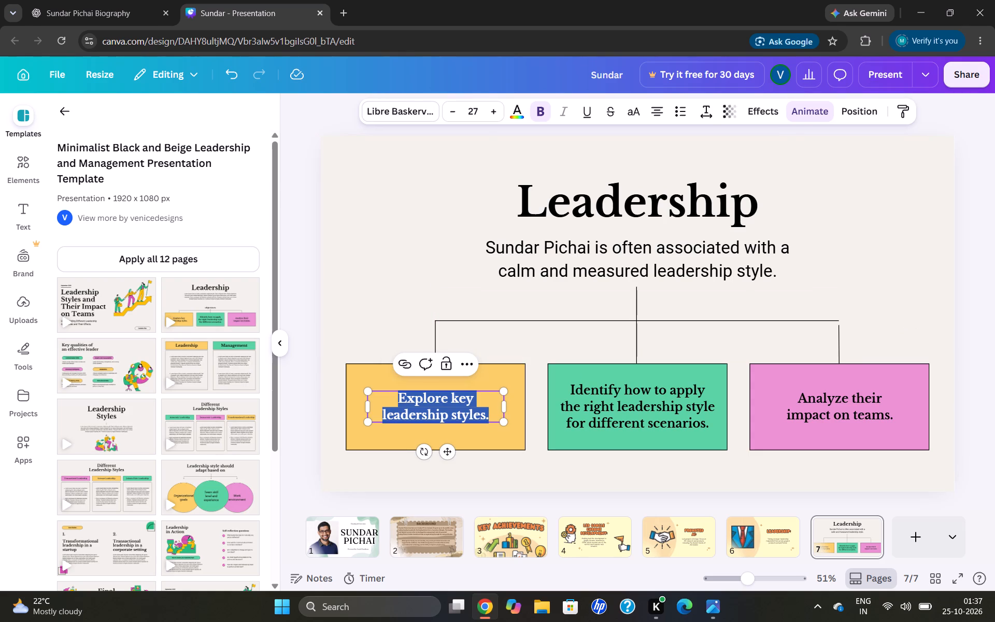
key(BackSpace)
text(liste)
text(ning)
key(space)
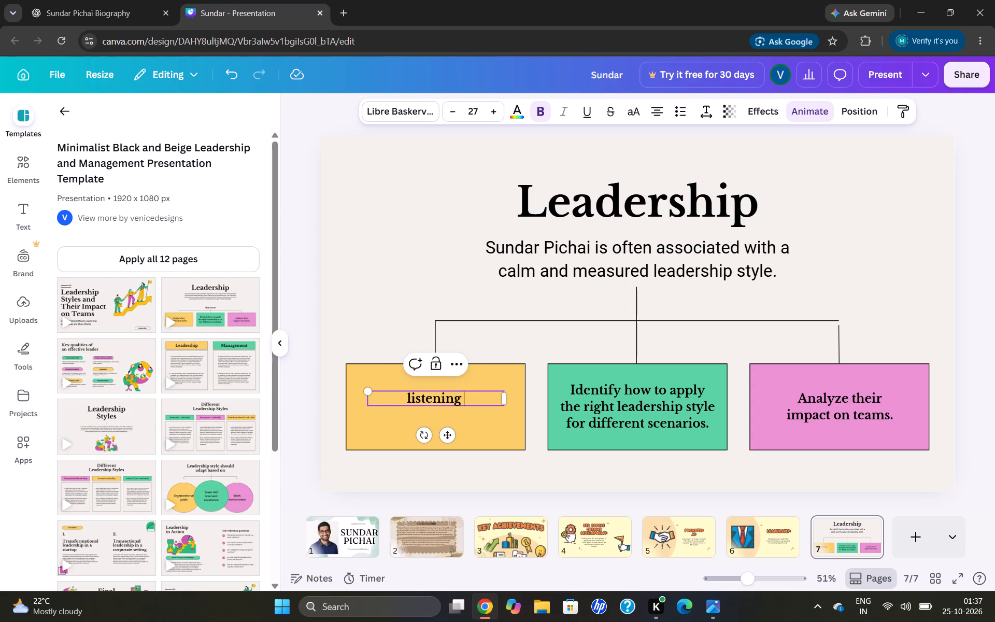
key(t)
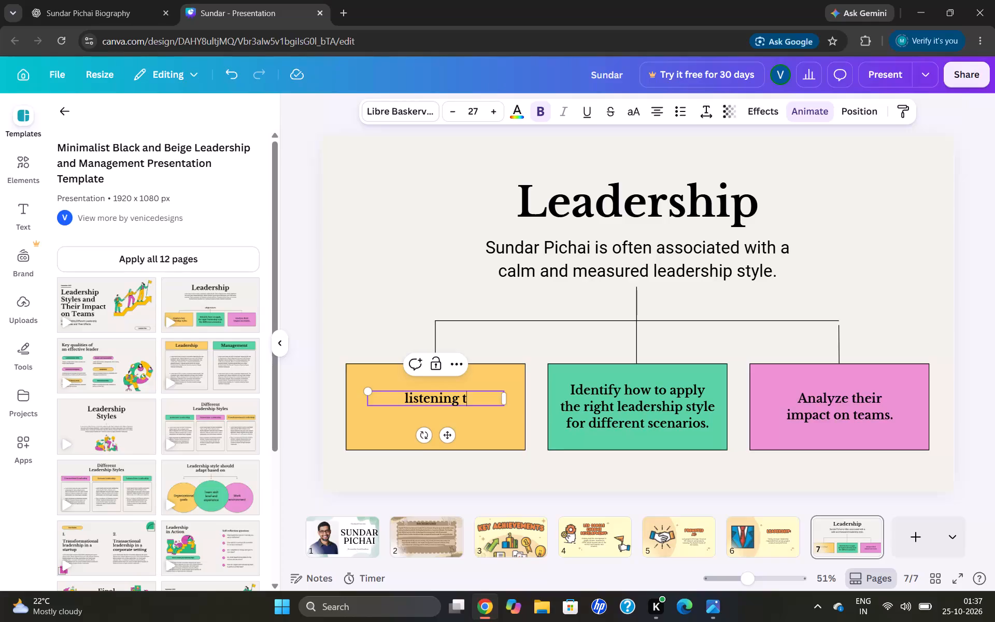
text(o ep)
key(BackSpace)
key(BackSpace)
text(people)
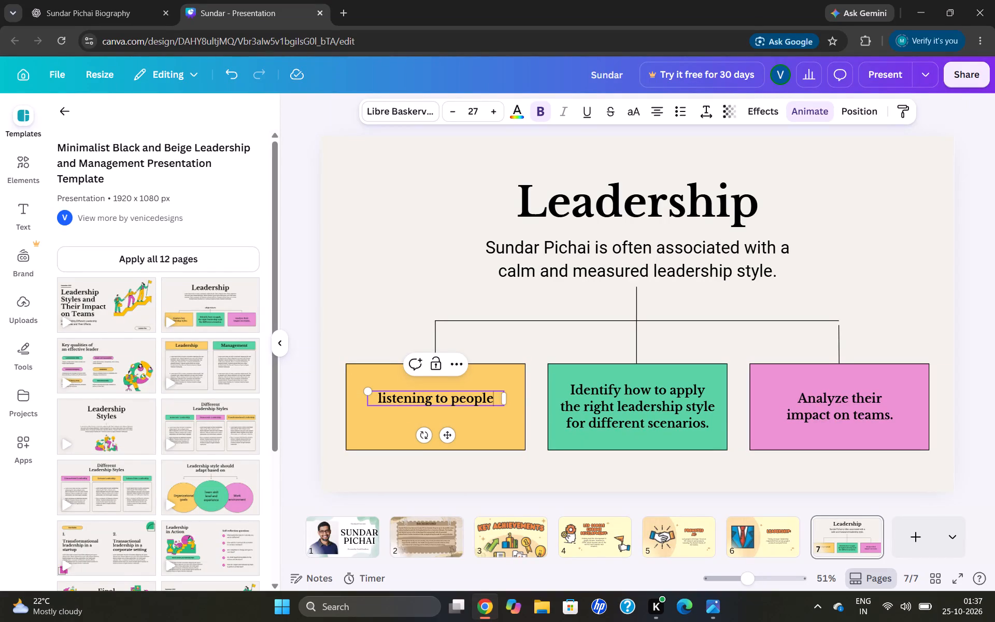
Break the yellow box's text before "people" so that word sits on a second line.
key(Left)
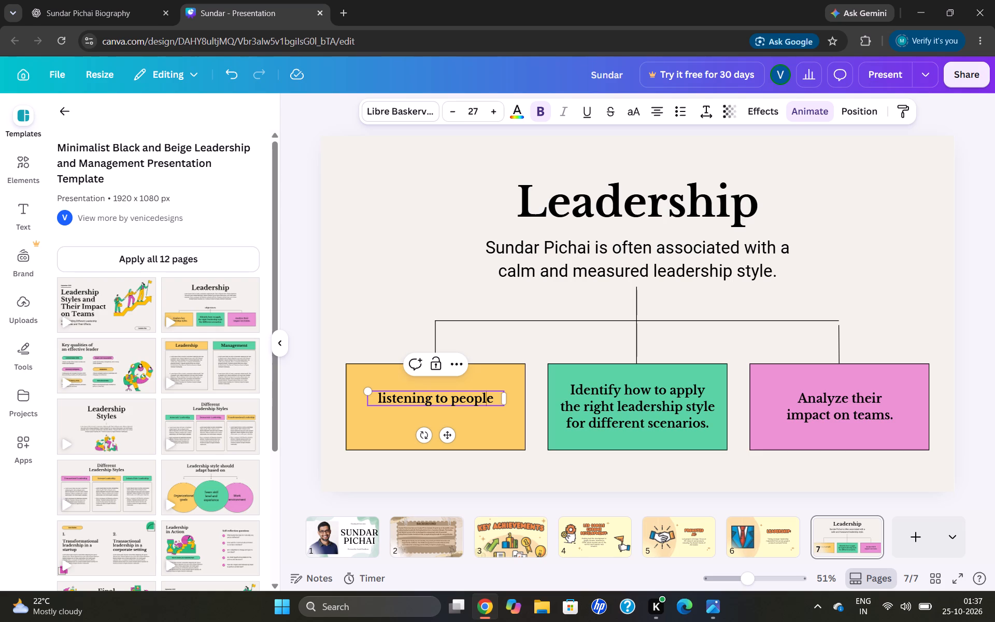
key(Left)
key(Left)
key(Left)
key(Left)
key(Left)
key(Return)
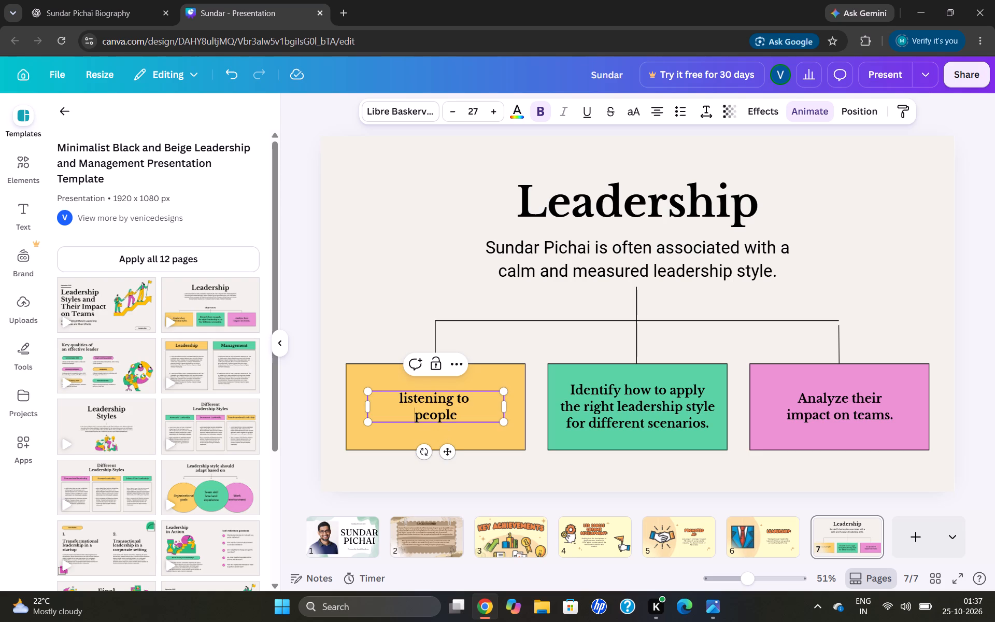
Capitalise "Listening" in the yellow box and end its text with a full stop.
click(403, 399)
key(BackSpace)
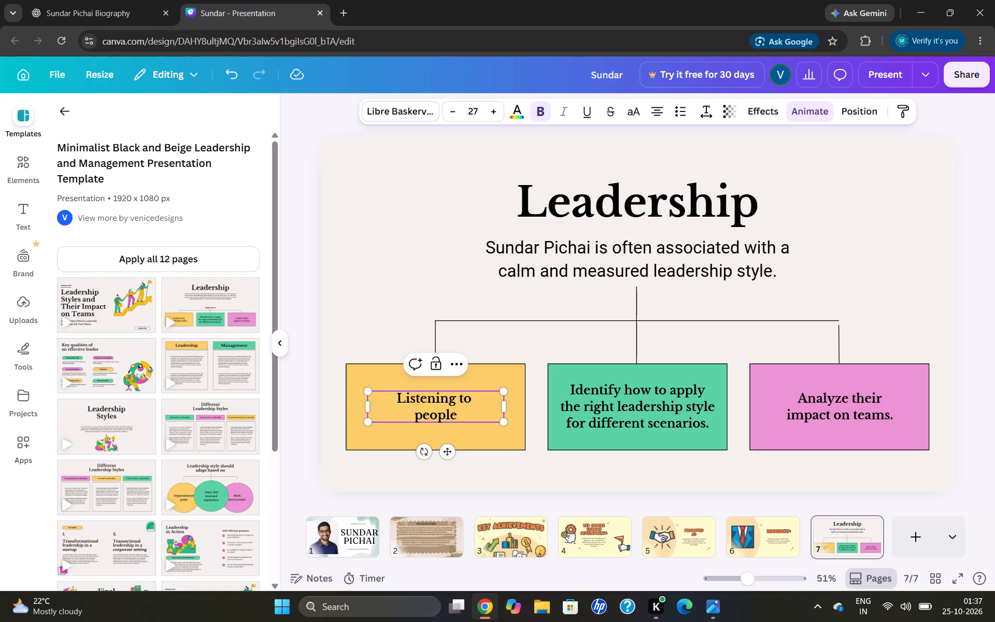
click(460, 415)
key(period)
Replace the green box's text with "Thinking long term.".
click(702, 418)
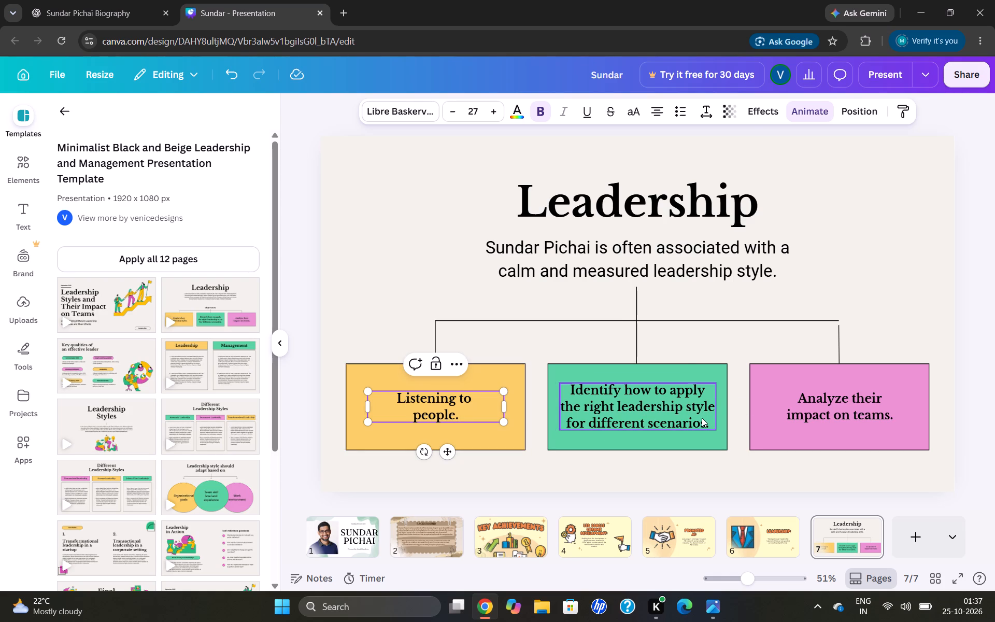
click(705, 420)
click(705, 420)
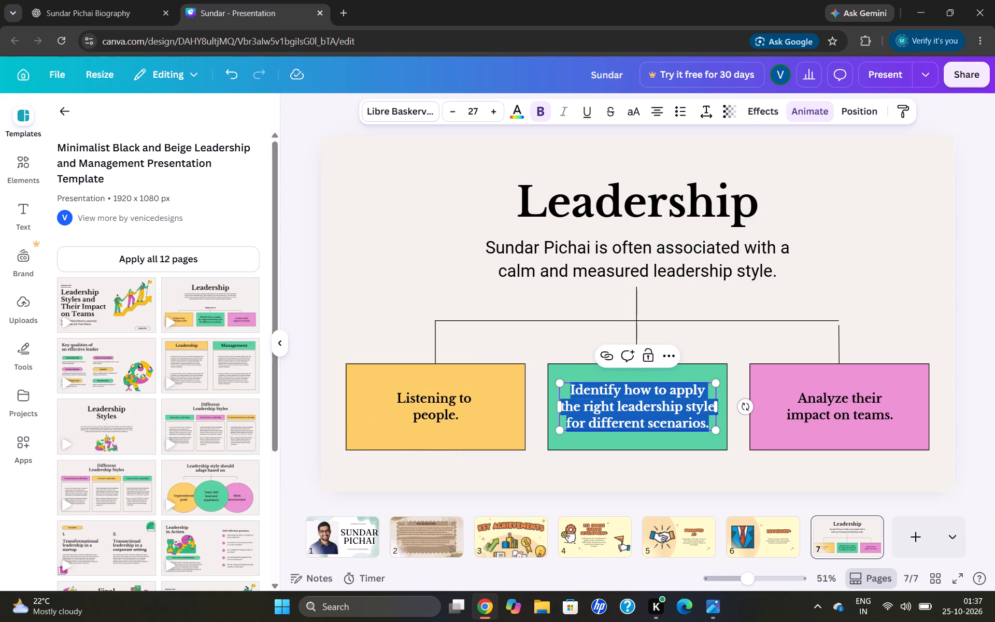
key(BackSpace)
key(BackSpace)
key(BackSpace)
key(BackSpace)
key(BackSpace)
key(BackSpace)
key(BackSpace)
key(BackSpace)
key(BackSpace)
key(BackSpace)
key(BackSpace)
key(BackSpace)
key(BackSpace)
key(BackSpace)
key(BackSpace)
key(BackSpace)
key(BackSpace)
key(BackSpace)
key(BackSpace)
key(BackSpace)
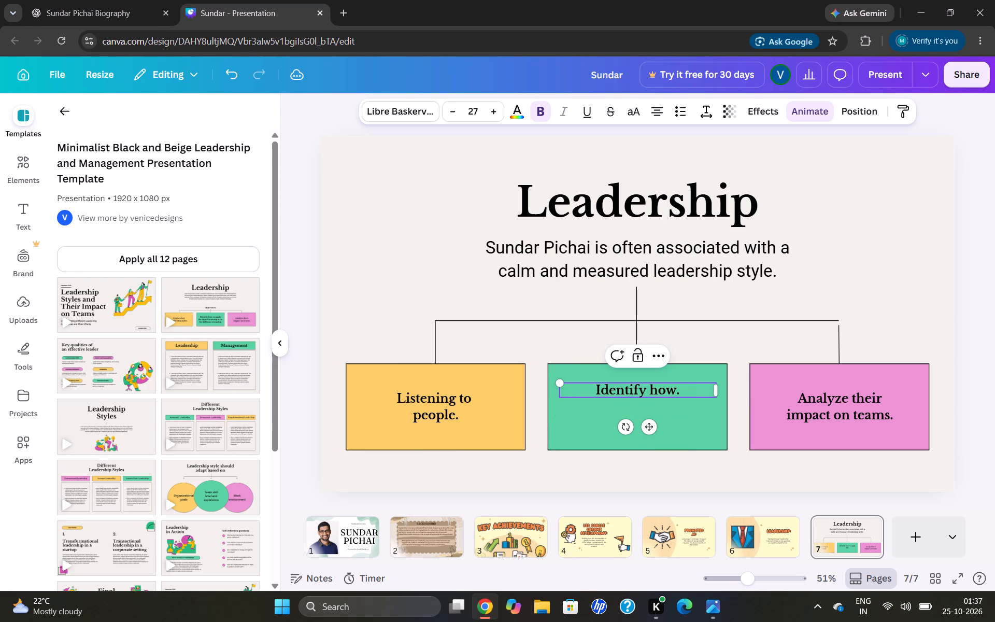
key(BackSpace)
key(BackSpace)
key(BackSpace)
key(BackSpace)
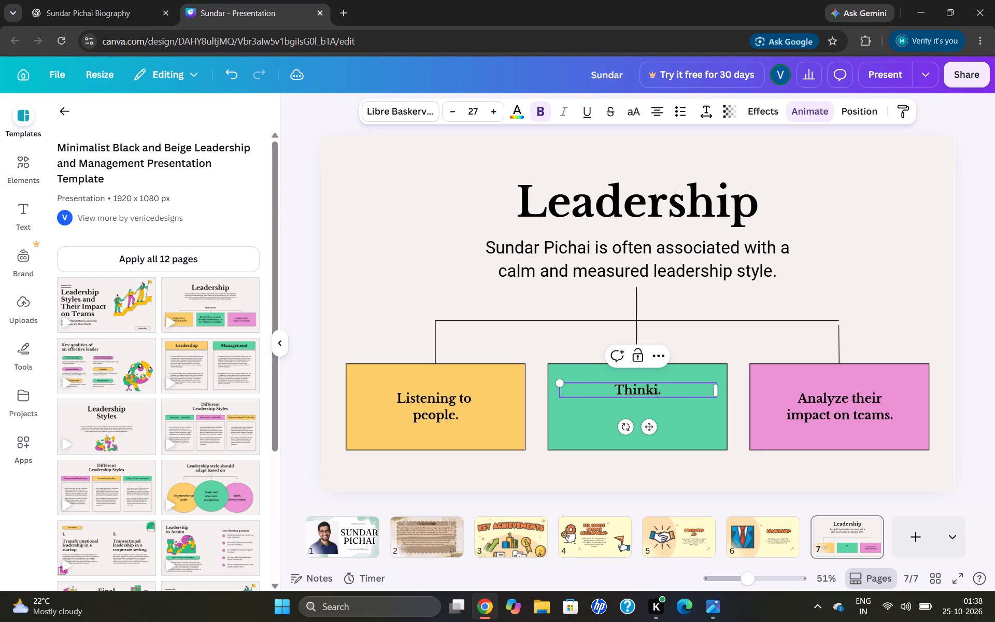
text(long term)
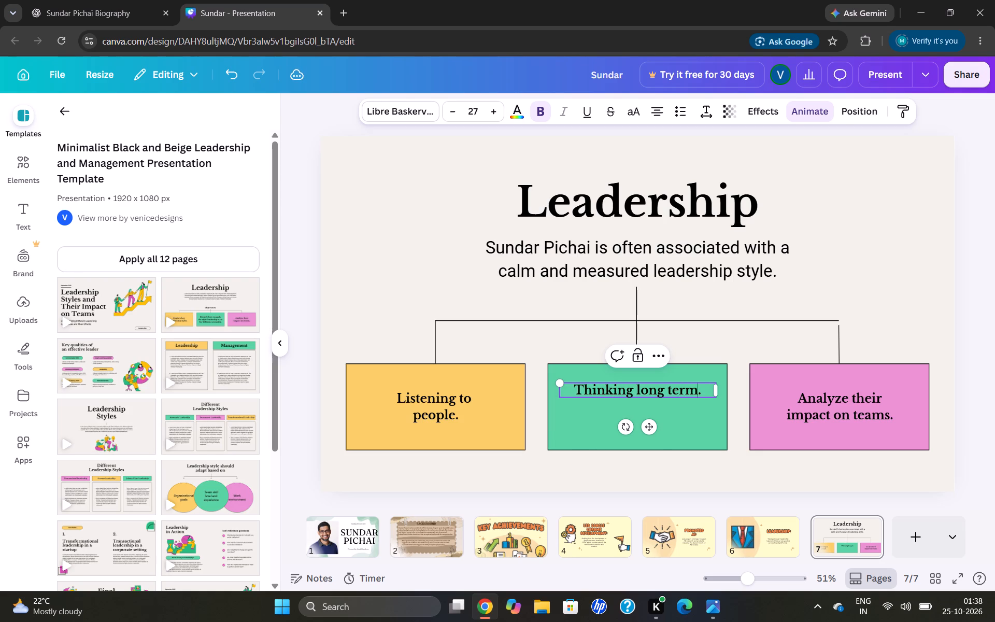
Break the green box's text after "Thinking" onto a second line and move it down to align with the neighbouring boxes' text.
click(637, 389)
key(Return)
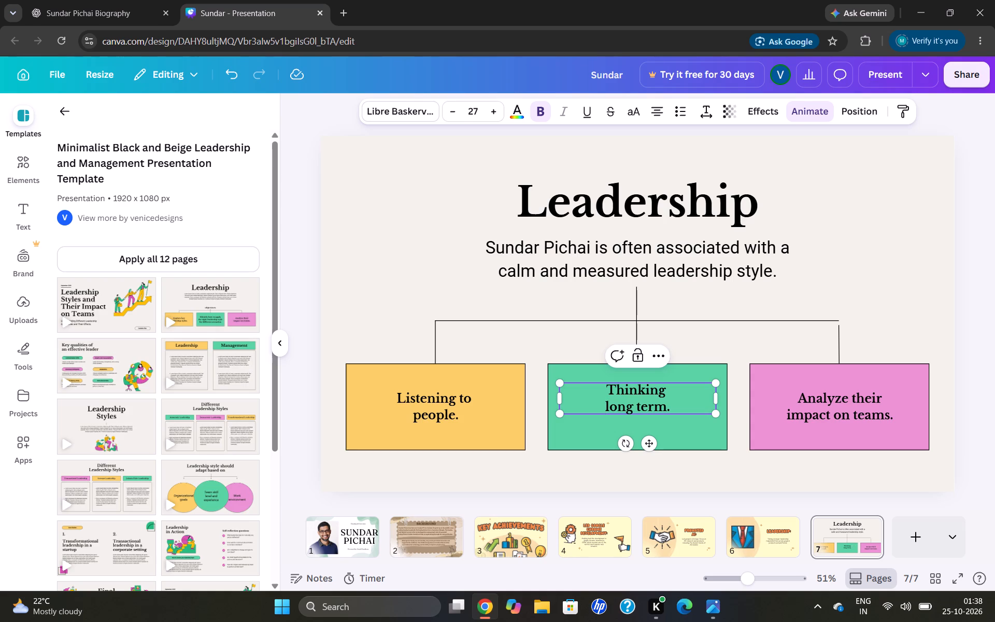
click(652, 446)
drag(652, 446, 653, 451)
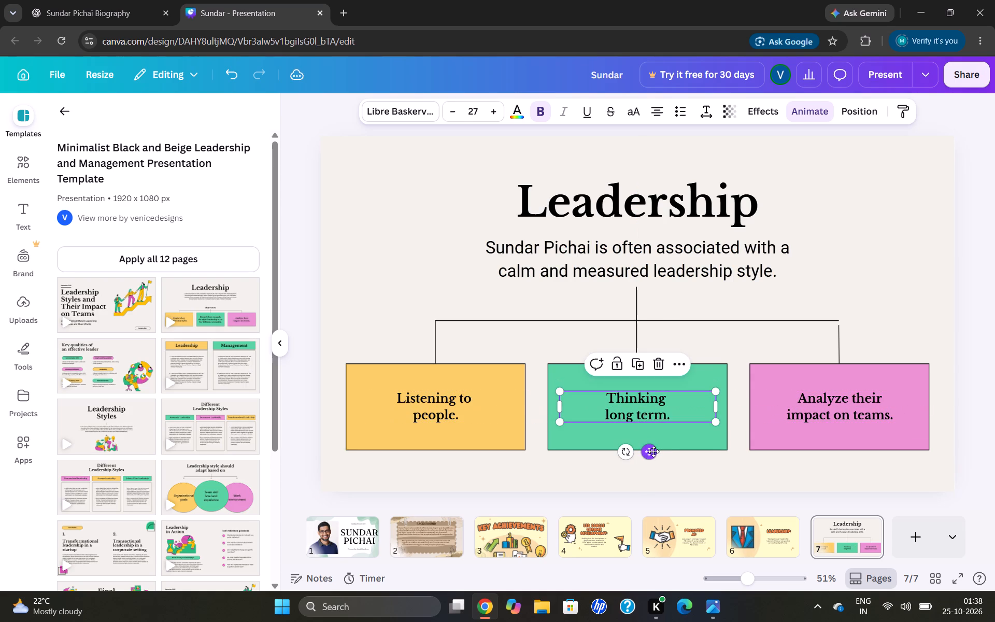
Replace the pink box's text with "Encouraging team work.".
click(886, 413)
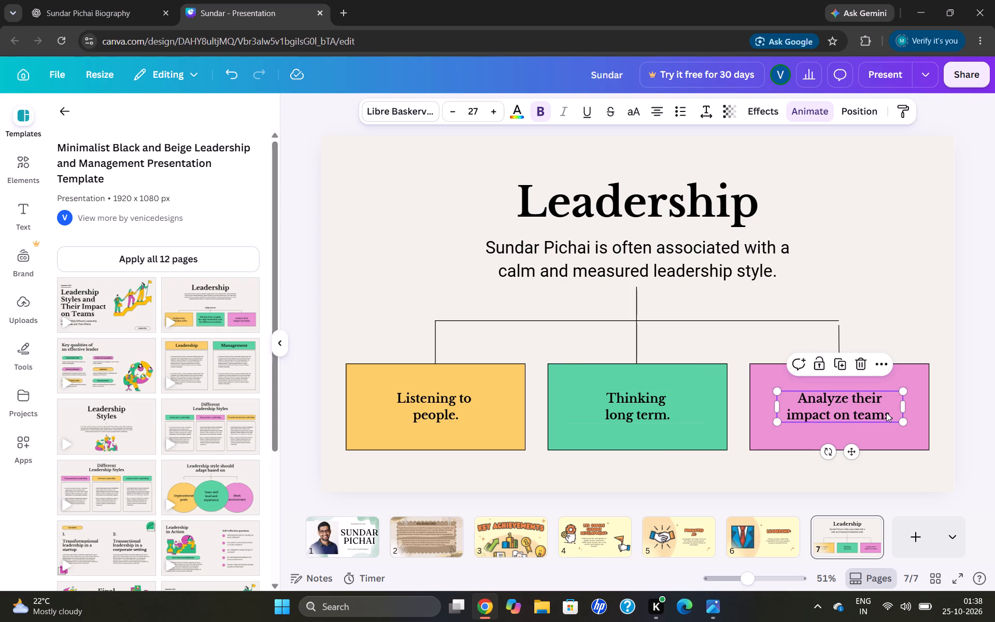
click(892, 413)
click(889, 414)
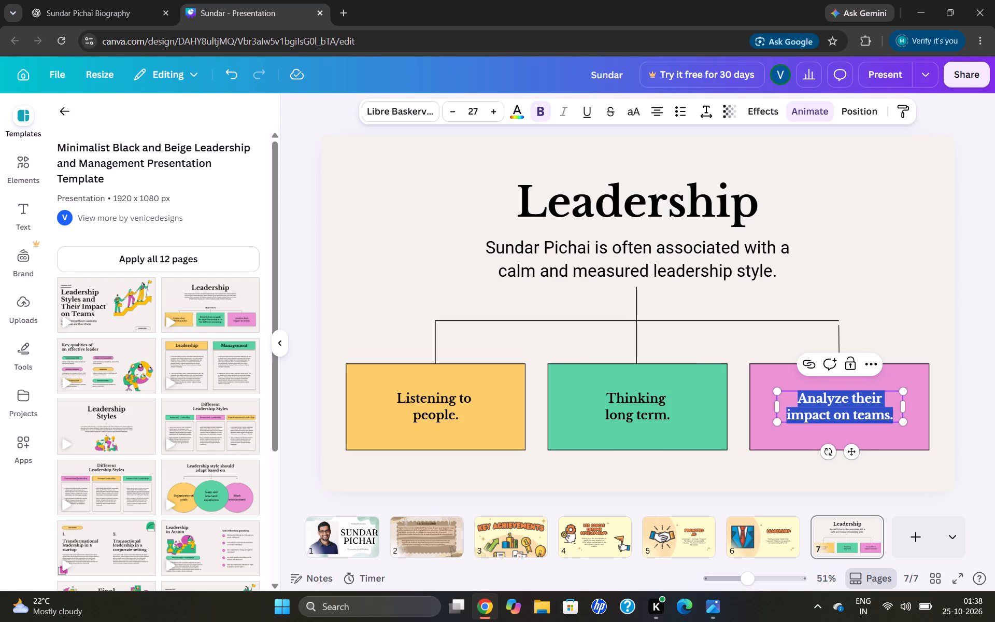
key(BackSpace)
key(BackSpace)
key(BackSpace)
key(BackSpace)
key(BackSpace)
key(BackSpace)
key(BackSpace)
key(BackSpace)
key(BackSpace)
key(BackSpace)
key(BackSpace)
key(BackSpace)
key(BackSpace)
key(BackSpace)
key(BackSpace)
key(BackSpace)
key(BackSpace)
key(BackSpace)
key(BackSpace)
key(BackSpace)
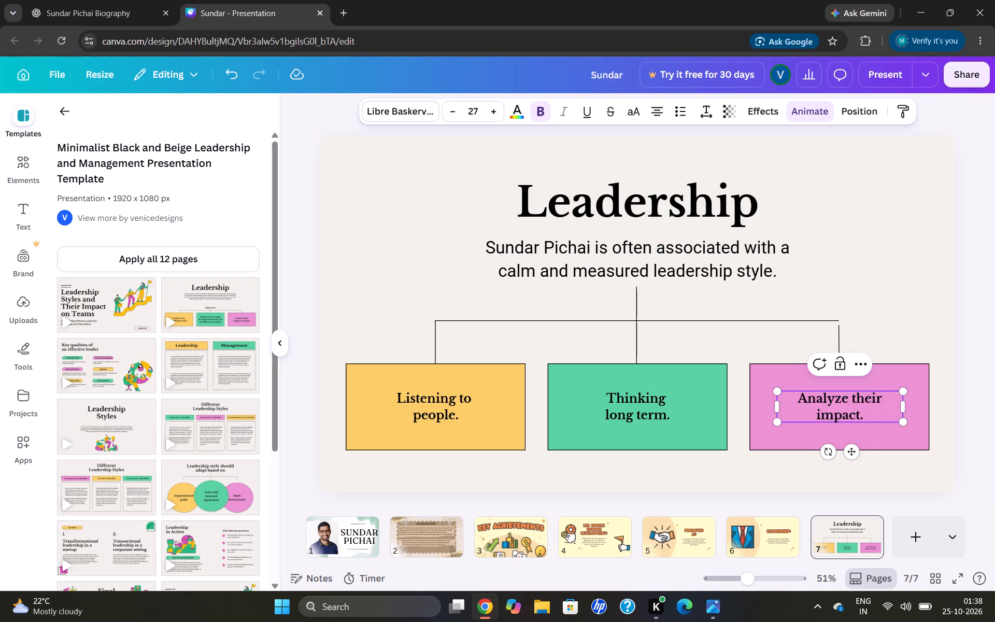
key(BackSpace)
key(BackSpace)
key(BackSpace)
key(BackSpace)
key(BackSpace)
key(BackSpace)
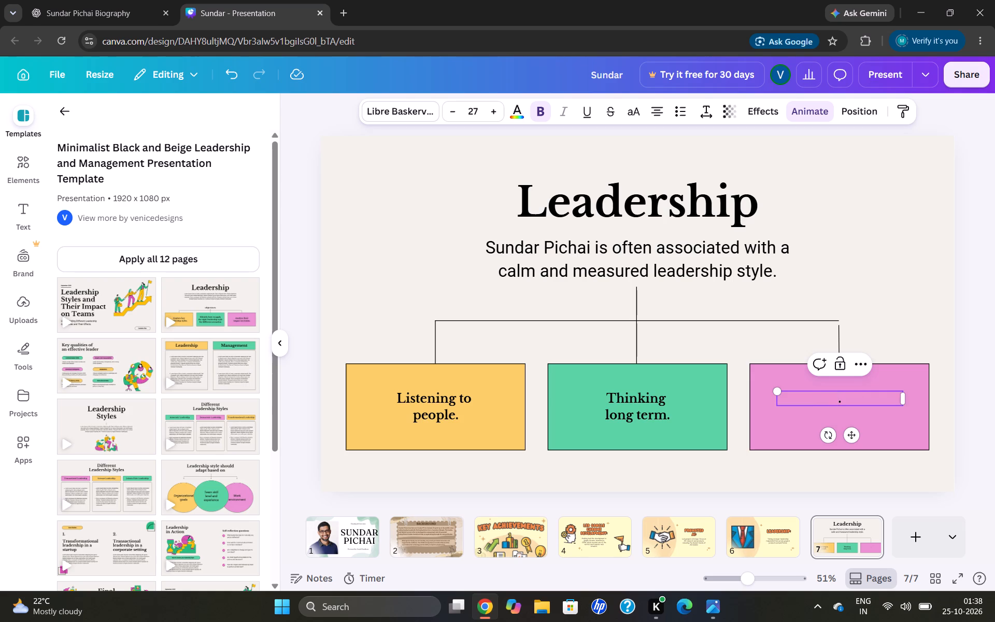
key(e)
key(BackSpace)
text(nco)
text(uraging)
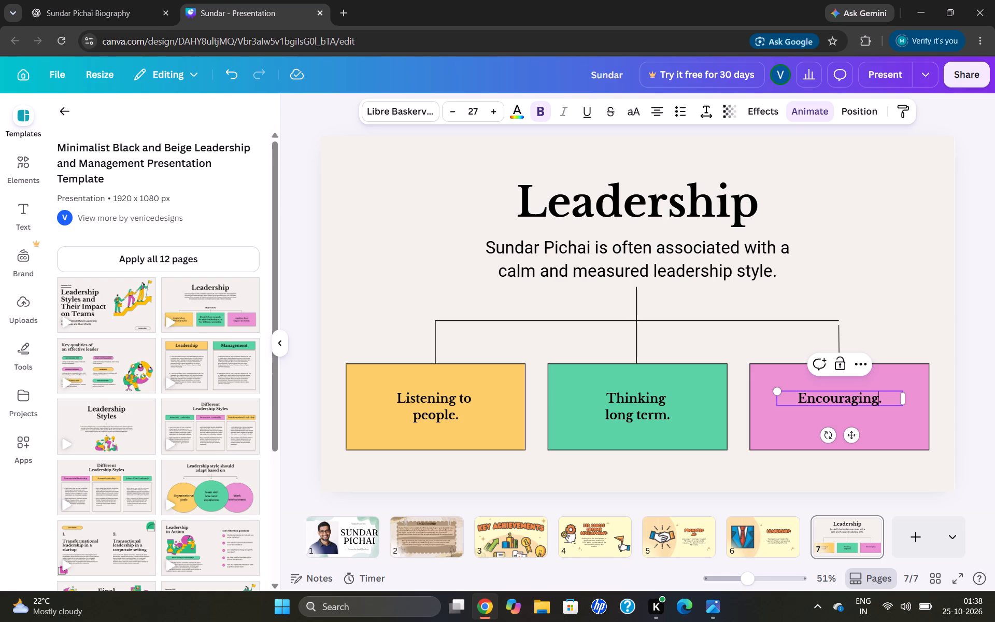
key(space)
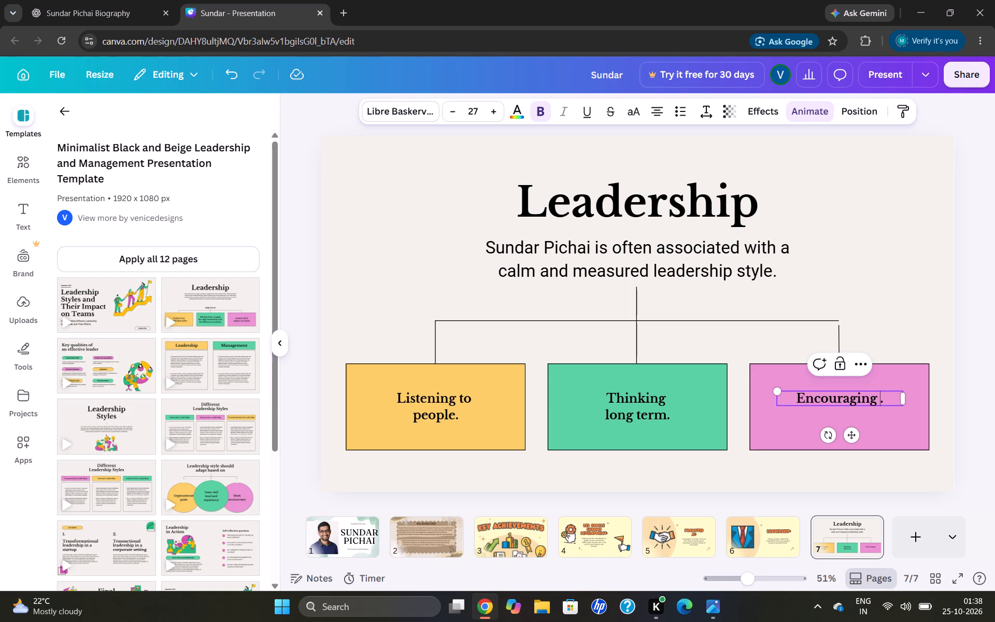
text(team)
key(space)
text(work)
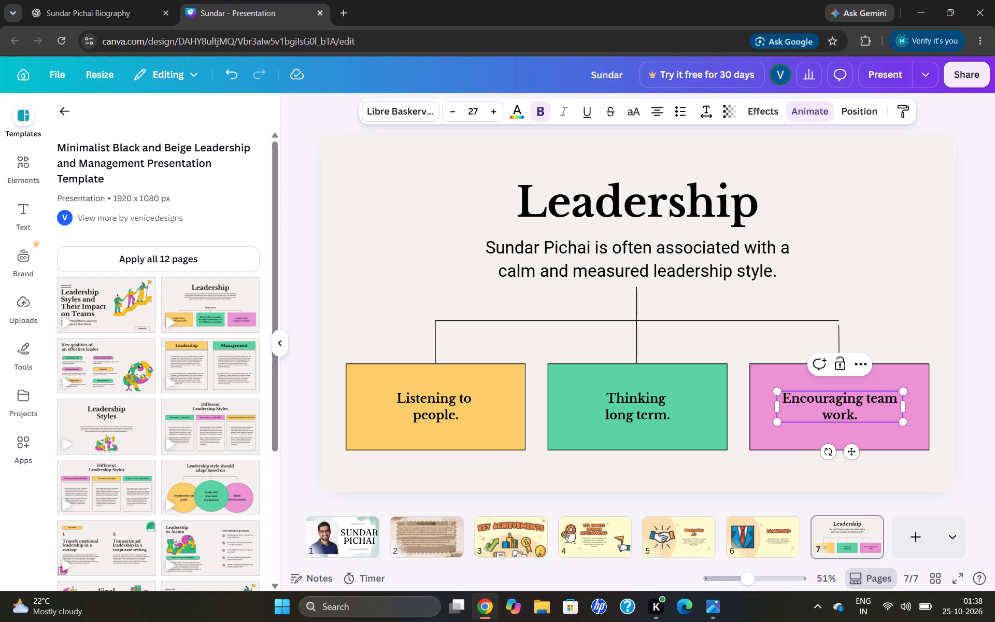
Break the pink box's text before "team" so that "team work." sits on the second line.
click(864, 401)
key(Return)
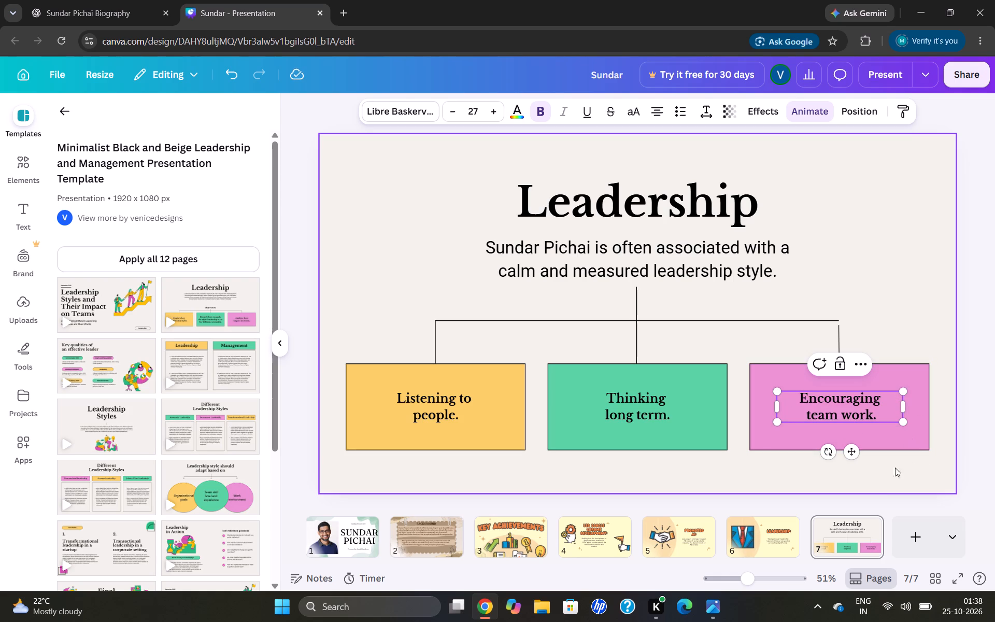
click(921, 477)
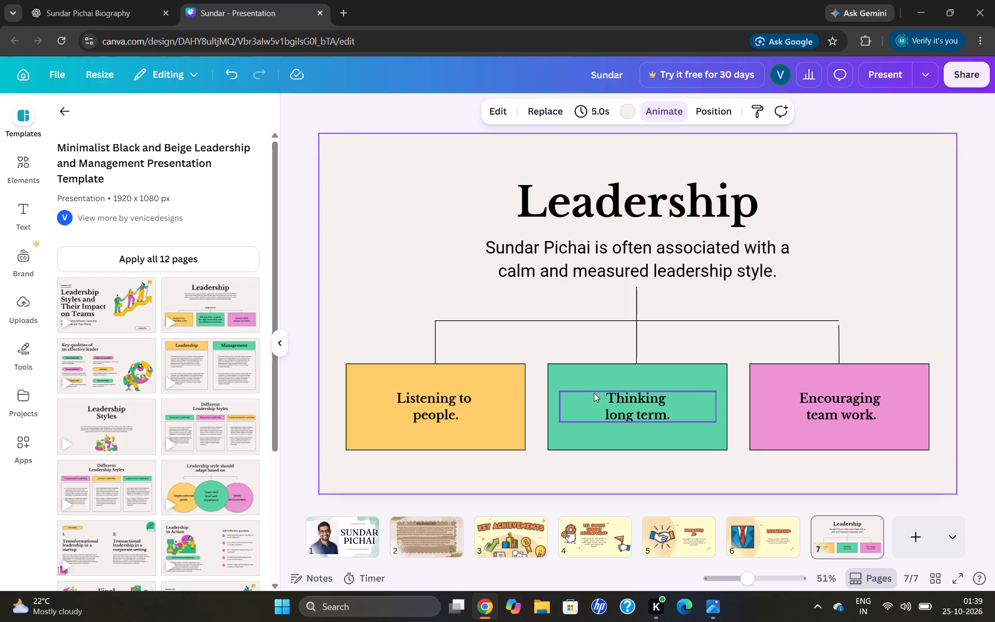
Increase the font size of the yellow box's text to 35.
click(448, 396)
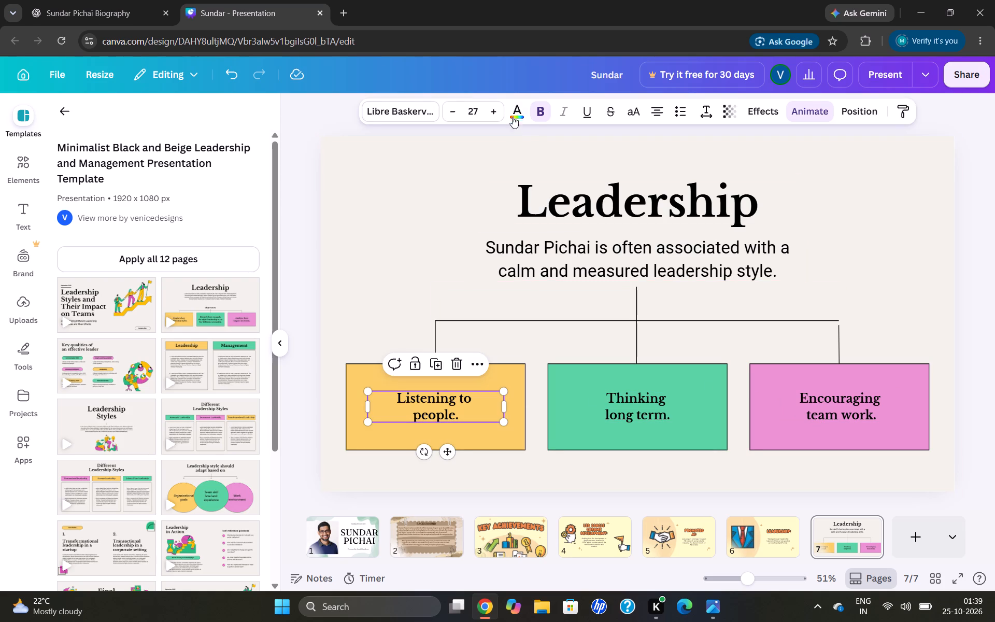
double_click(503, 111)
triple_click(503, 111)
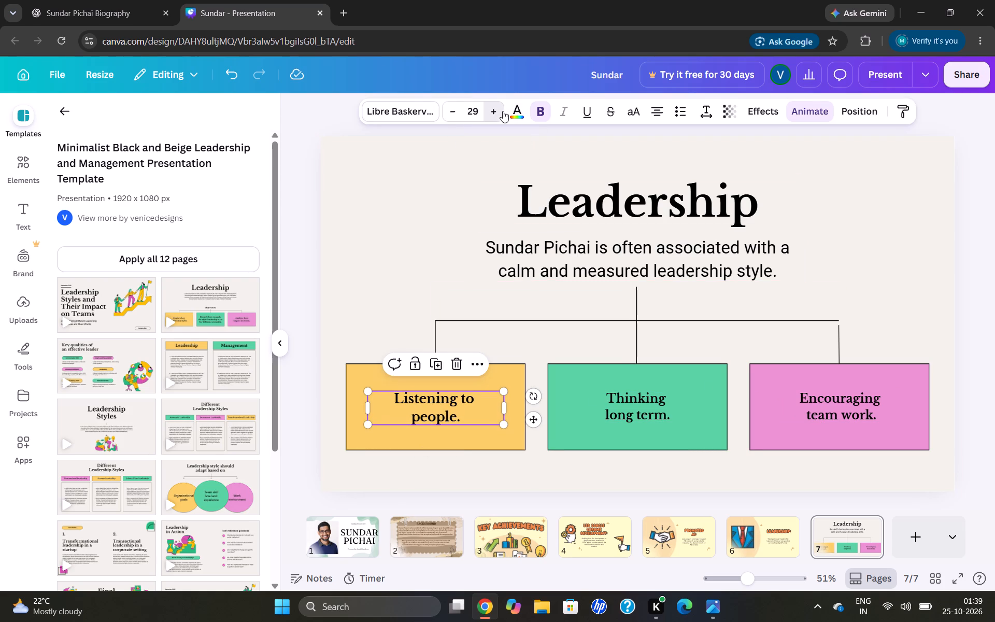
double_click(503, 111)
click(503, 111)
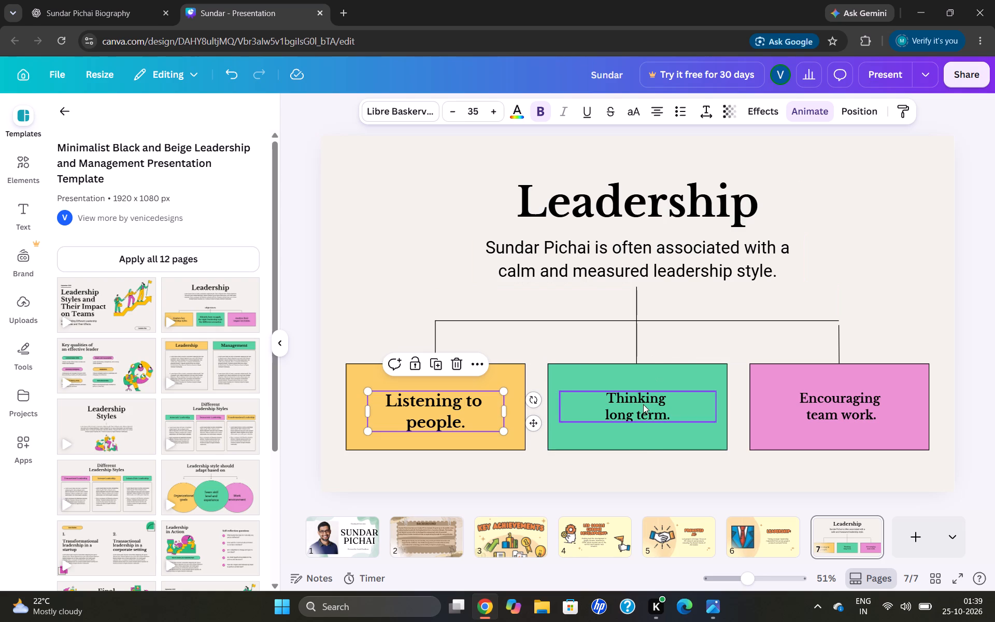
Increase the font size of the green box's text to 35.
click(643, 404)
triple_click(493, 110)
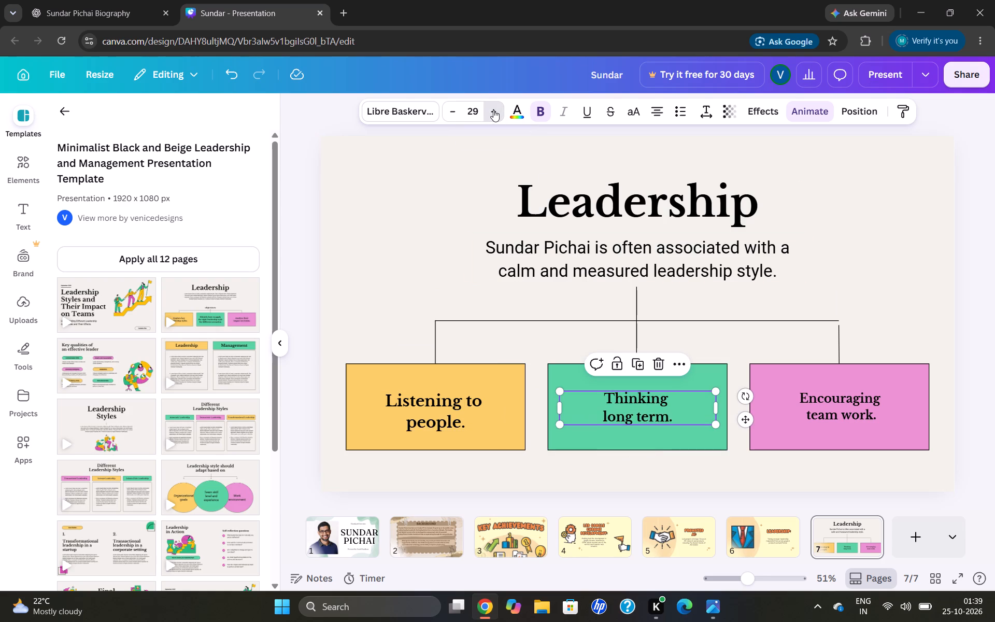
triple_click(493, 110)
double_click(493, 110)
click(493, 110)
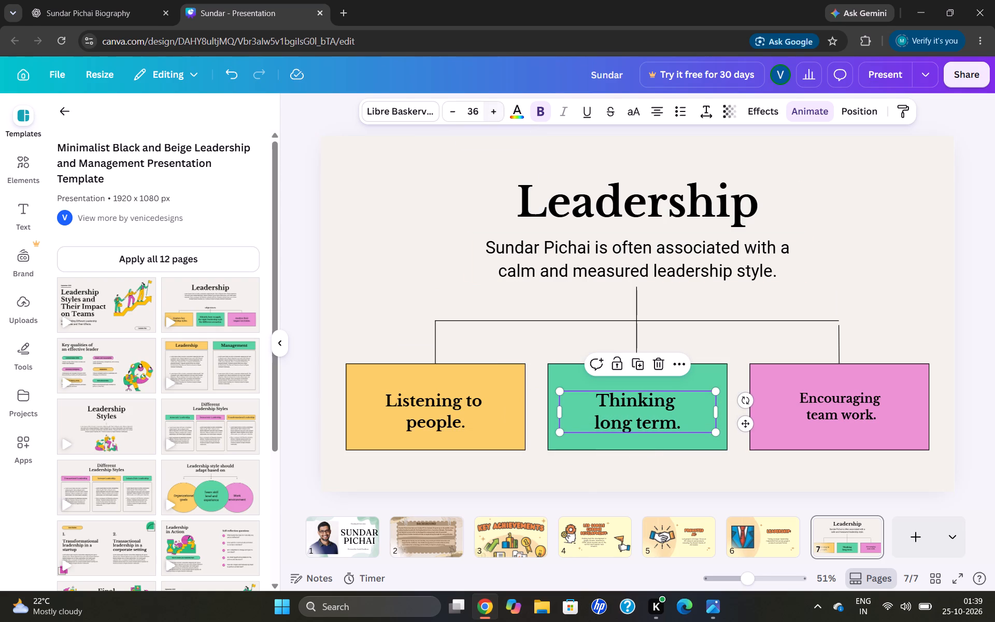
click(454, 108)
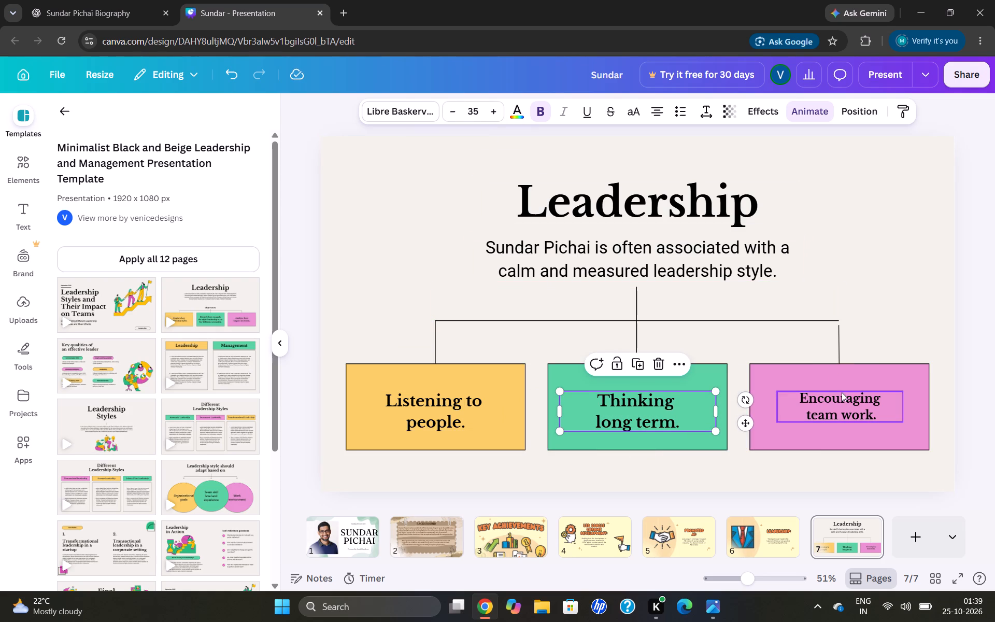
Increase the font size of the pink box's text to 34.
click(842, 392)
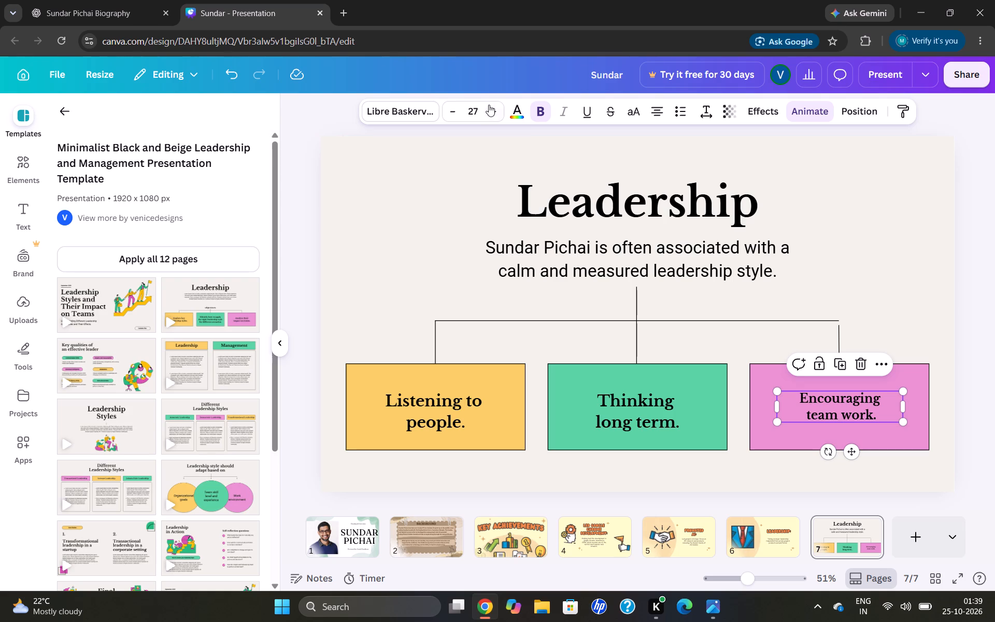
triple_click(491, 109)
triple_click(491, 109)
double_click(491, 109)
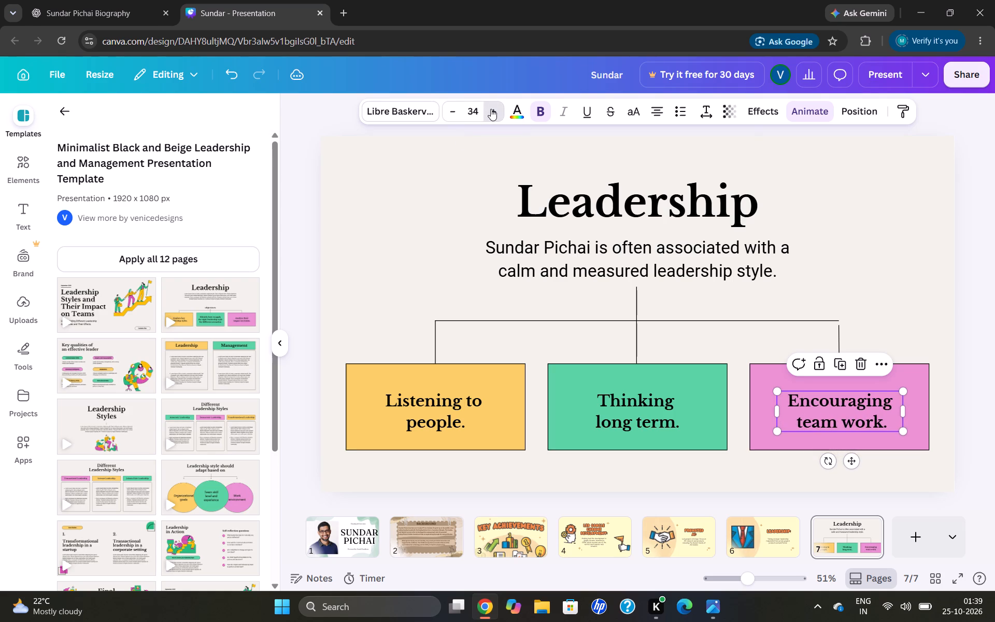
click(932, 239)
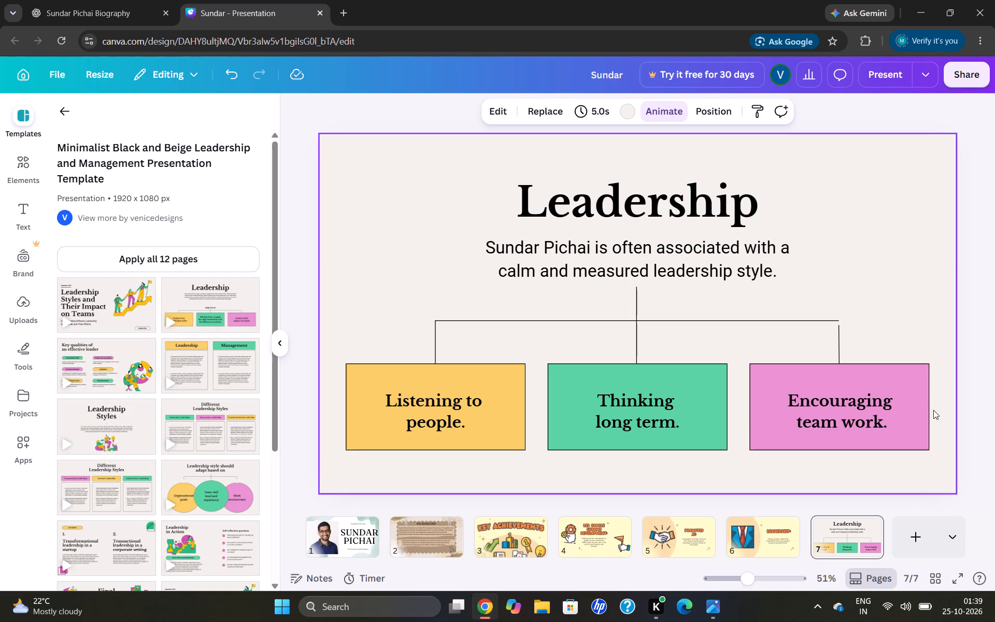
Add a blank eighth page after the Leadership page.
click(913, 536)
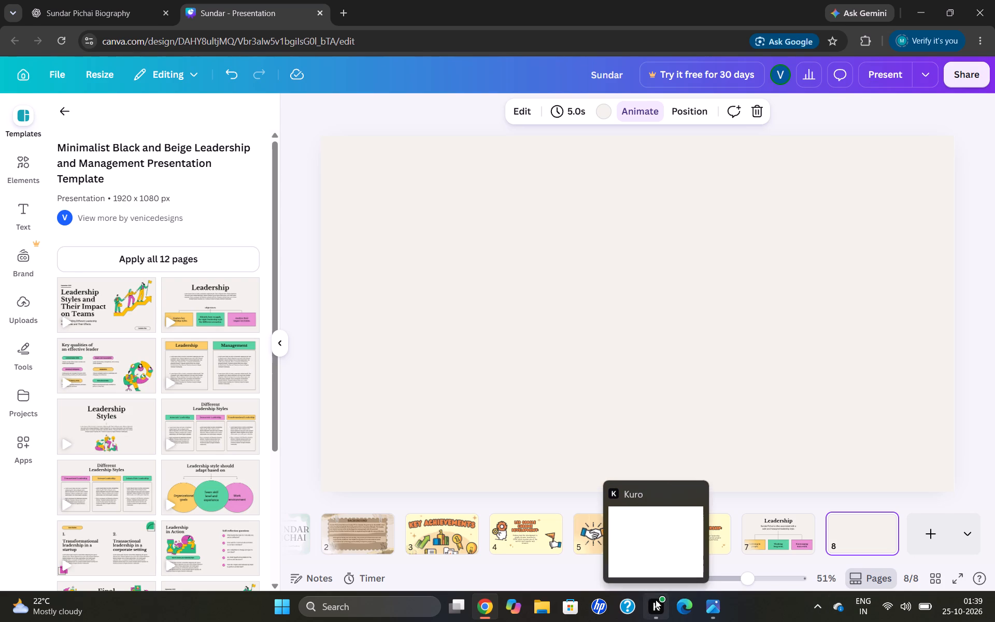
Check the assignment brief screenshot in Photos for the required report topics, and return to the presentation.
click(713, 604)
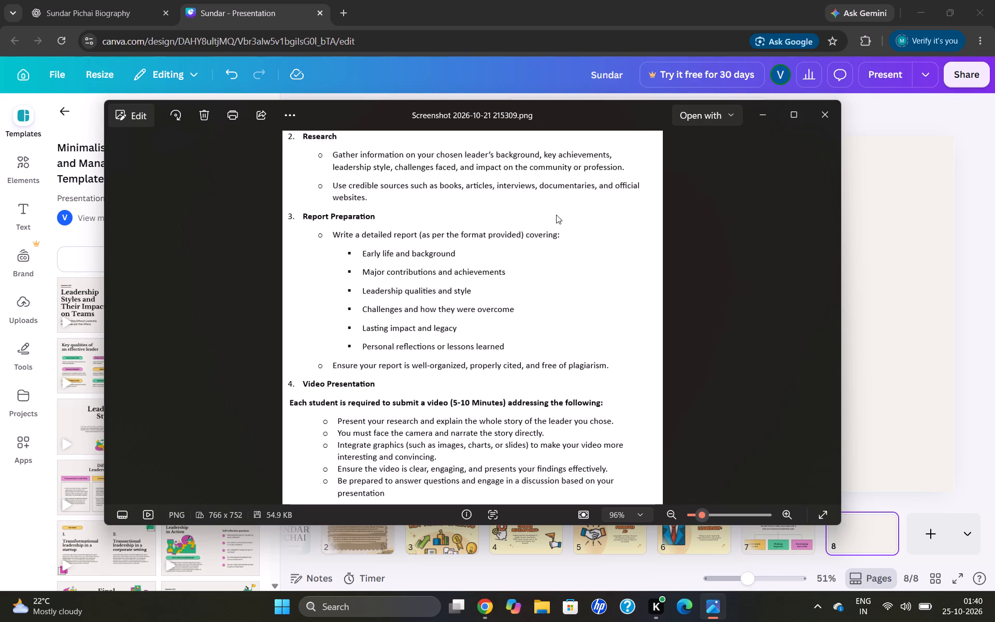
click(976, 254)
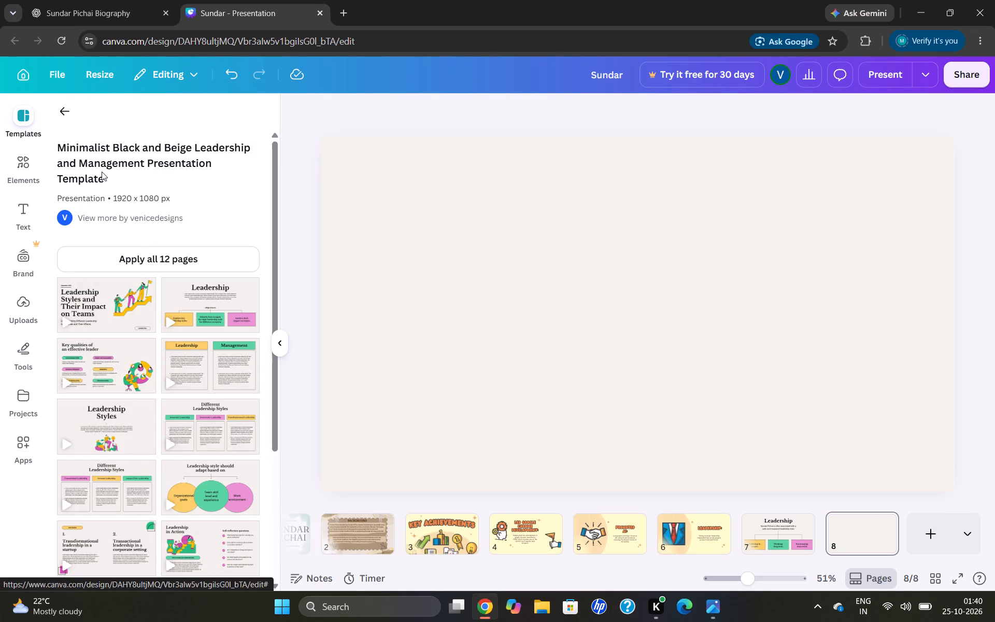
Leave the current template and search the presentation templates for "challenges faced".
click(62, 112)
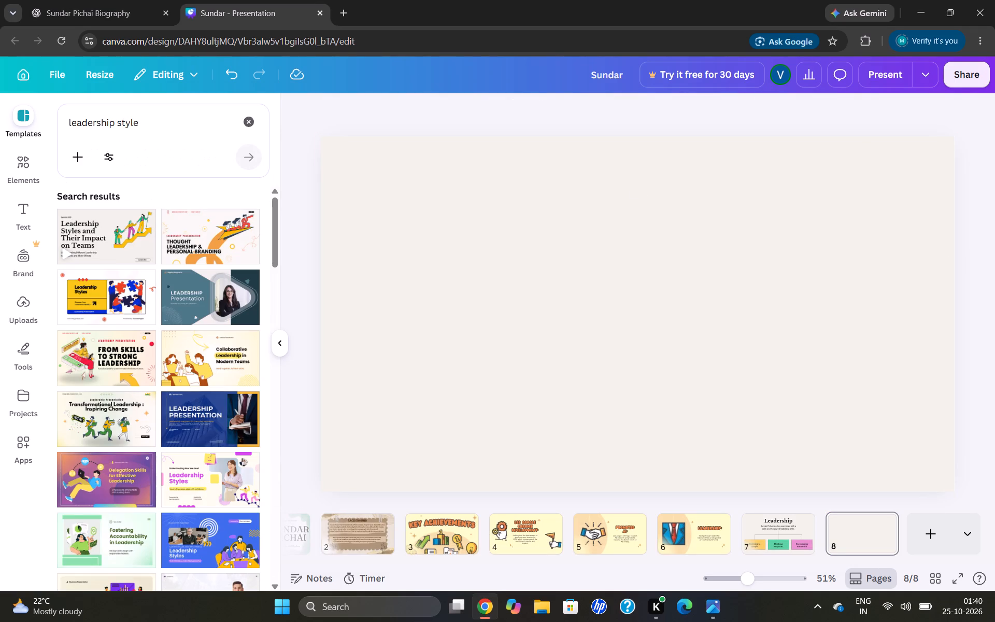
click(148, 133)
click(148, 122)
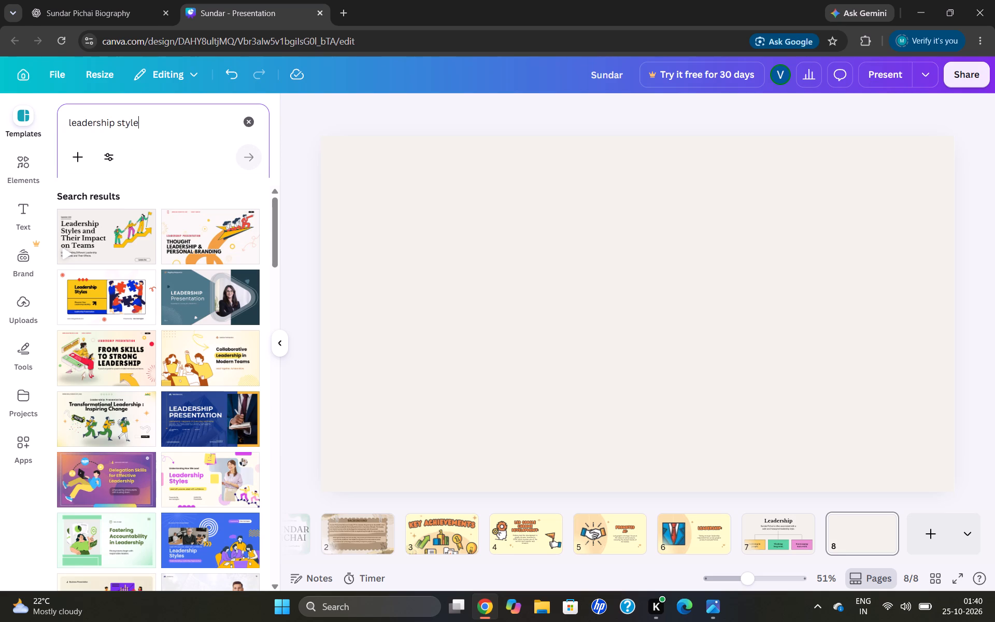
key(BackSpace)
key(BackSpace)
key(BackSpace)
key(BackSpace)
key(BackSpace)
key(BackSpace)
key(BackSpace)
key(BackSpace)
key(BackSpace)
key(BackSpace)
key(BackSpace)
key(BackSpace)
key(BackSpace)
key(BackSpace)
key(BackSpace)
key(BackSpace)
key(BackSpace)
key(BackSpace)
key(BackSpace)
key(BackSpace)
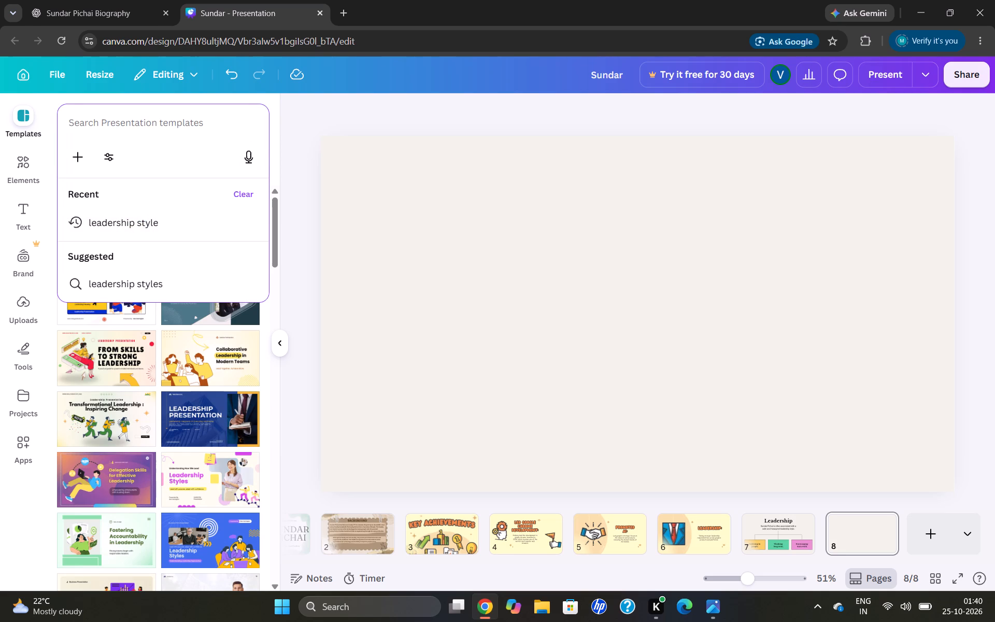
text(challenges faces)
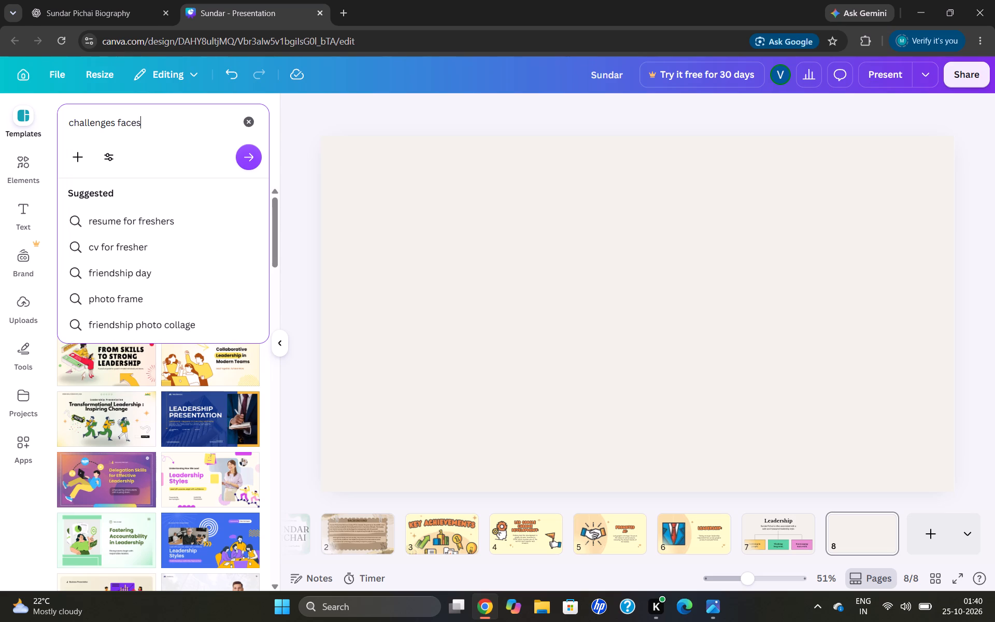
key(BackSpace)
key(d)
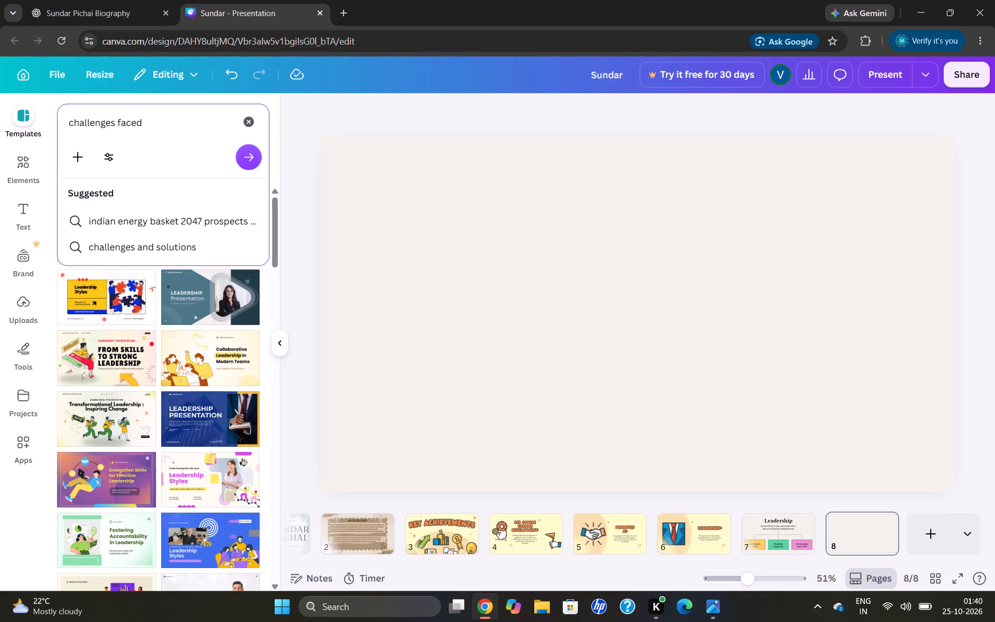
click(248, 161)
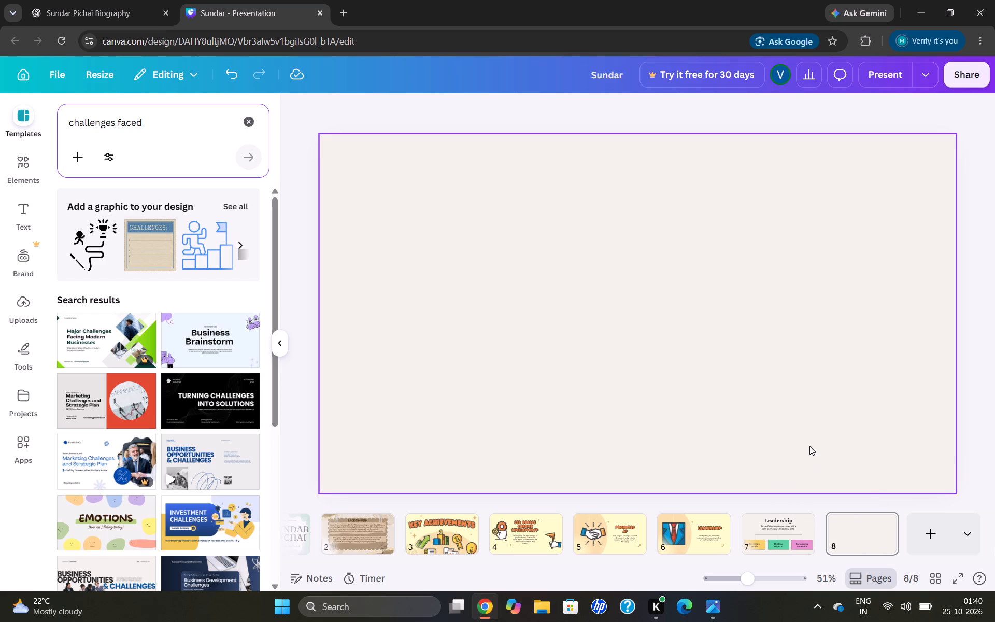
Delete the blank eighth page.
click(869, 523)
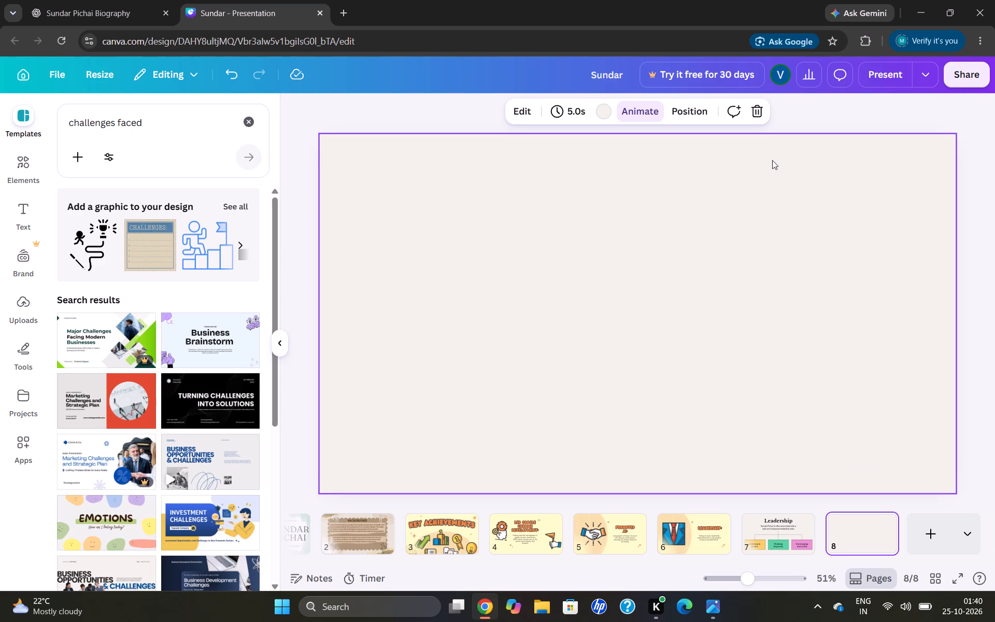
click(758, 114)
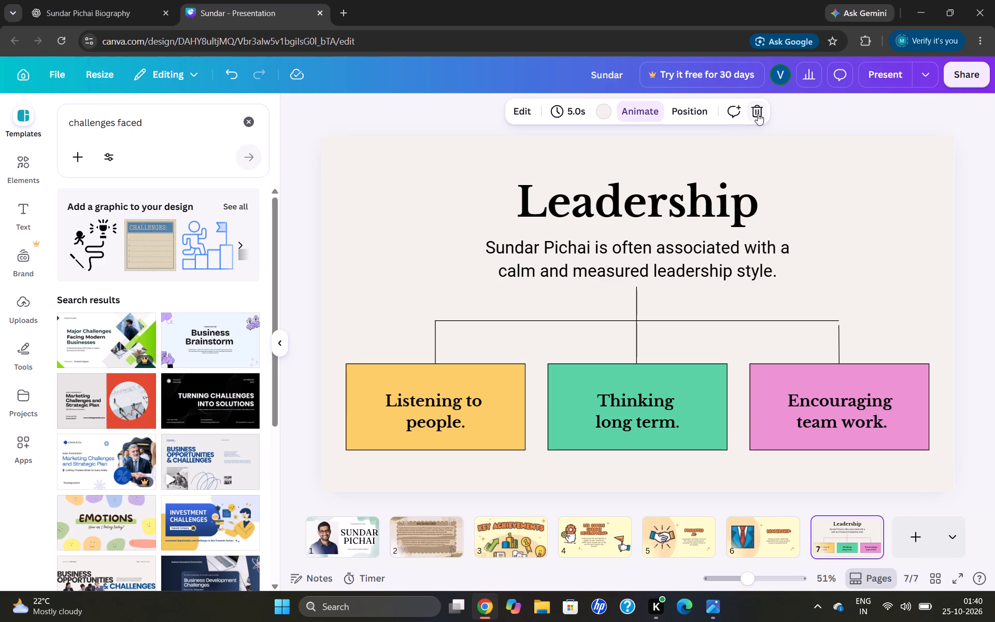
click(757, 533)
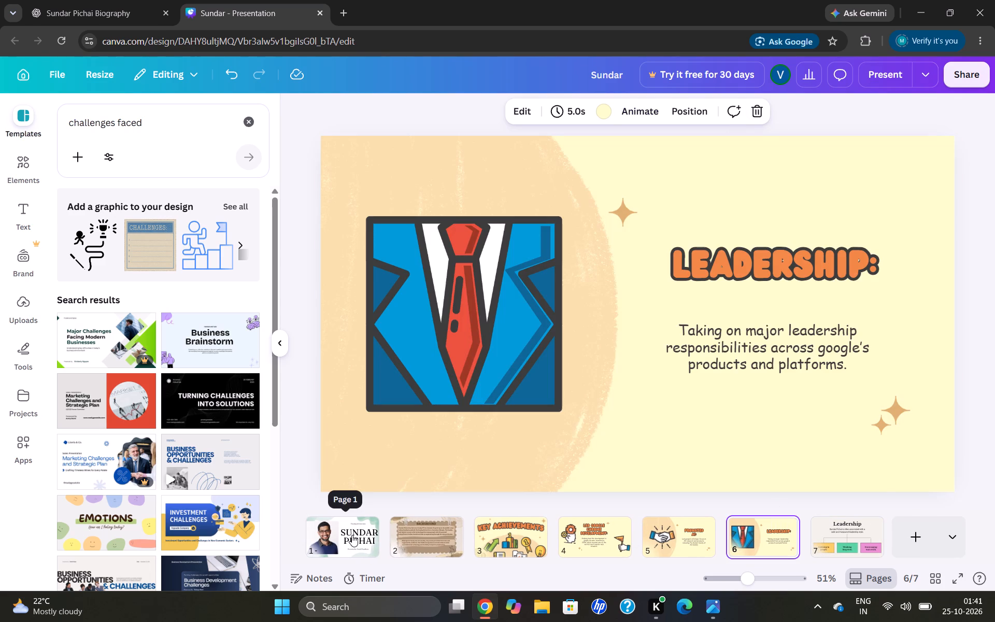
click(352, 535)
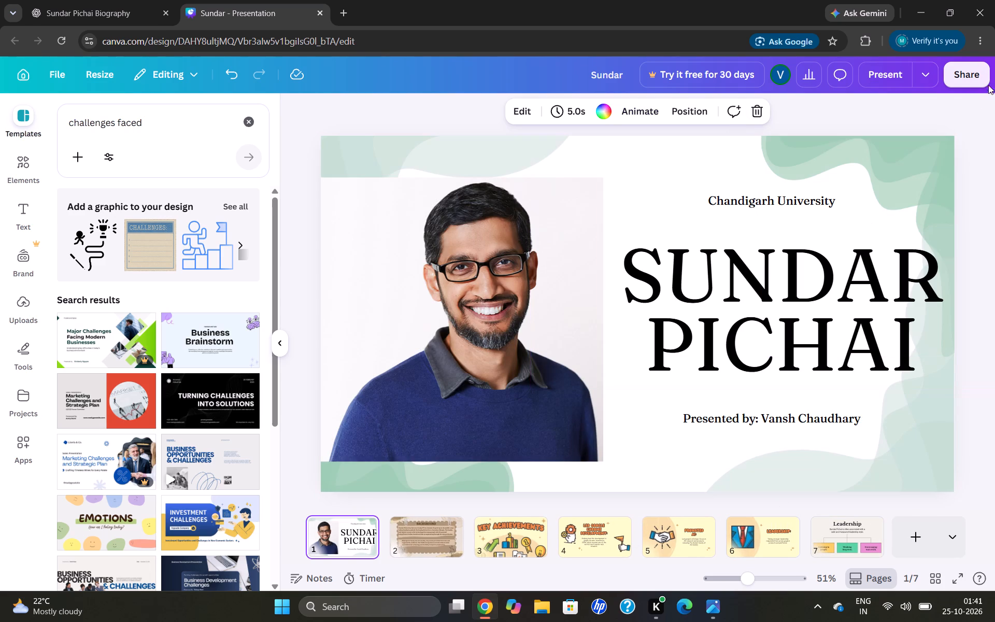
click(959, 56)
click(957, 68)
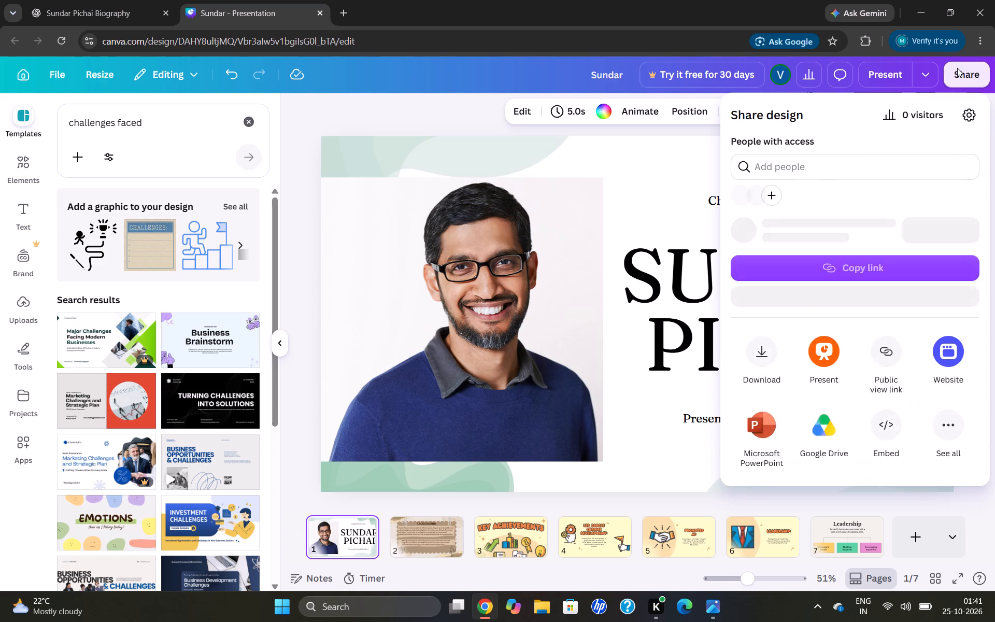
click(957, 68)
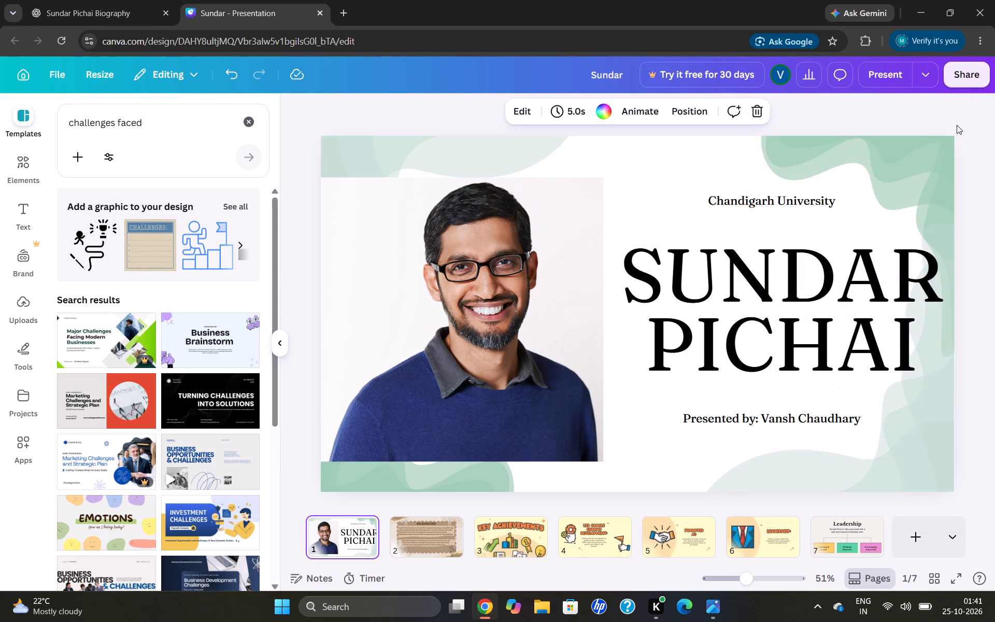